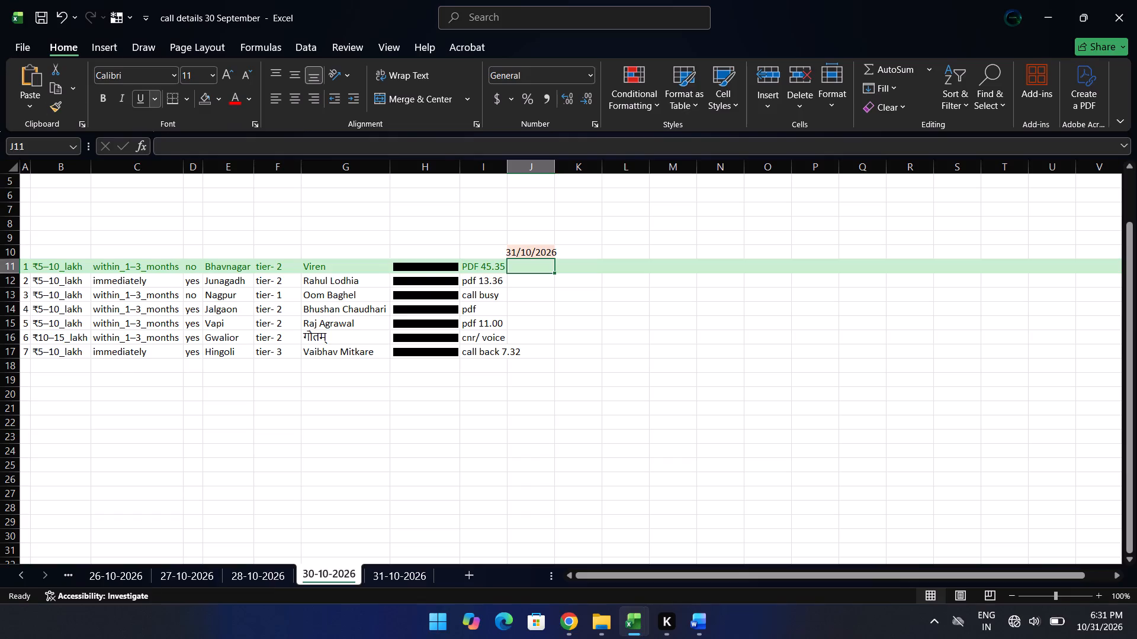
View the 28-10-2026 sheet's call log and select the empty 31/10/2026 cell in row 15.
left_click(262, 581)
scroll(508, 367, "down", 1)
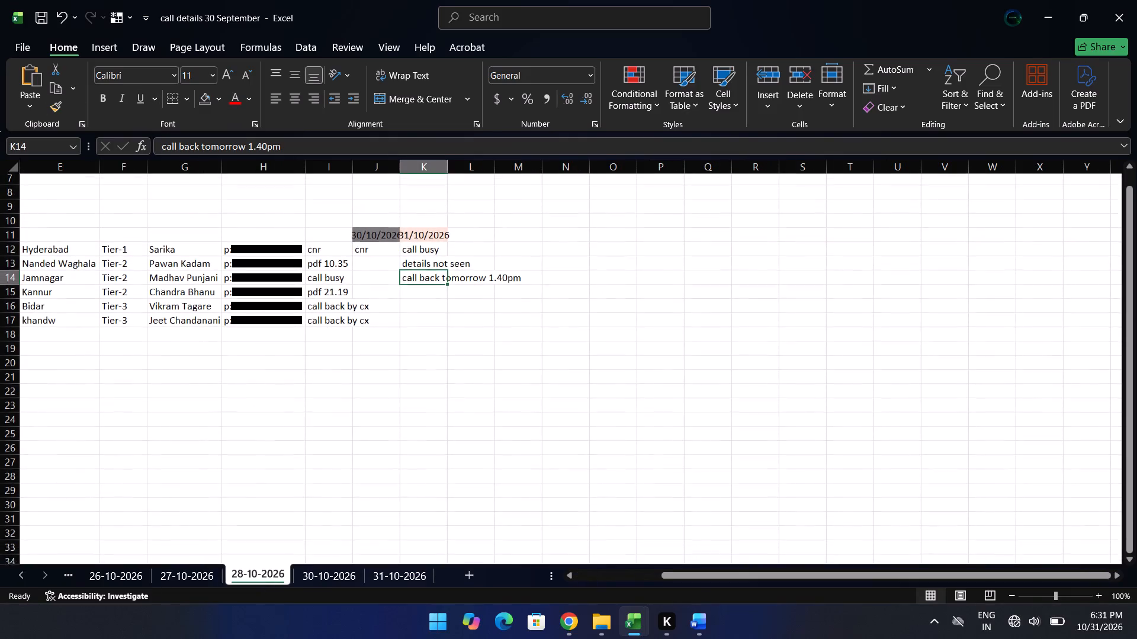
left_click(436, 297)
scroll(436, 297, "right", 1)
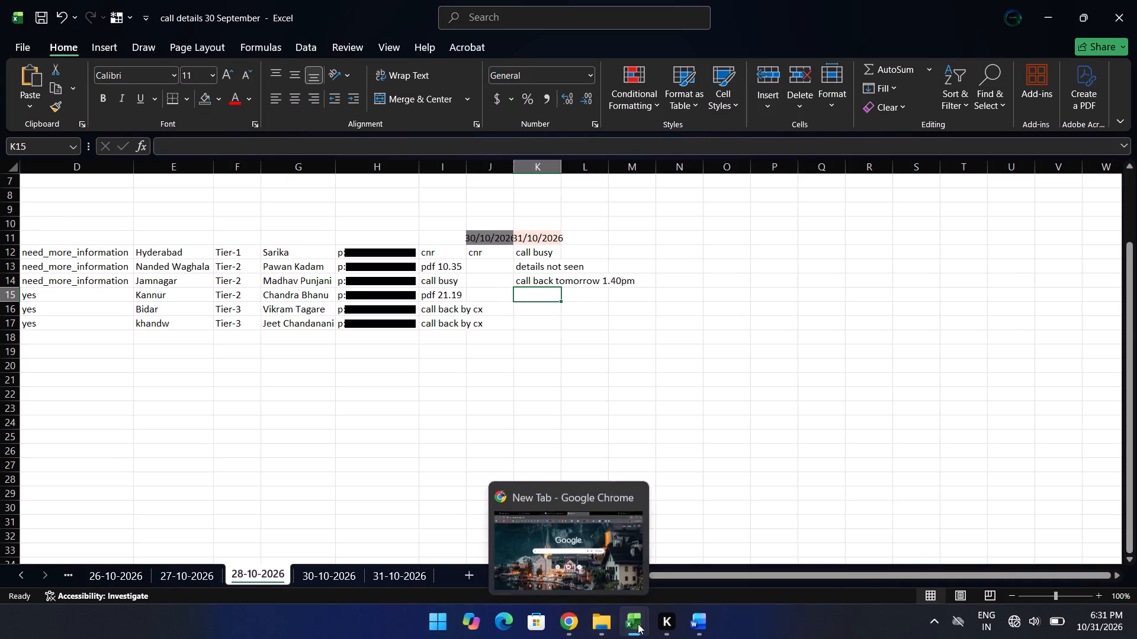
Switch to the Book253 workbook, save it and close it, dismissing any alerts, to return to the call details workbook.
left_click(731, 565)
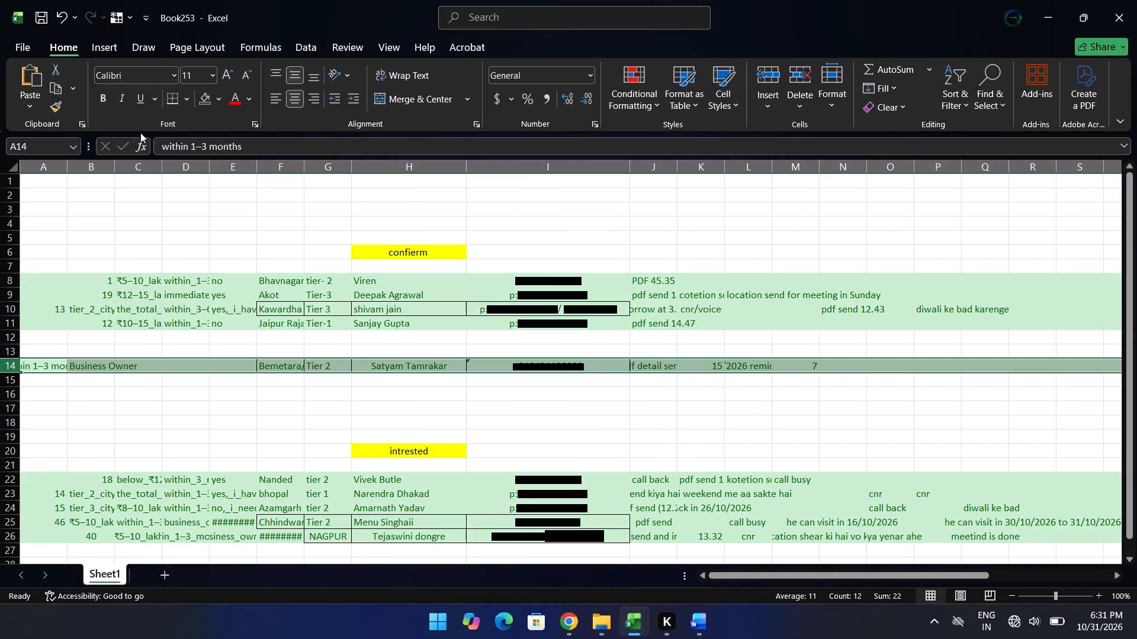
key("ctrl+s")
key("ctrl+s")
key("ctrl+s")
key("ctrl+s")
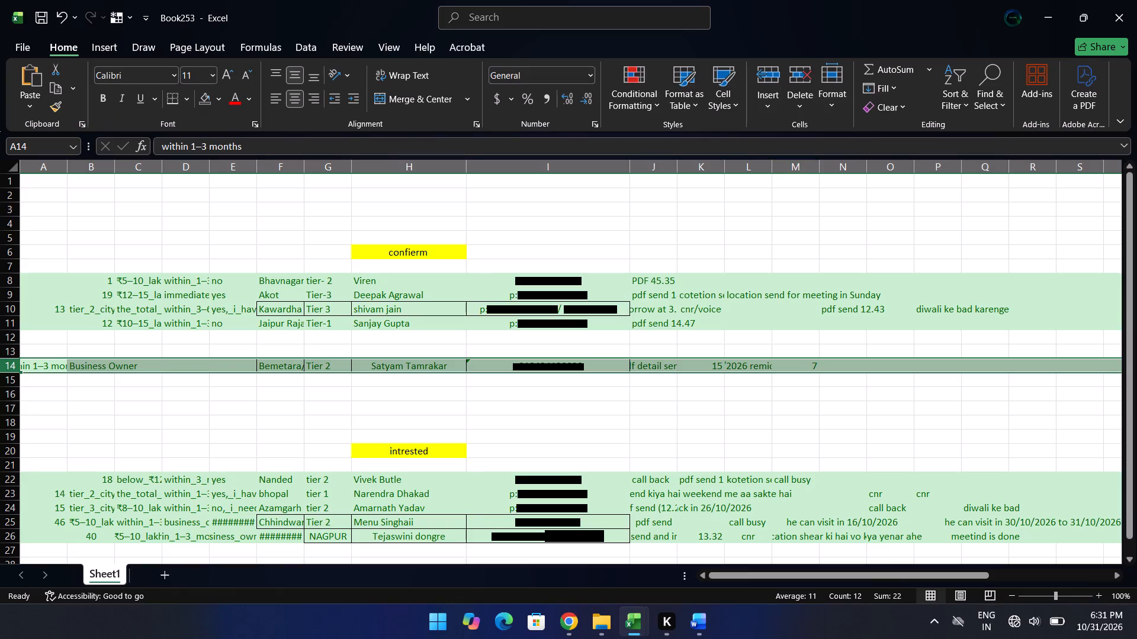
left_click(1123, 19)
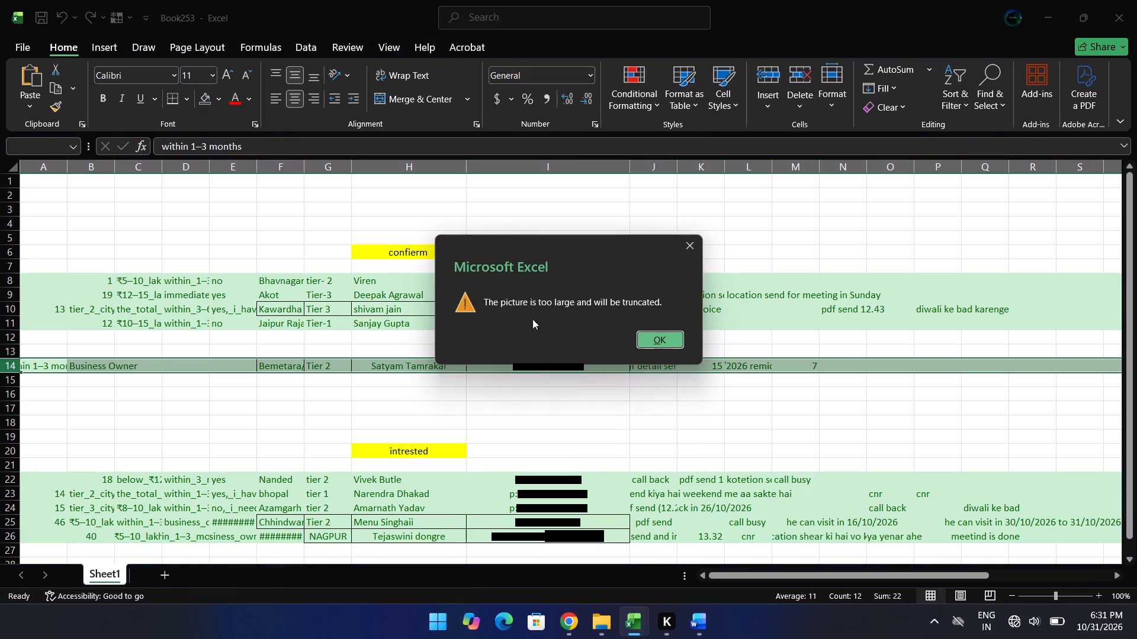
left_click(690, 247)
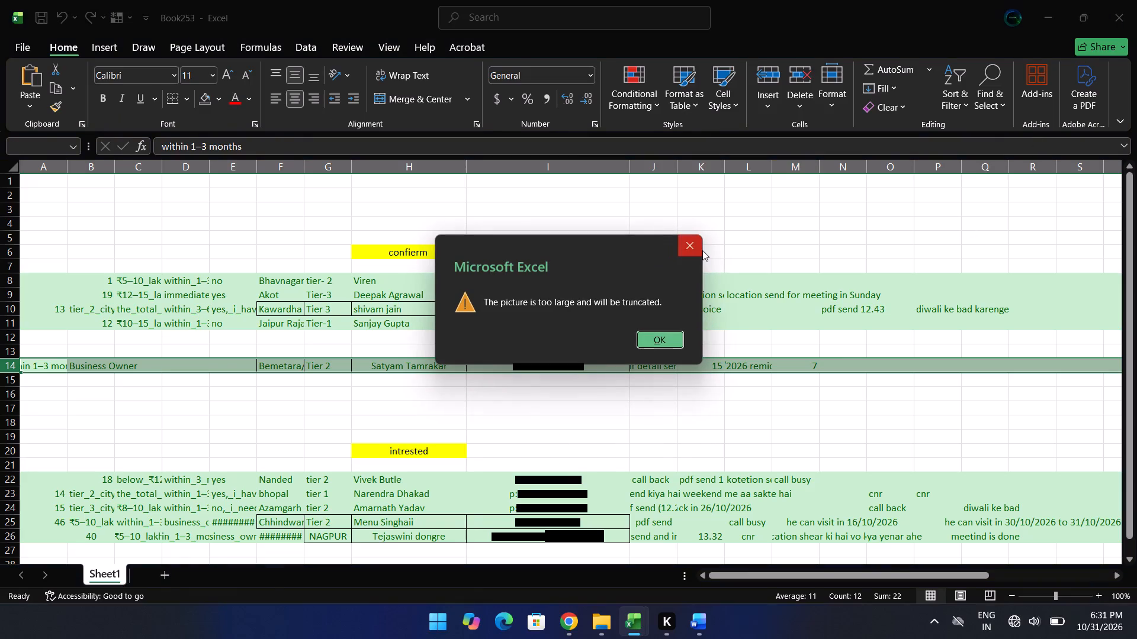
left_click(691, 244)
left_click(679, 216)
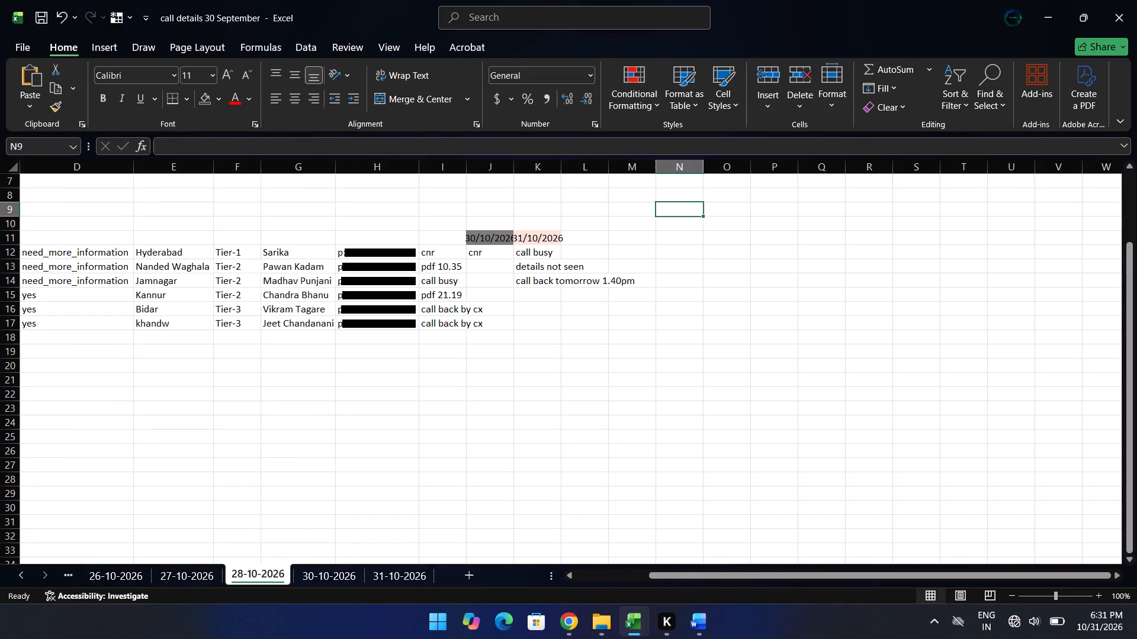
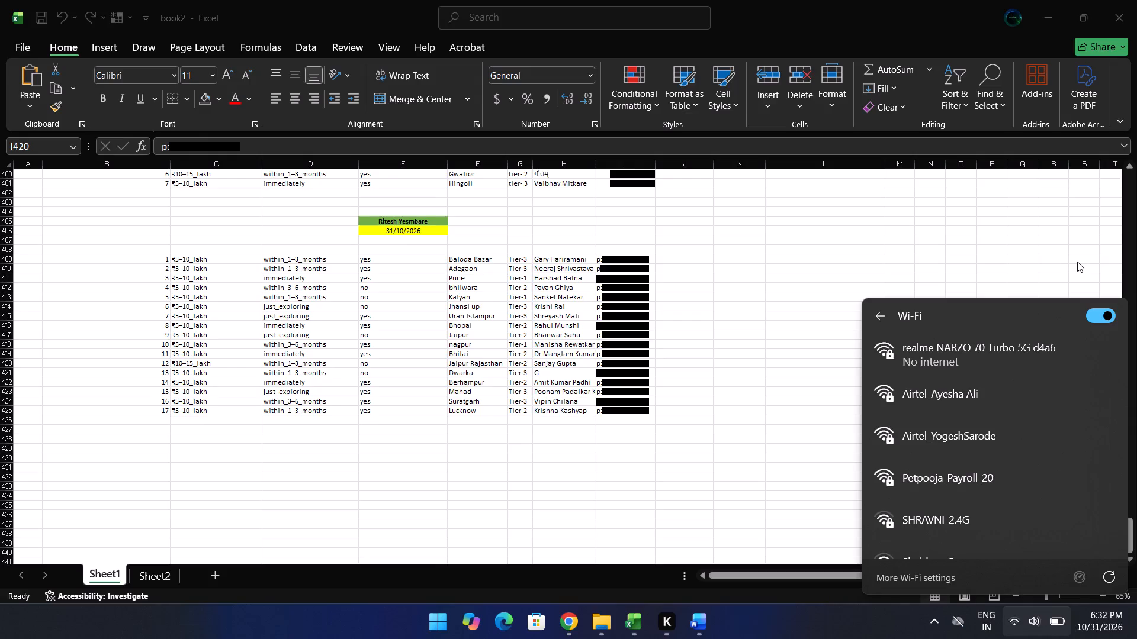
Connect the computer to the realme NARZO 70 Turbo 5G d4a6 Wi-Fi network.
double_click(1037, 350)
triple_click(987, 369)
triple_click(987, 369)
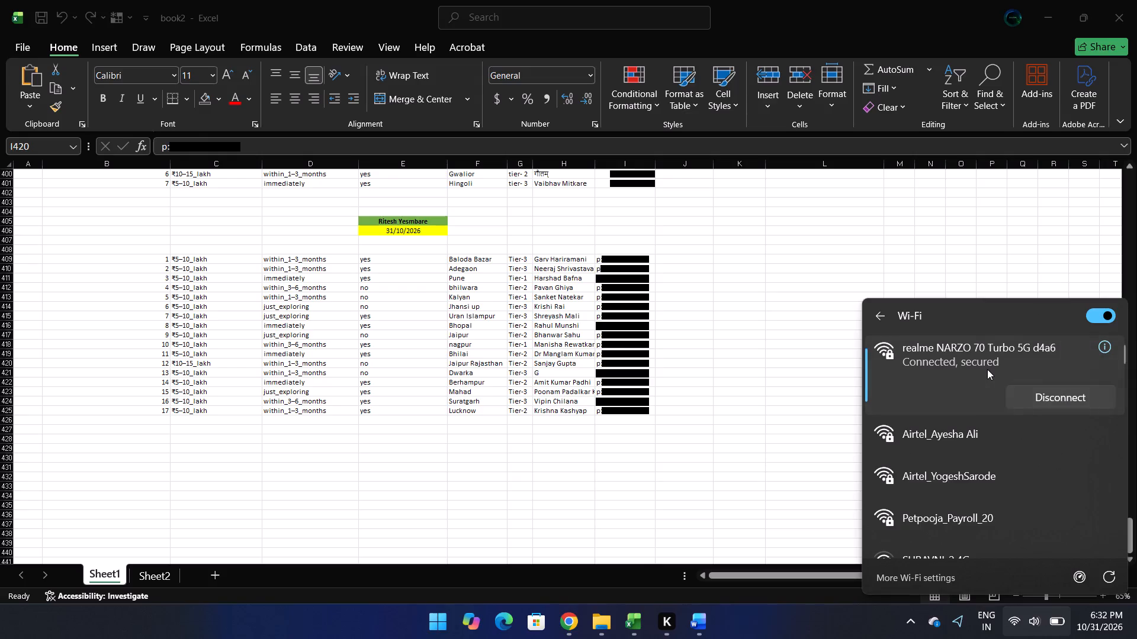
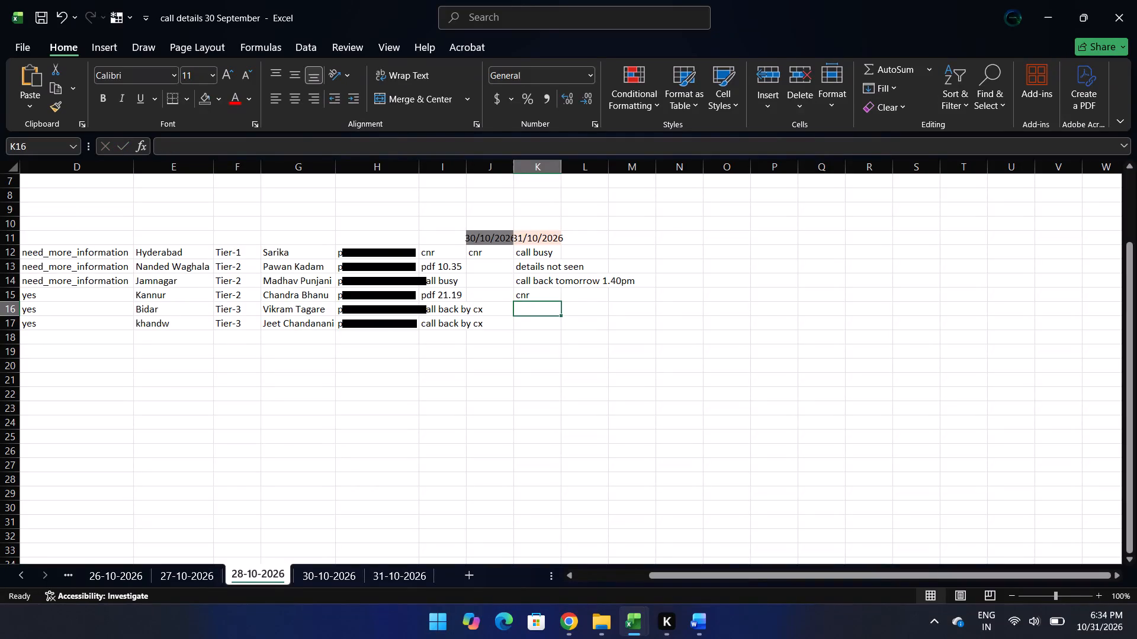
Review the customer call logs across the 27-10-2026, 28-10-2026, 30-10-2026 and 31-10-2026 sheets.
left_click(380, 574)
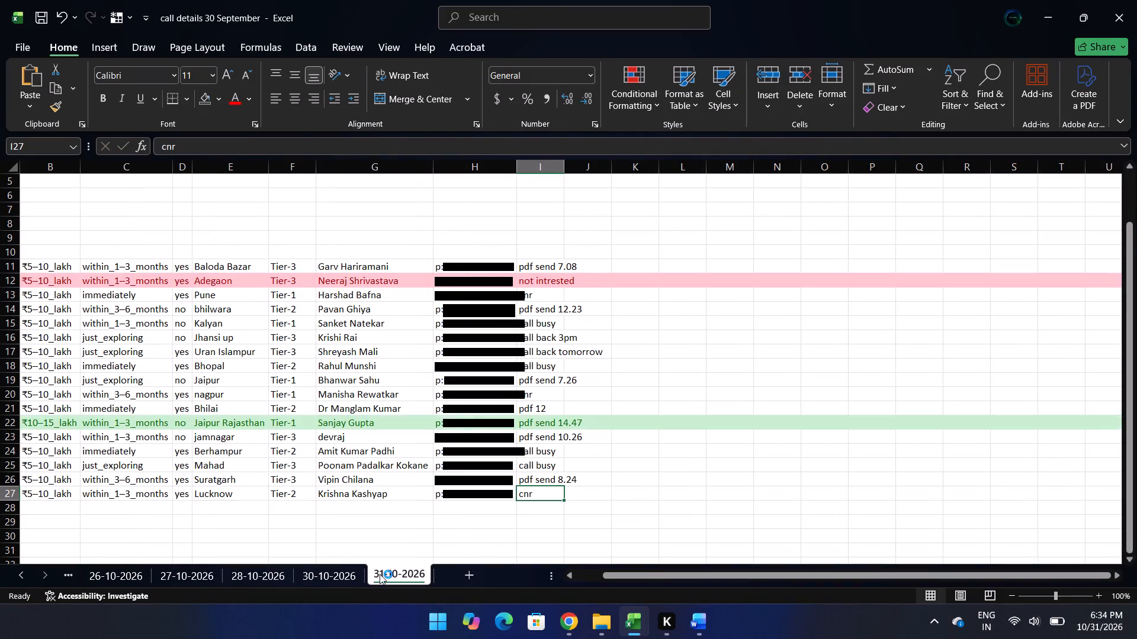
left_click(265, 578)
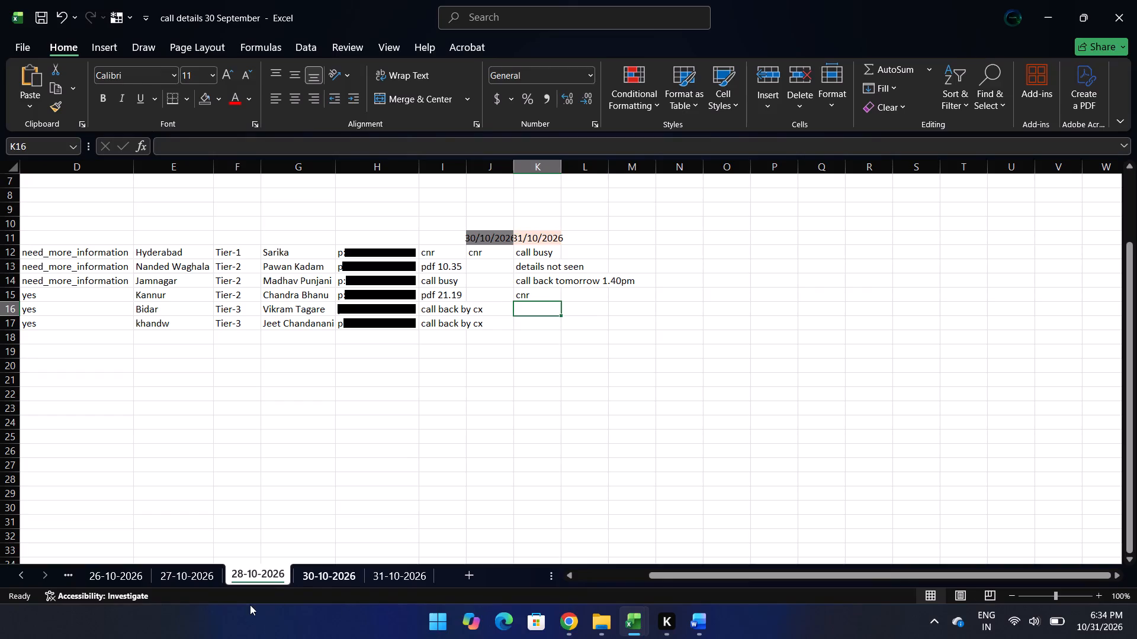
left_click(319, 578)
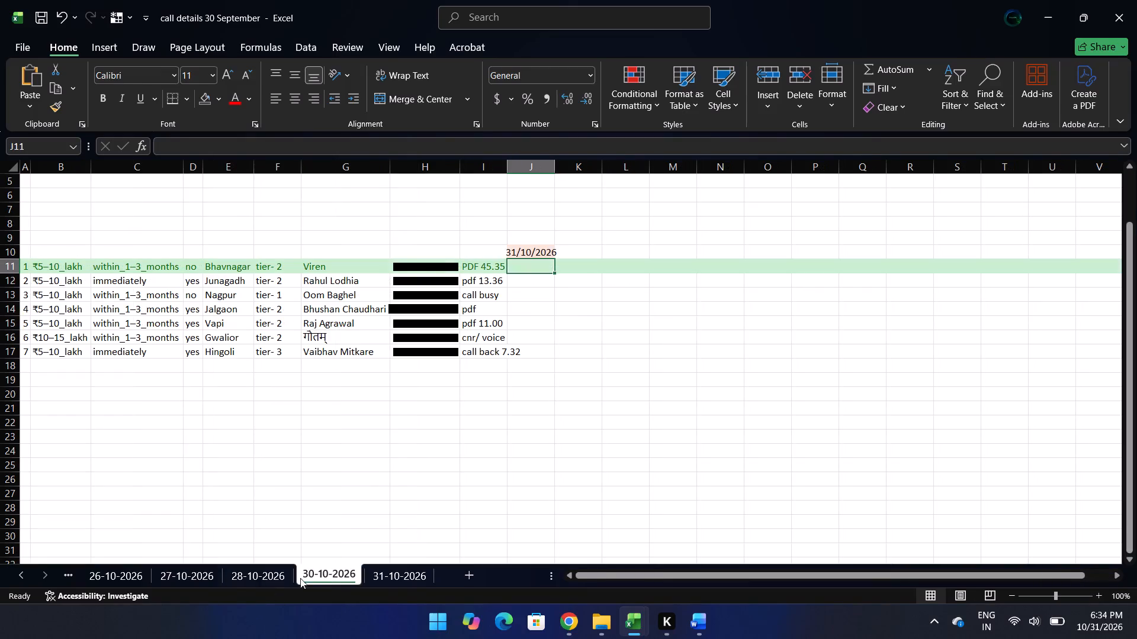
left_click(179, 581)
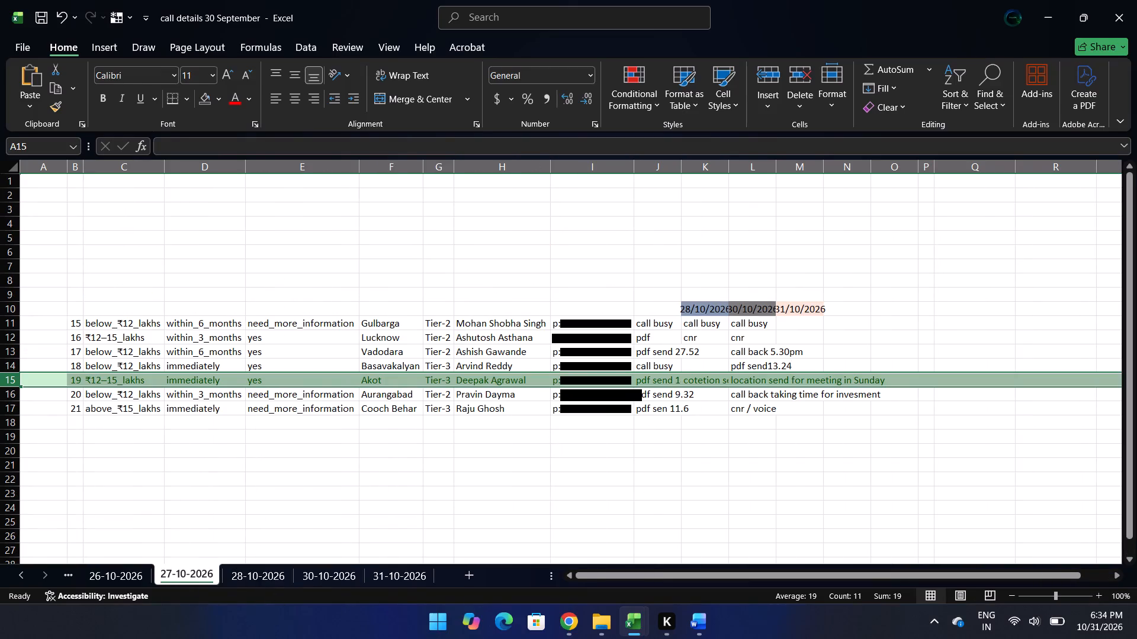
left_click(258, 577)
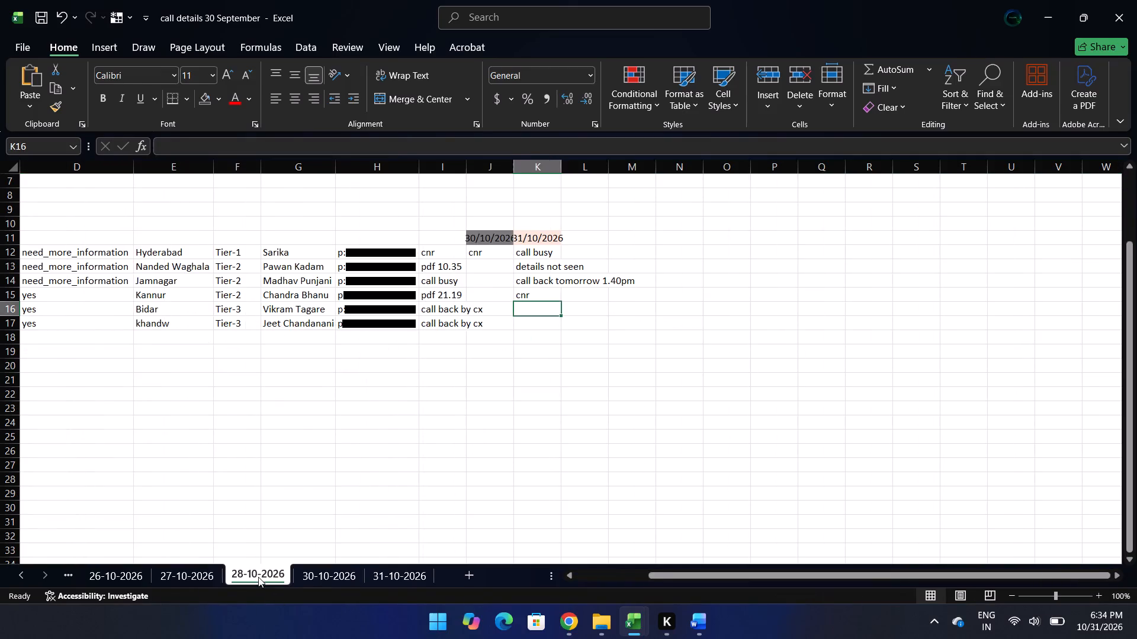
left_click(202, 579)
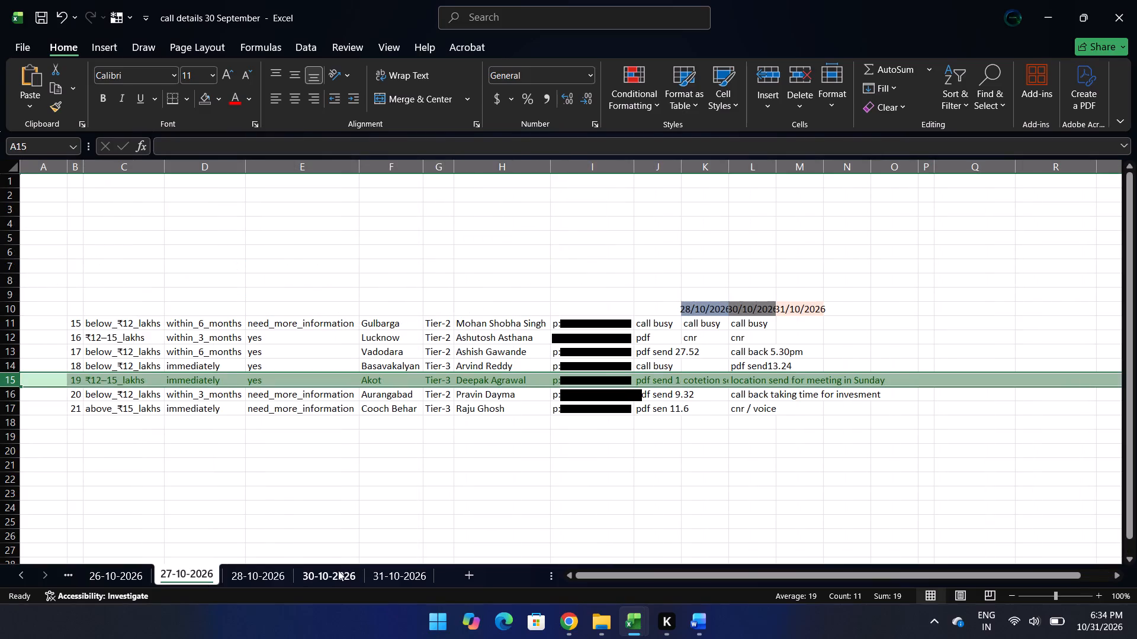
left_click(338, 570)
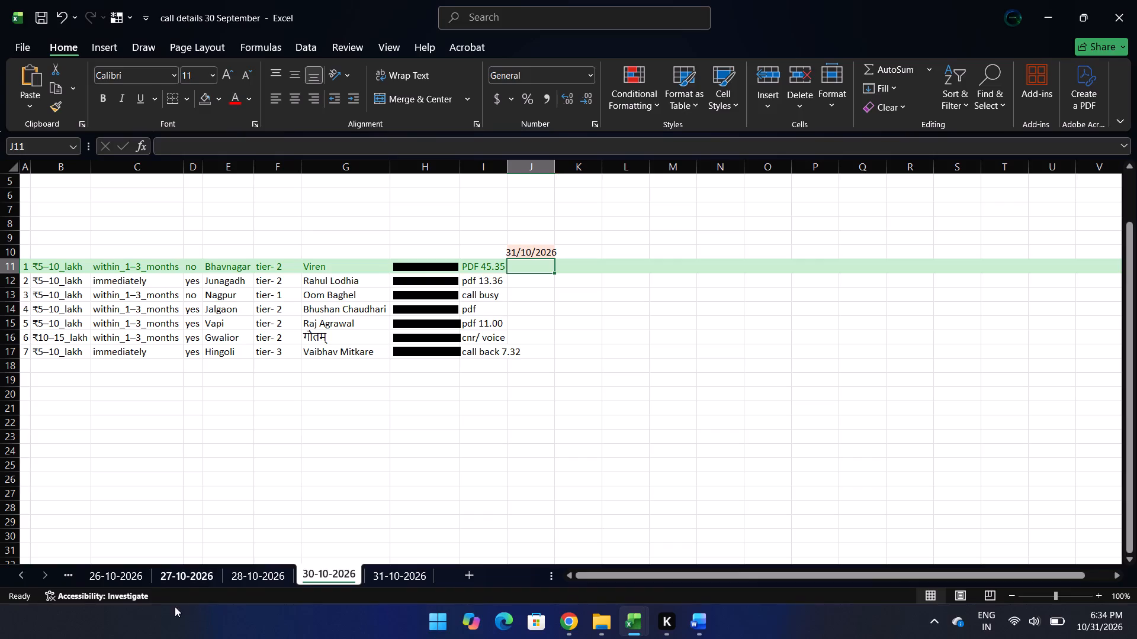
left_click(255, 577)
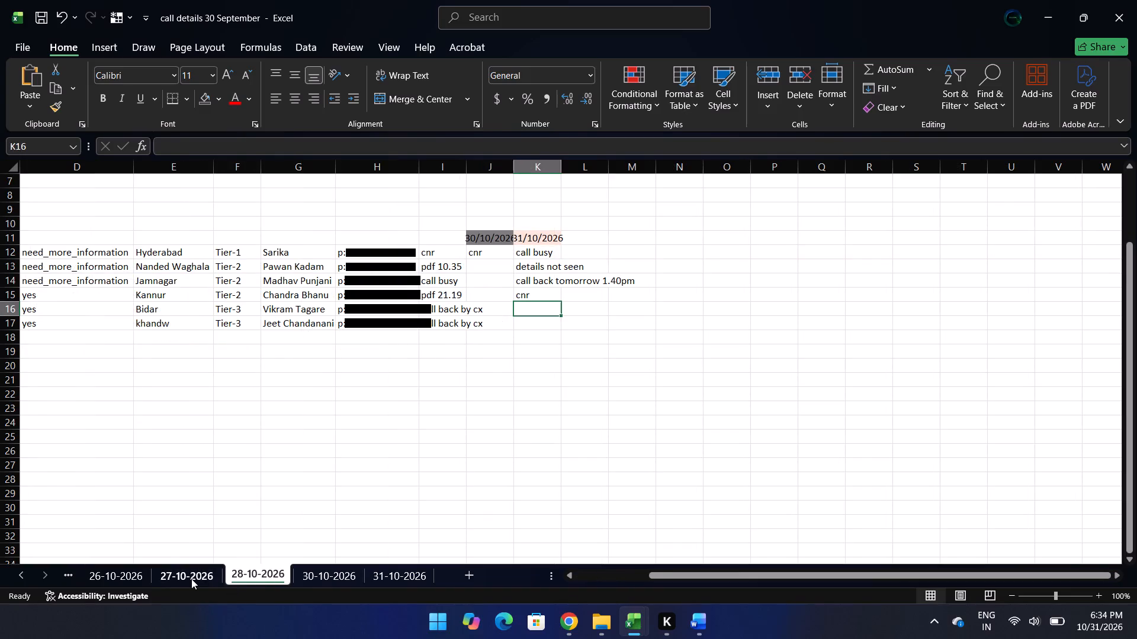
left_click(191, 579)
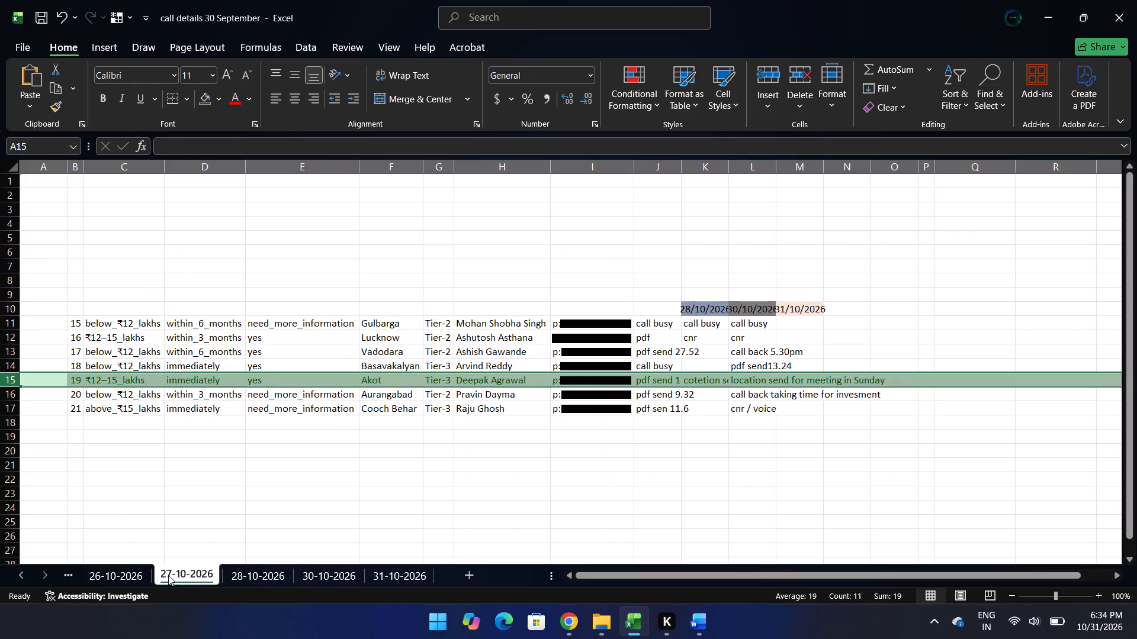
Check the 31/10/2026 column for rows 10 to 12 on the 26-10-2026 sheet, finishing on row 10's cell.
left_click(120, 574)
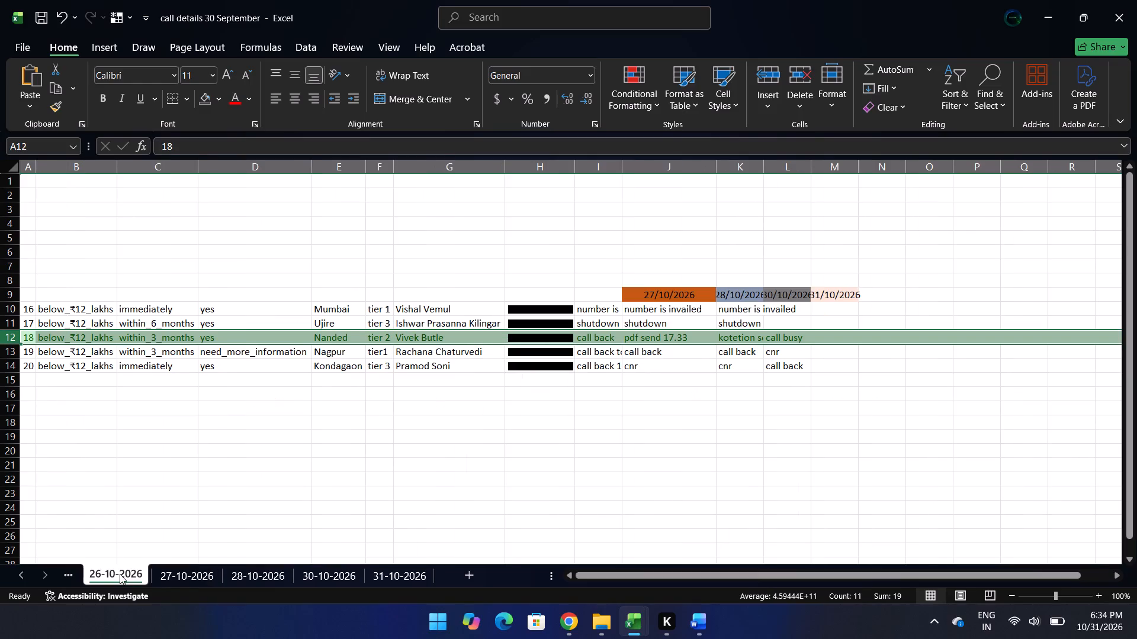
left_click(825, 305)
left_click(825, 329)
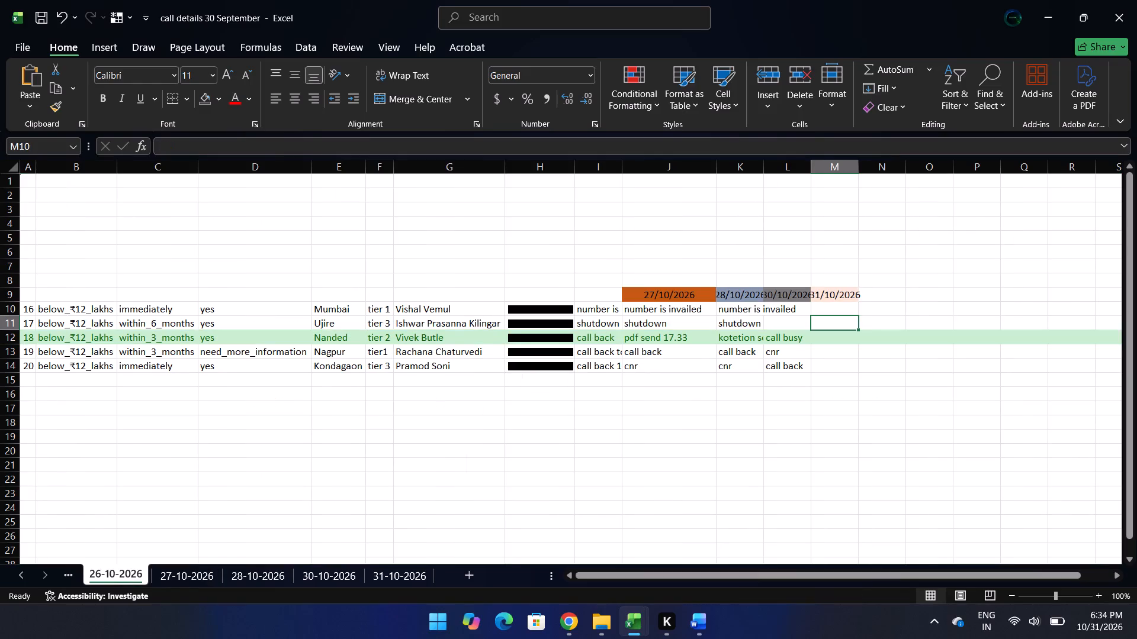
left_click(826, 340)
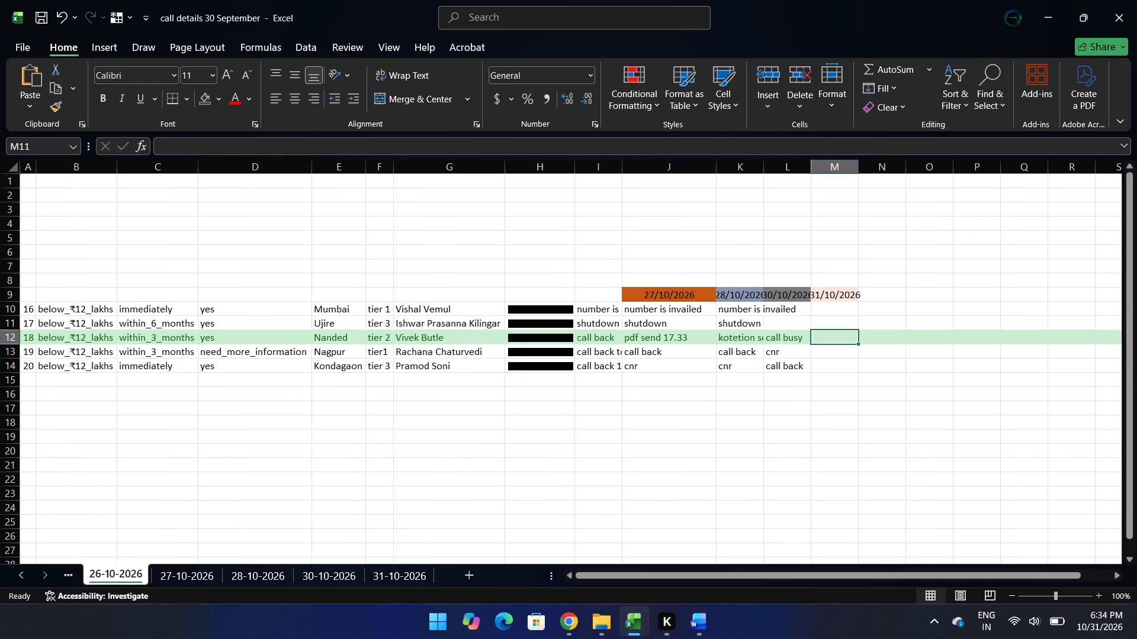
left_click(844, 314)
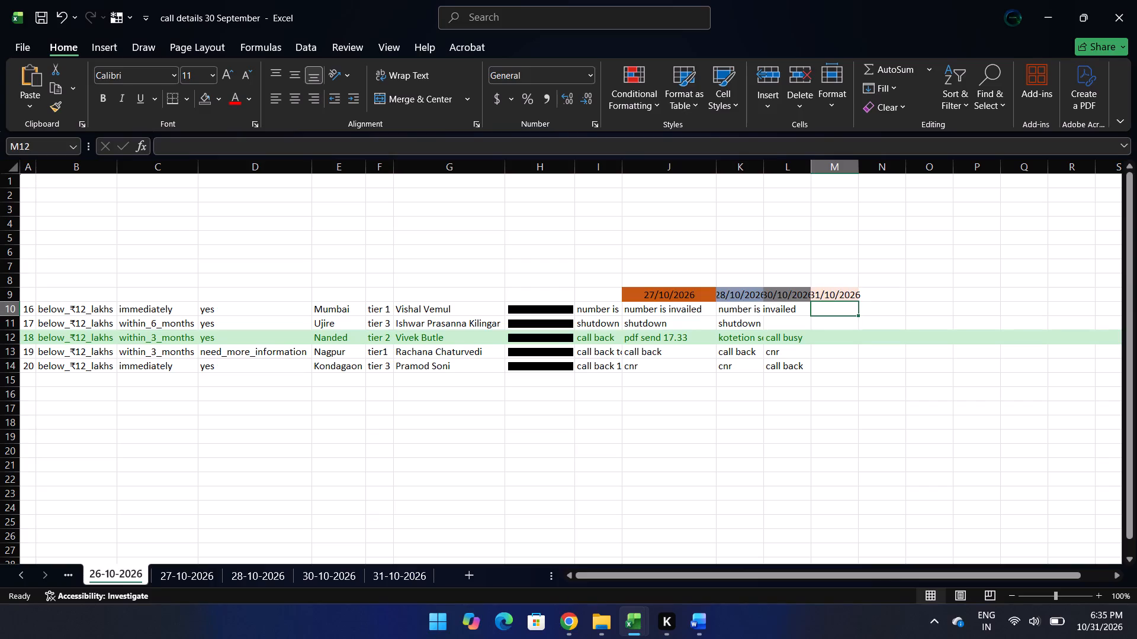
Examine the 22-10-2026 sheet's customer rows and dated call outcomes through the 31/10/2026 column.
left_click(65, 571)
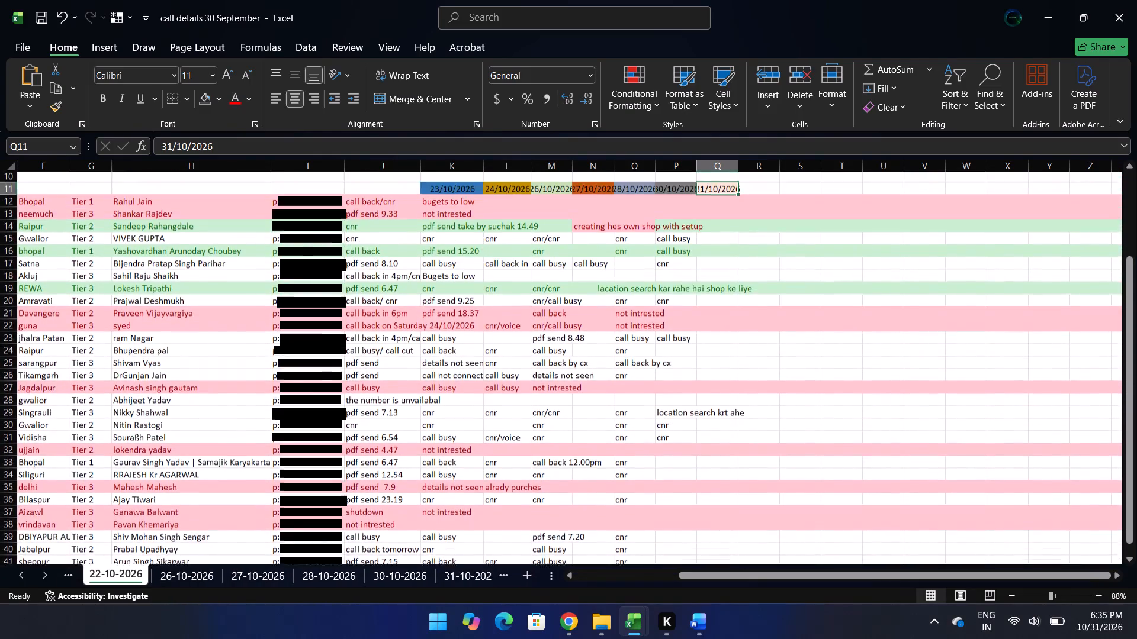
left_click(727, 339)
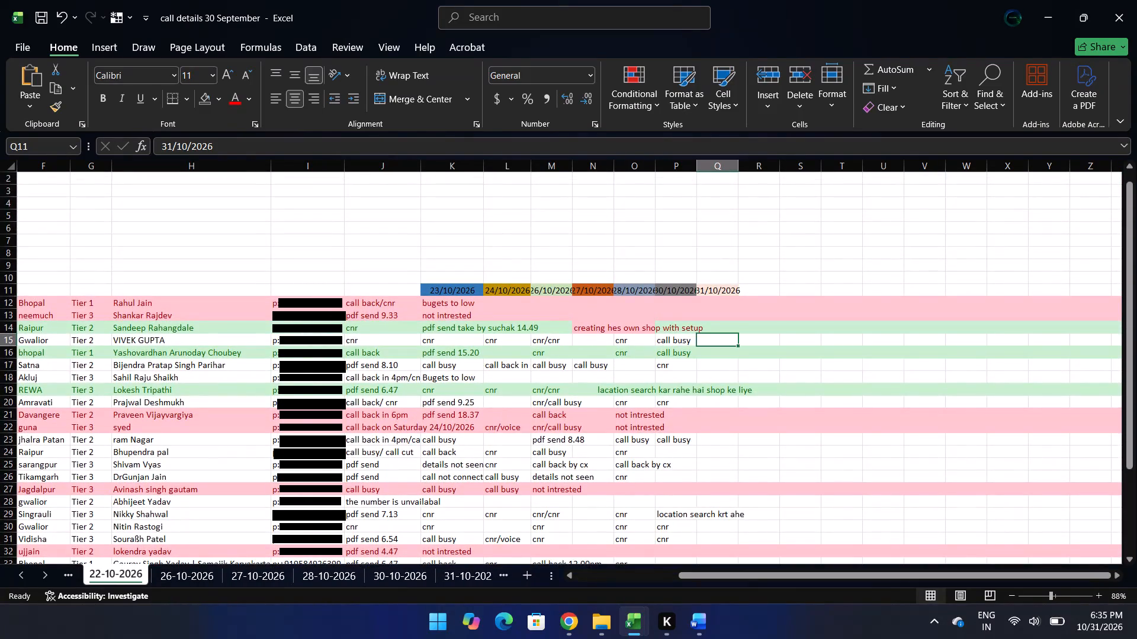
scroll(727, 339, "down", 1)
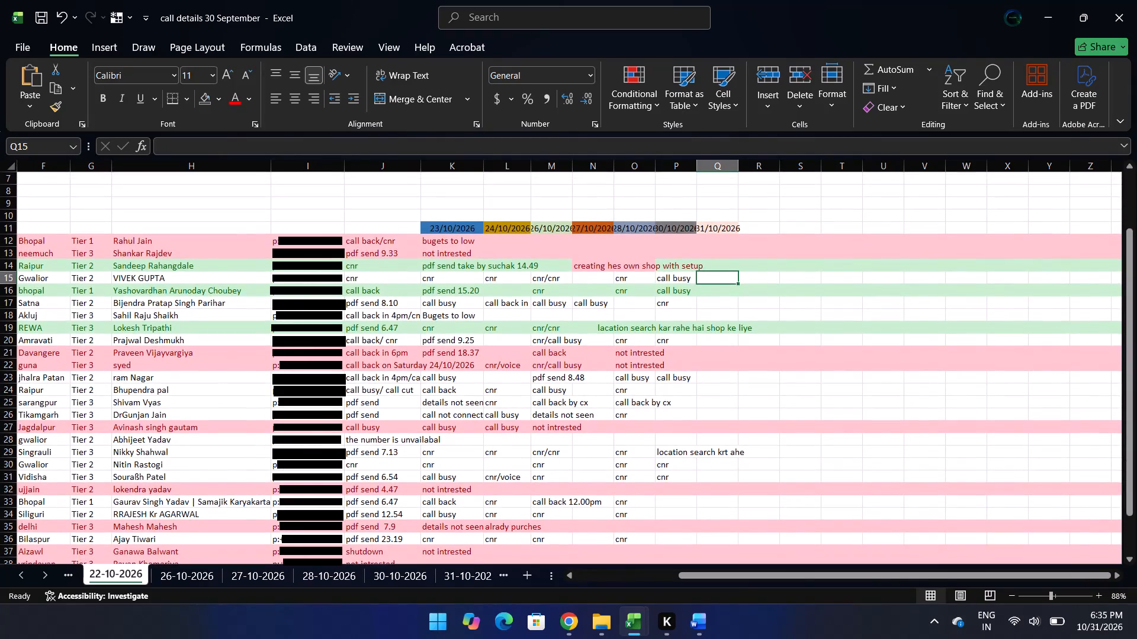
scroll(727, 339, "right", 2)
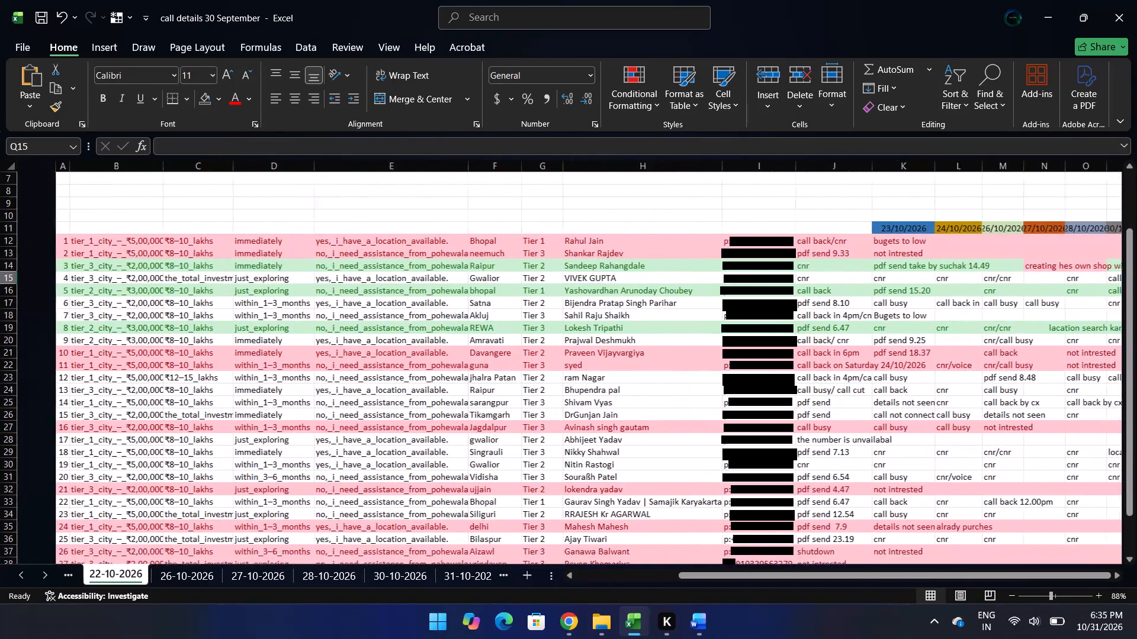
scroll(727, 339, "right", 1)
scroll(727, 339, "left", 2)
scroll(727, 339, "right", 1)
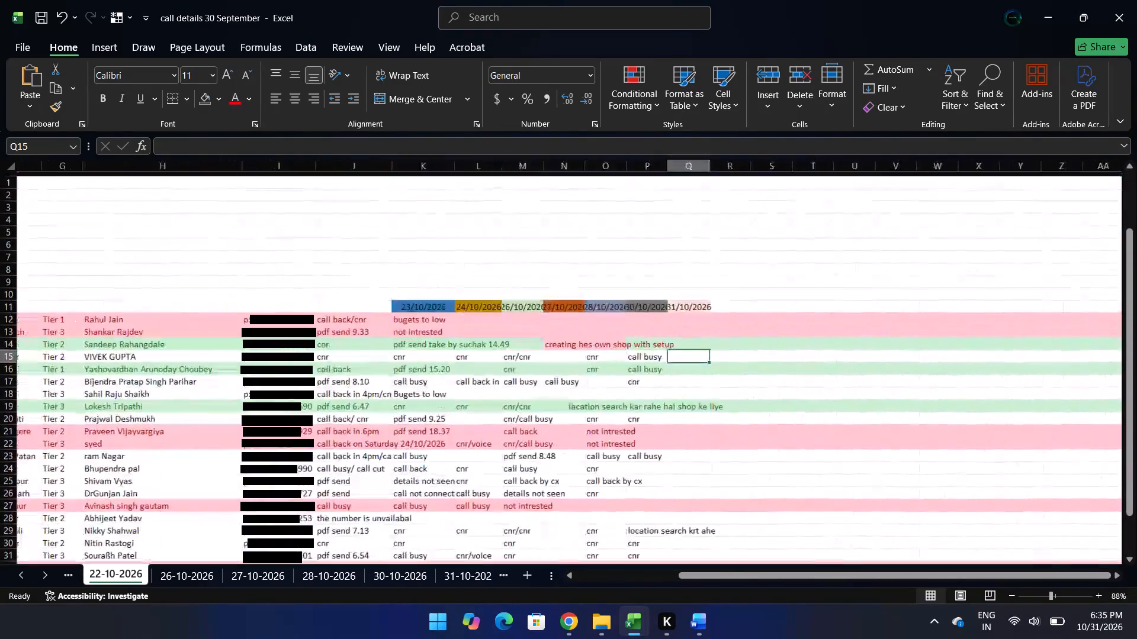
scroll(727, 339, "left", 2)
scroll(727, 339, "down", 1)
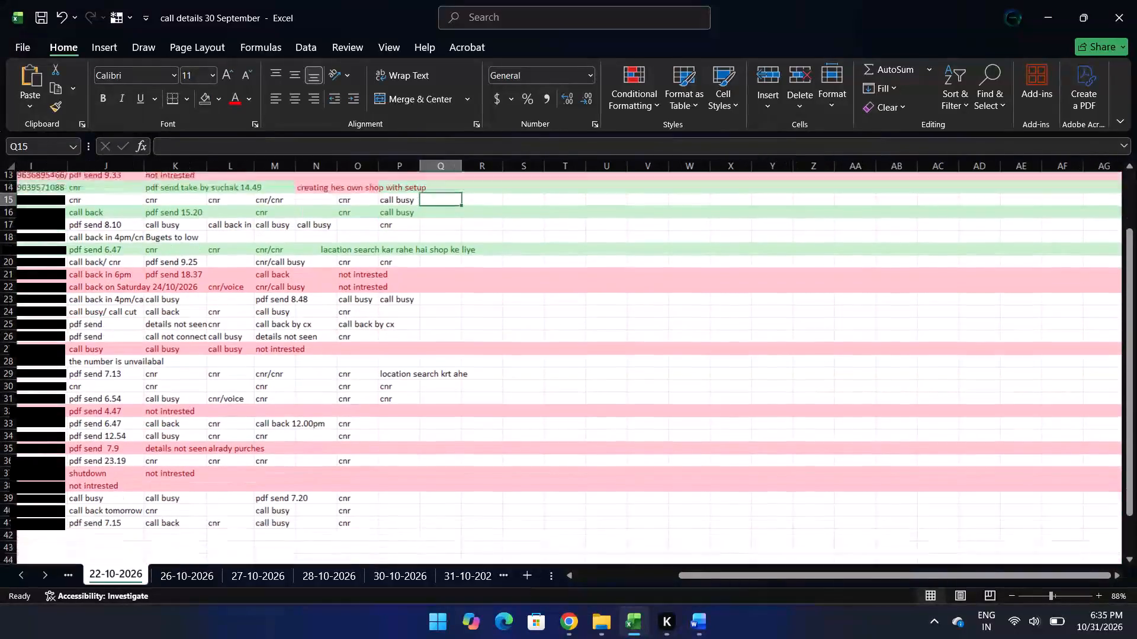
scroll(727, 339, "up", 1)
scroll(727, 339, "right", 1)
scroll(727, 339, "down", 1)
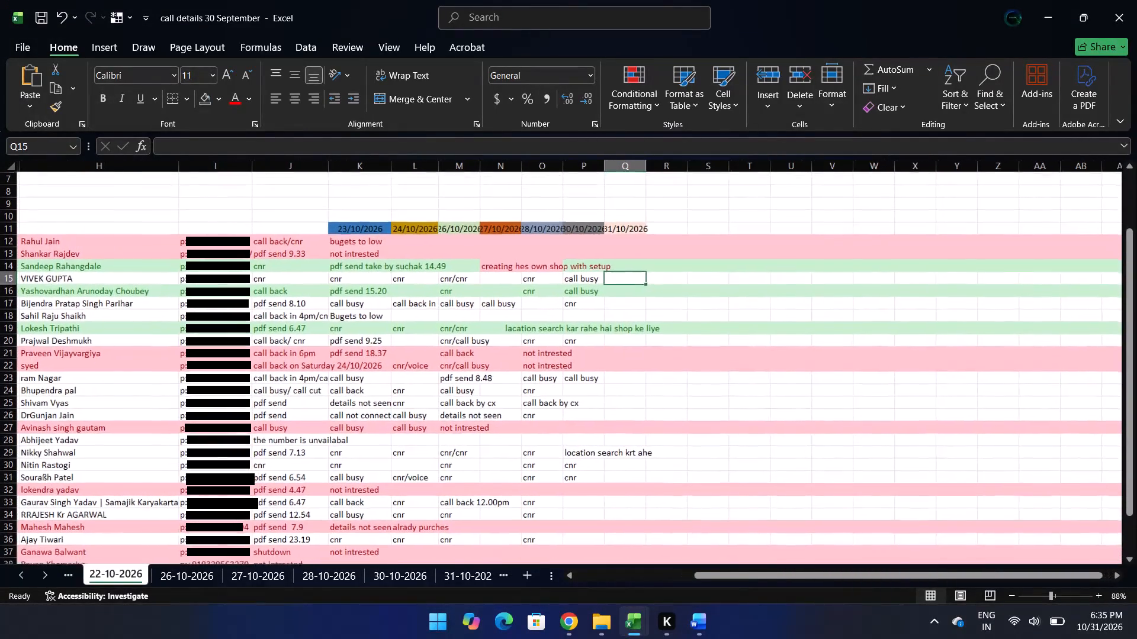
Bring up the 19-10-2026 sheet's call log.
triple_click(69, 585)
double_click(69, 585)
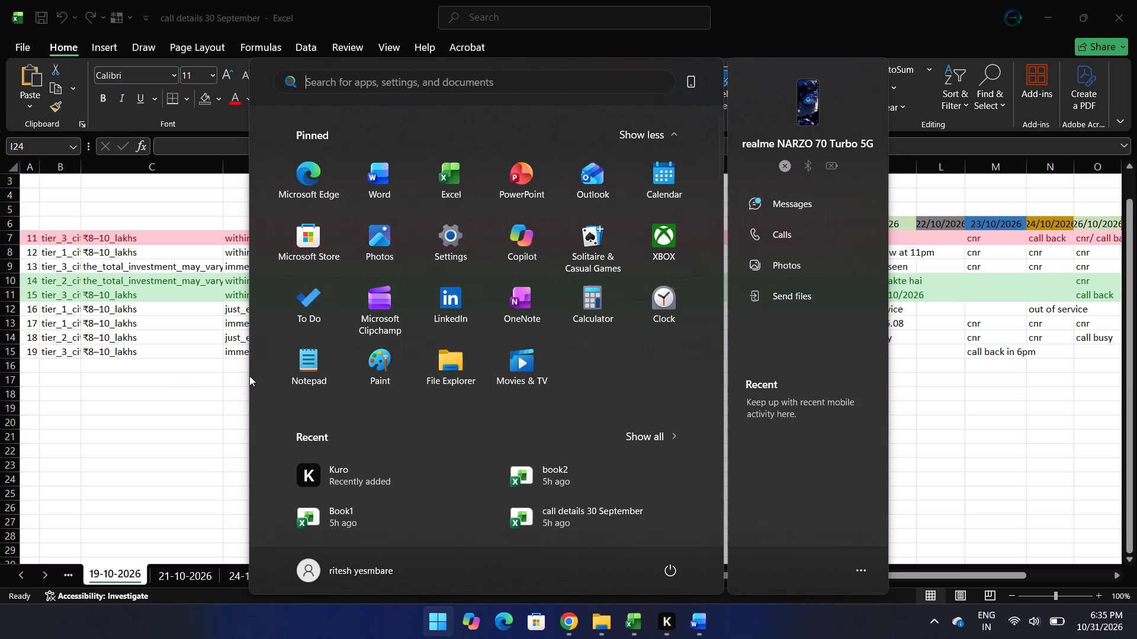
Switch to the call summary in Notepad, set "total leds" to 17, and return to the call details workbook.
left_click(301, 377)
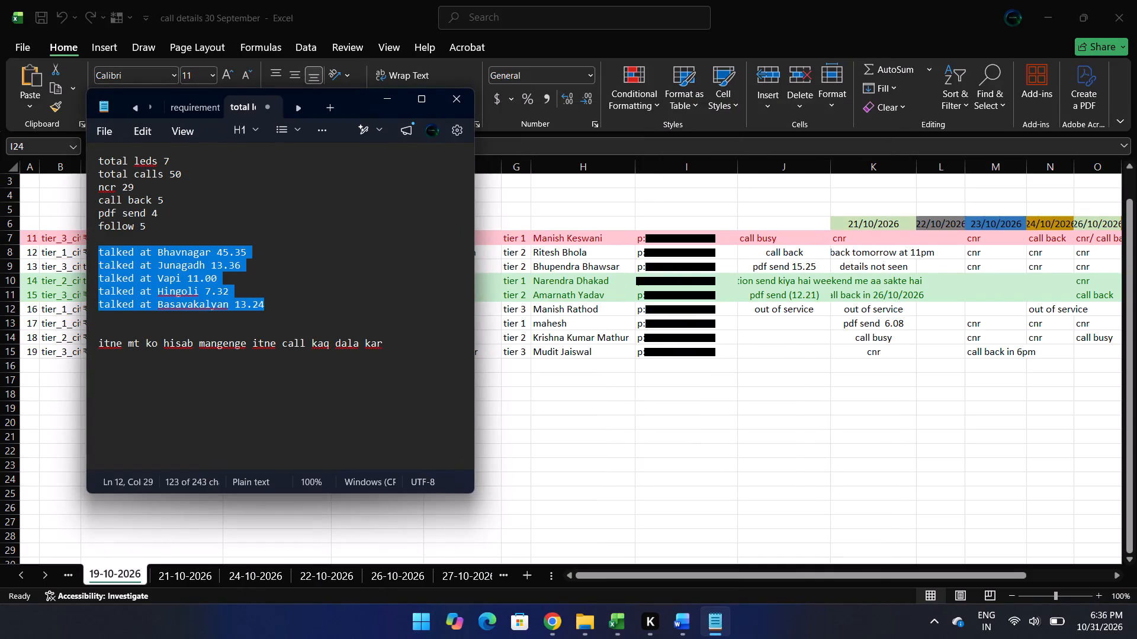
left_click(163, 156)
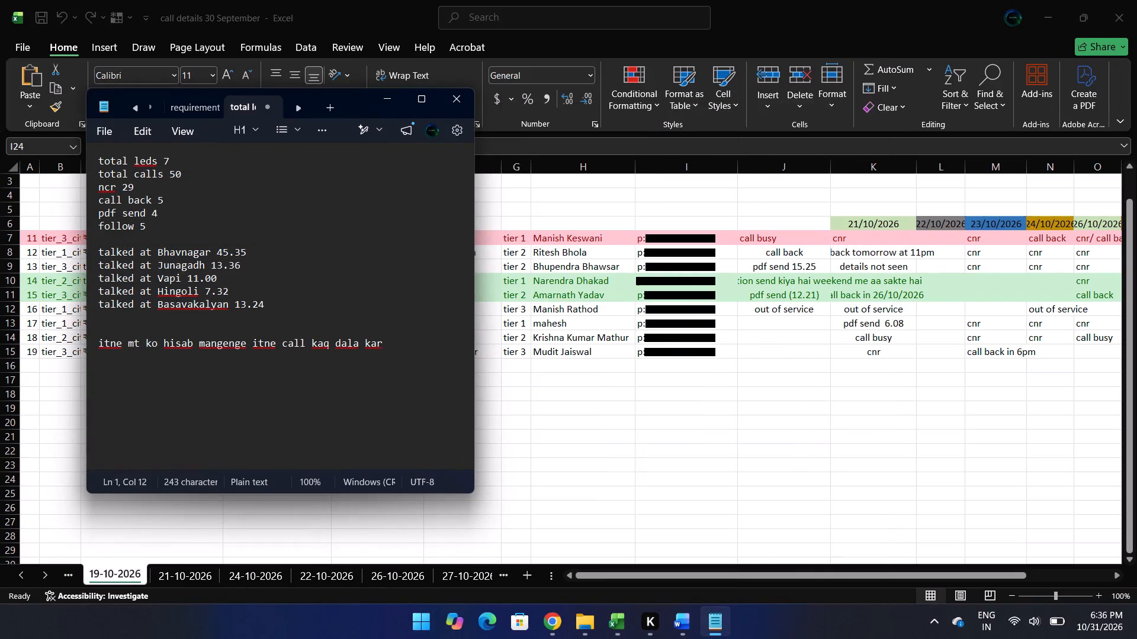
key("1")
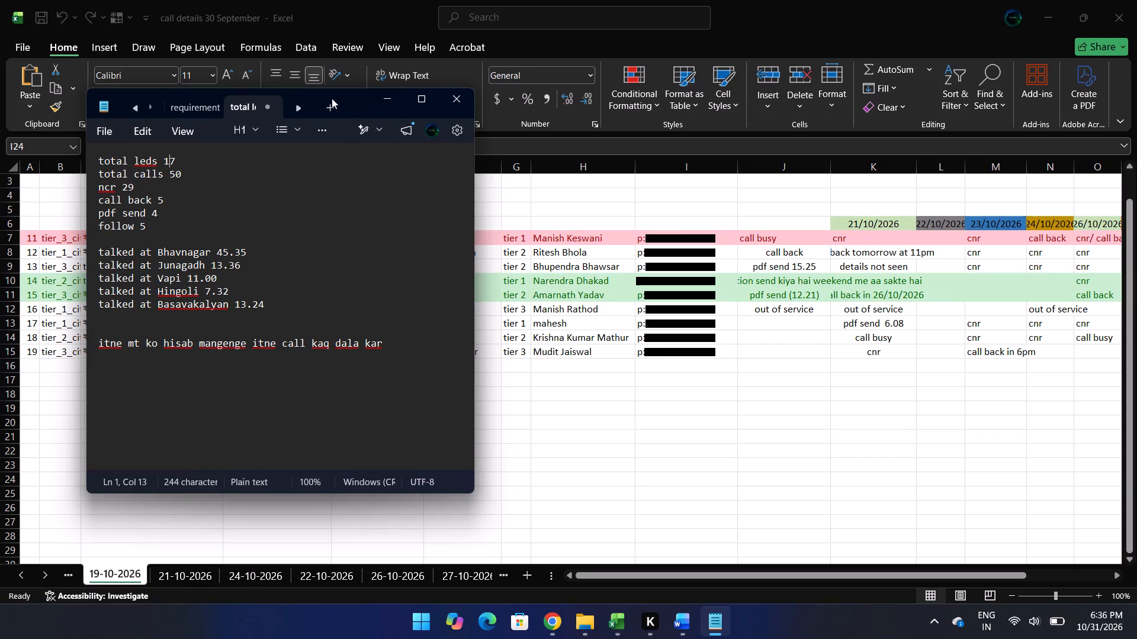
left_click(347, 96)
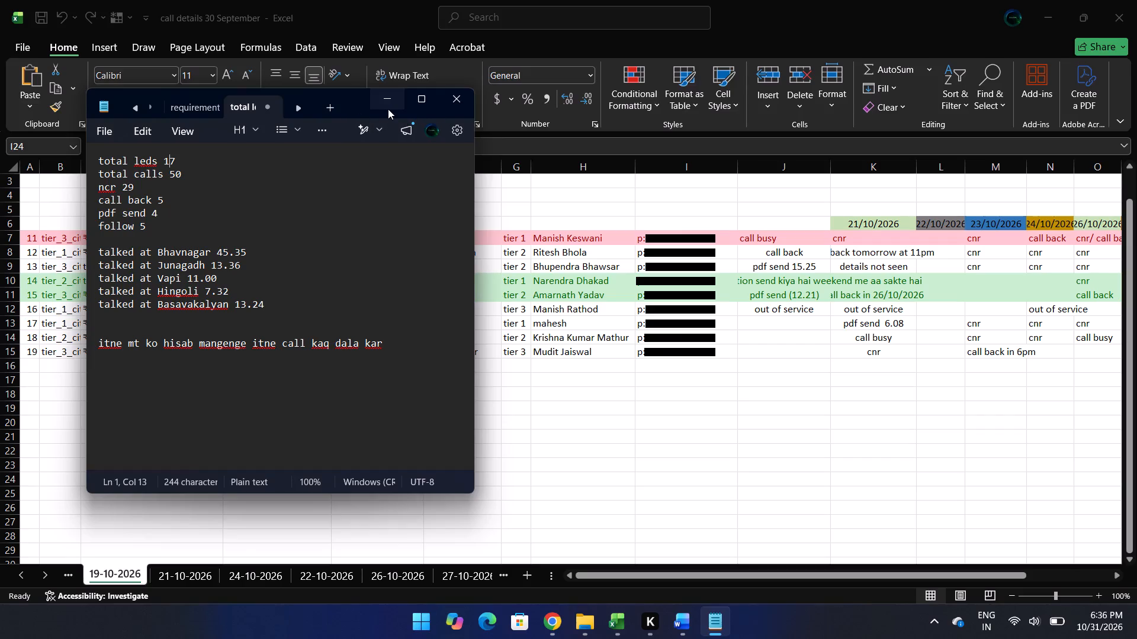
left_click(388, 109)
Review the 19-10-2026 sheet's call outcomes across its dated columns up to 31/10/2026.
scroll(579, 372, "left", 1)
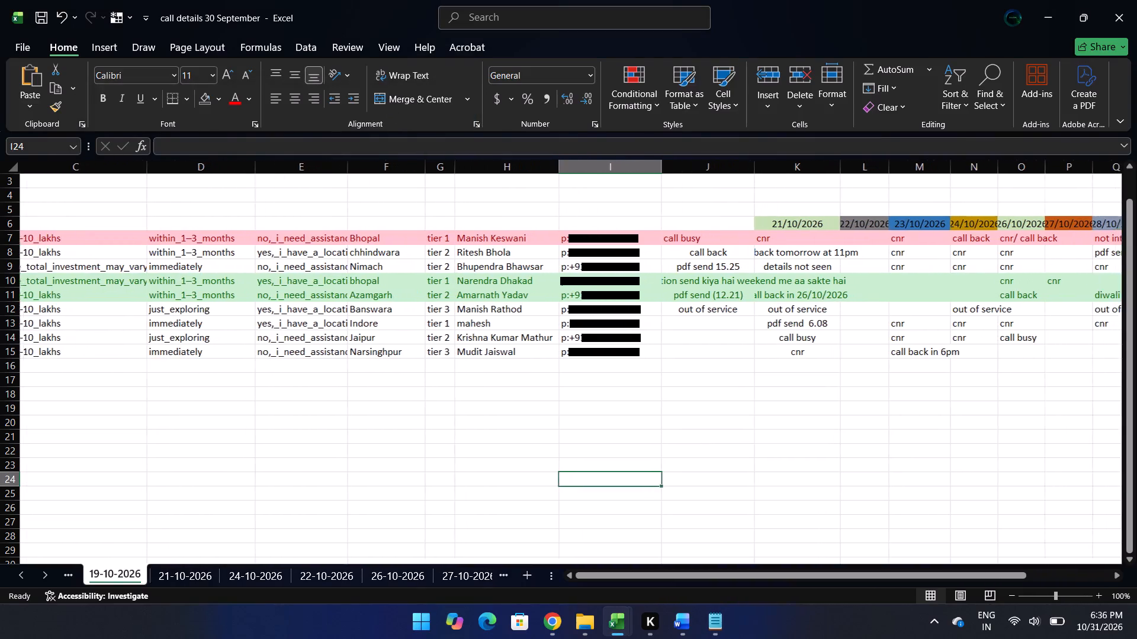
scroll(579, 372, "left", 1)
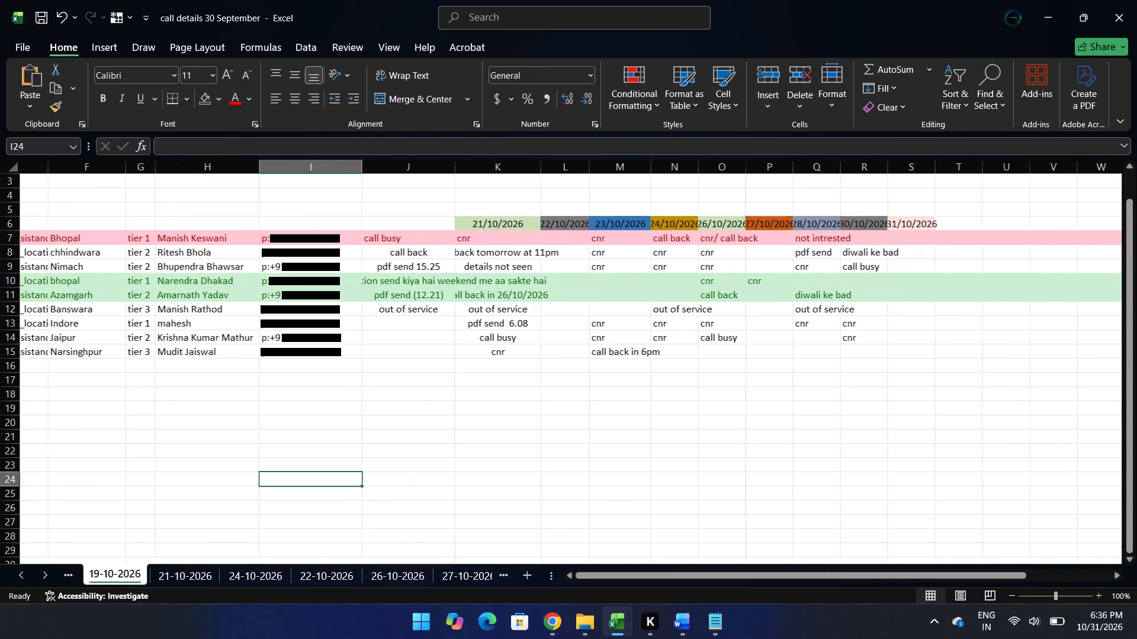
scroll(579, 372, "left", 1)
scroll(579, 372, "right", 2)
scroll(579, 372, "left", 1)
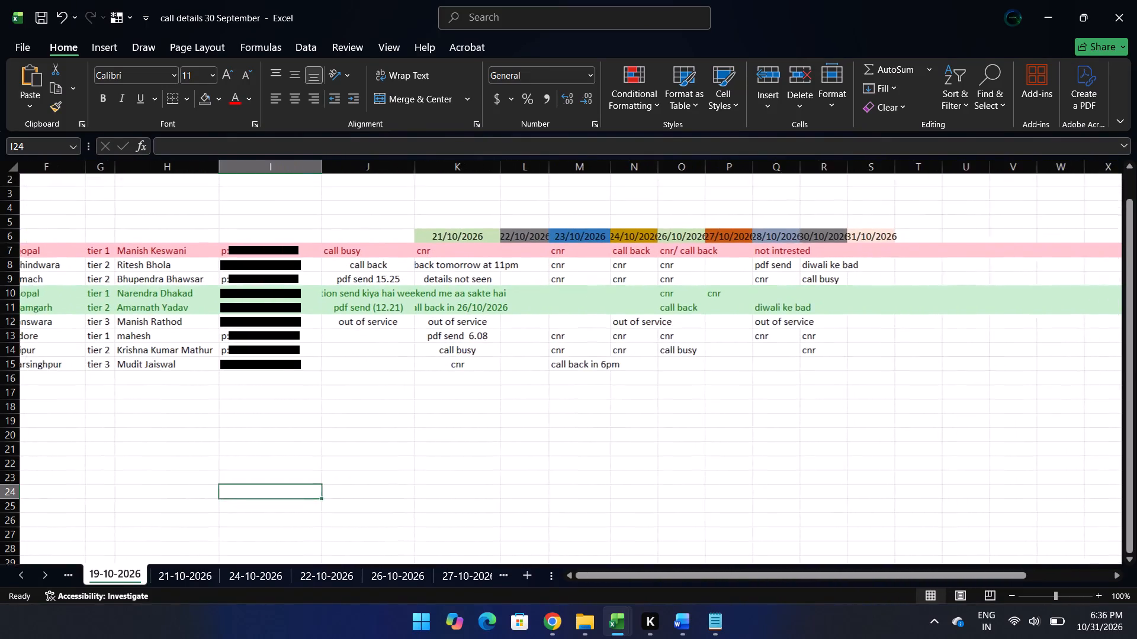
Check the 30-10-2026 and 28-10-2026 call logs, and select row 11's 31/10/2026 cell on the 27-10-2026 sheet.
left_click(454, 573)
triple_click(454, 573)
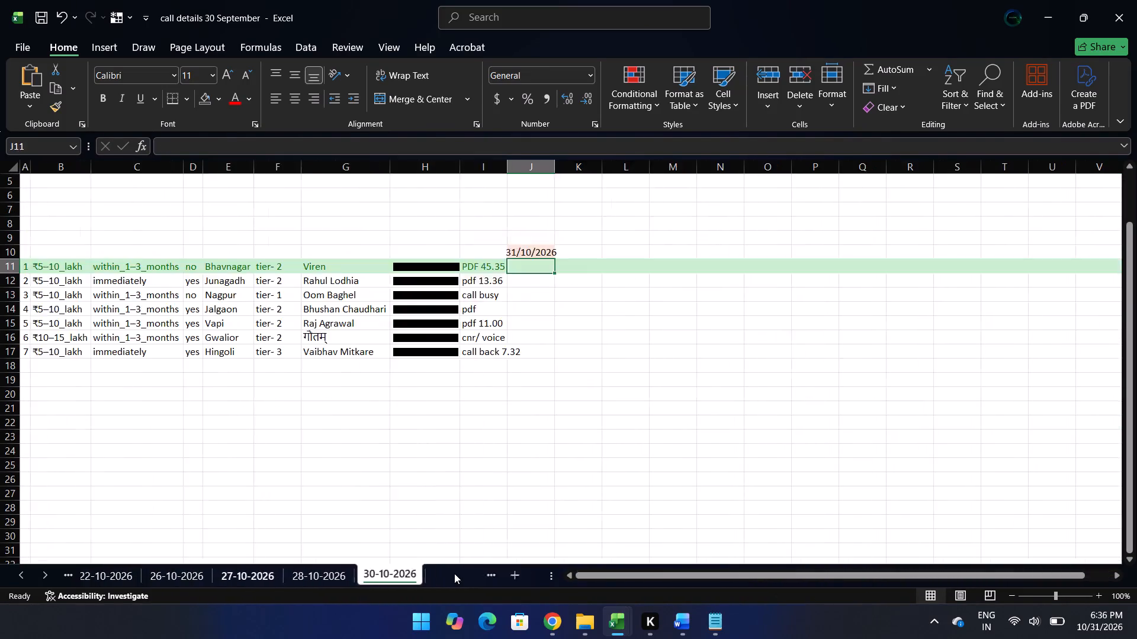
left_click(337, 577)
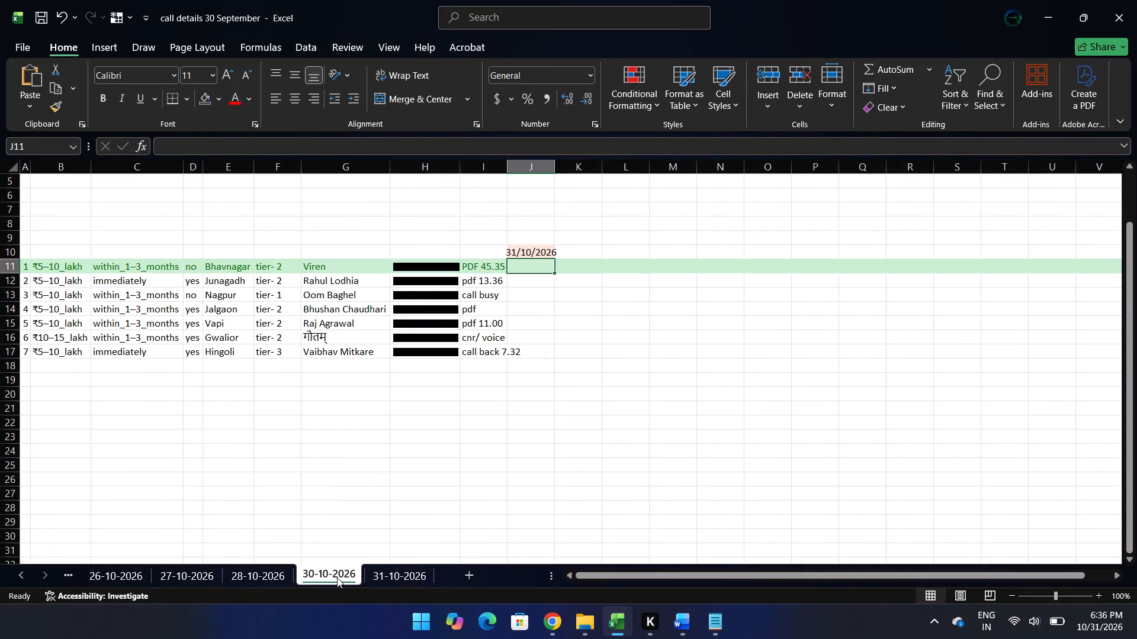
left_click(266, 577)
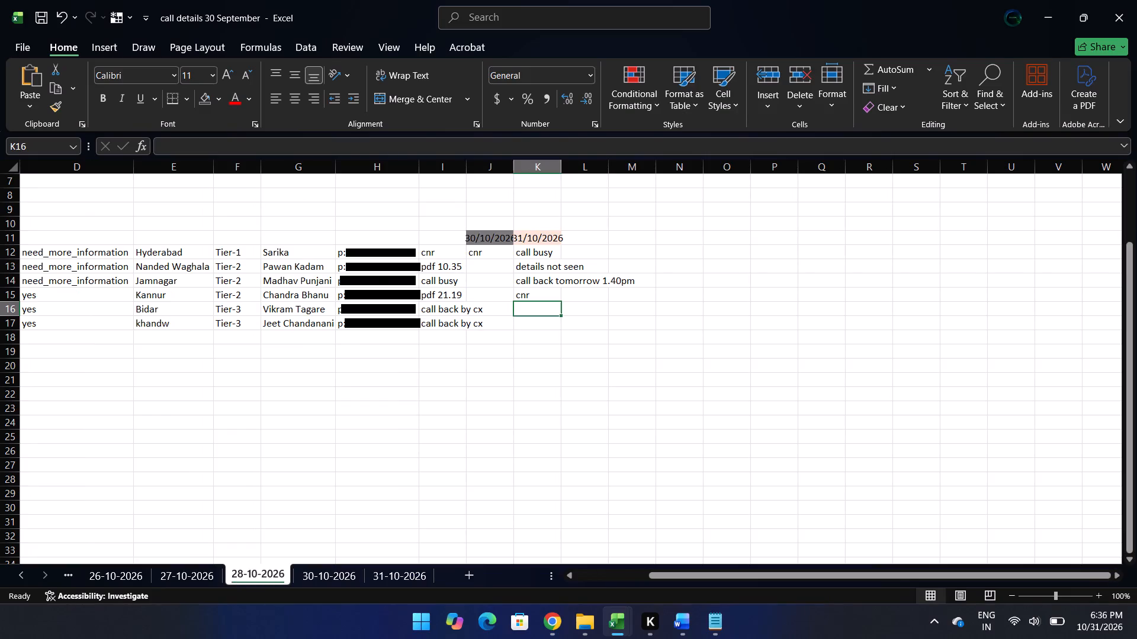
left_click(200, 578)
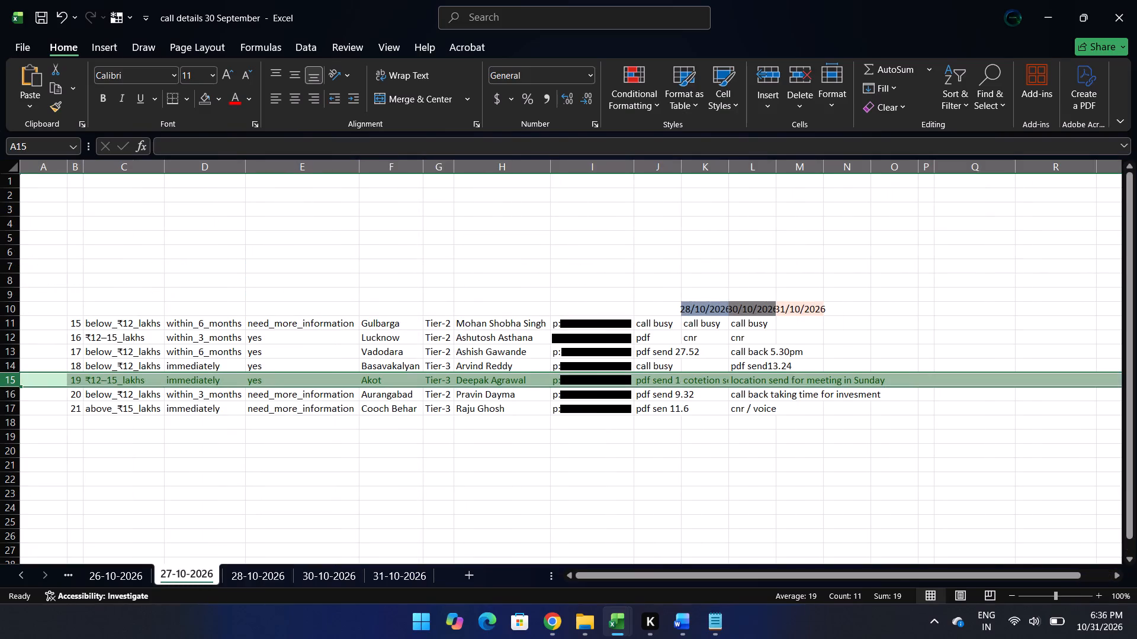
left_click(814, 318)
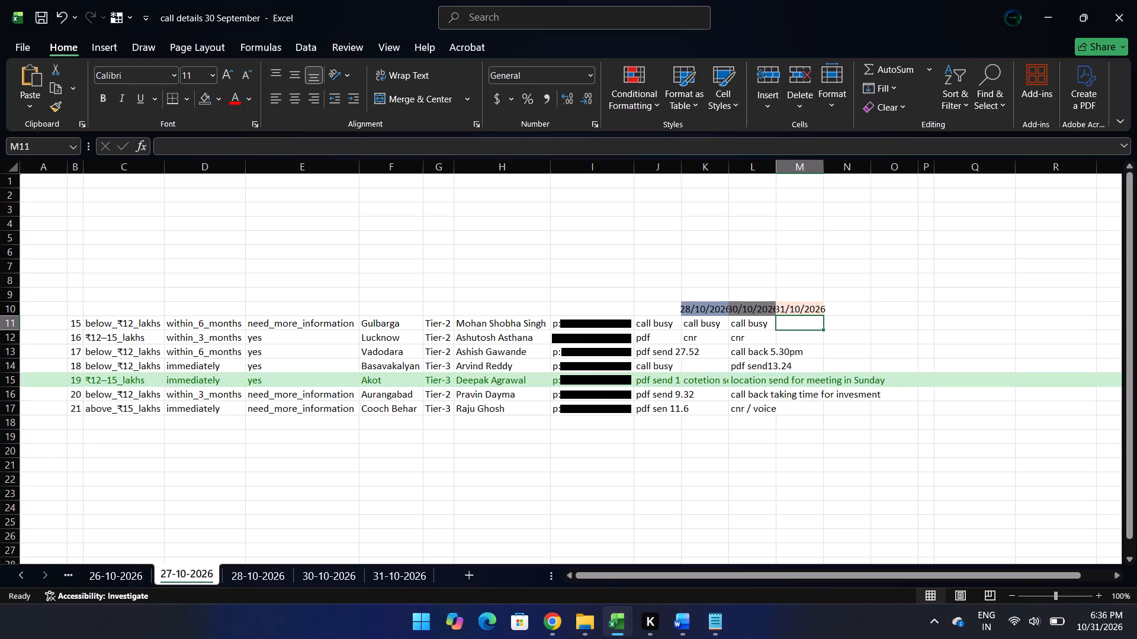
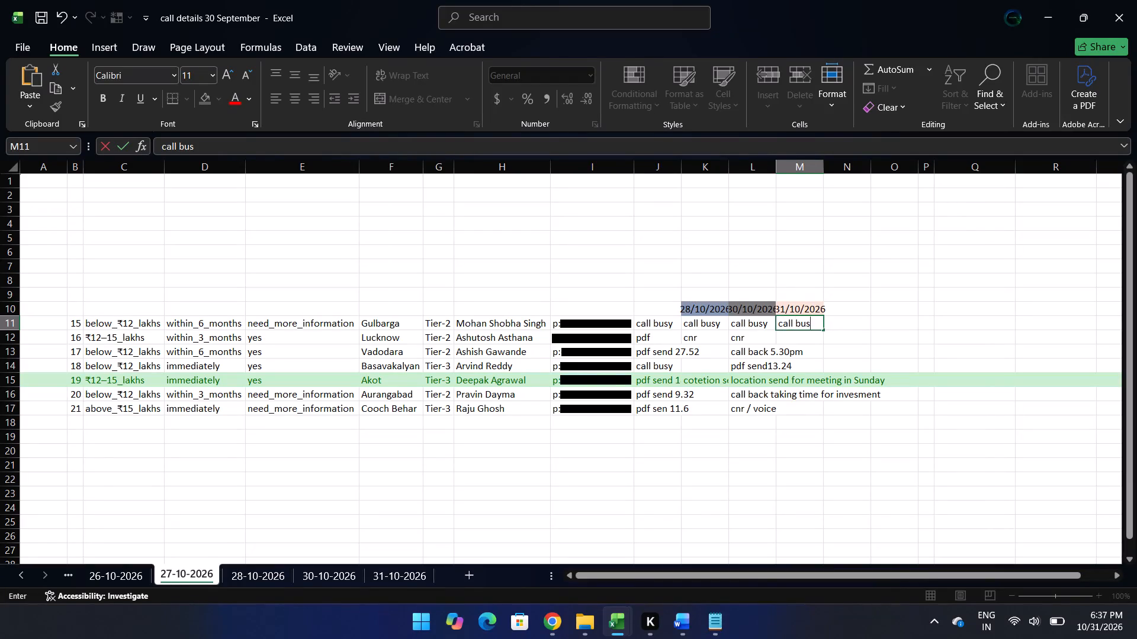
Record "cnr" as the 31/10/2026 call outcome in row 12 of the 27-10-2026 sheet.
left_click(795, 339)
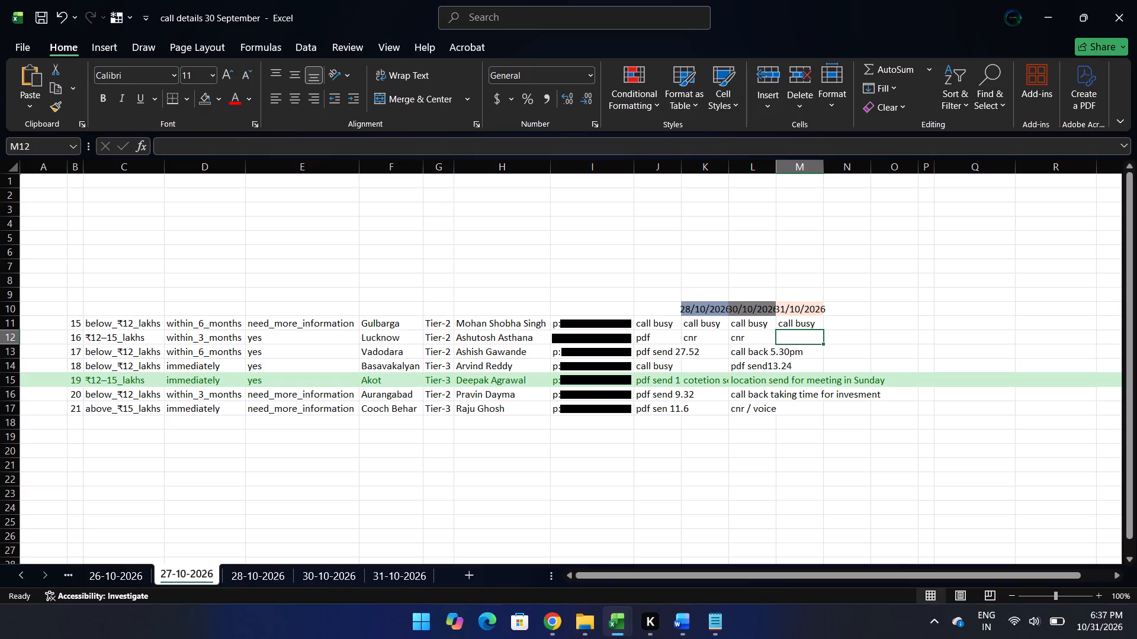
key("Down")
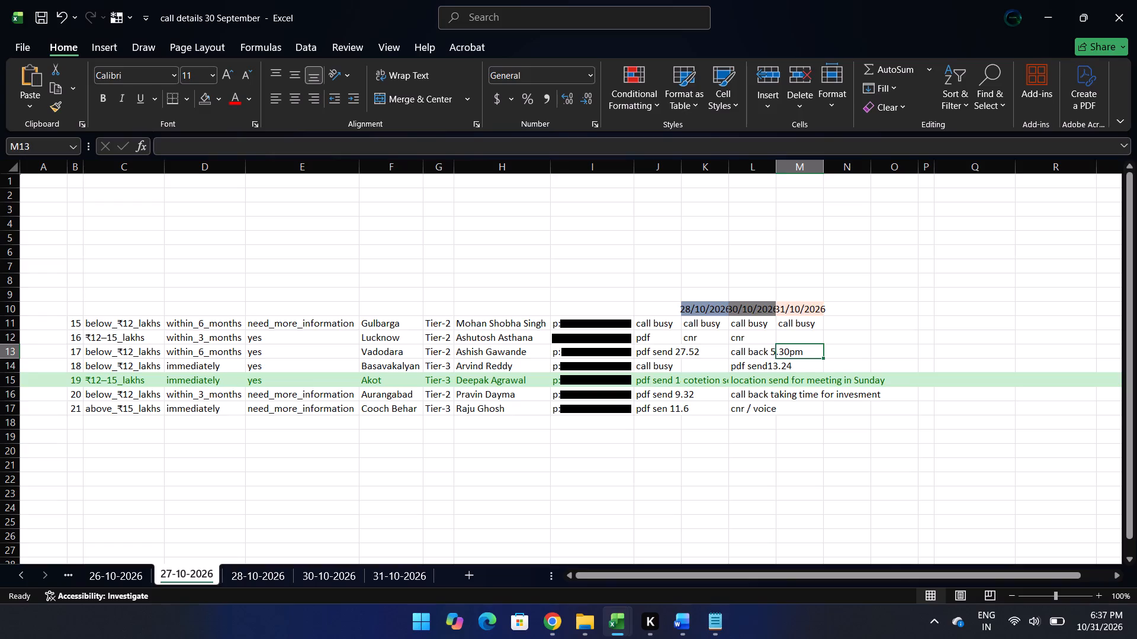
key("Up")
key("c")
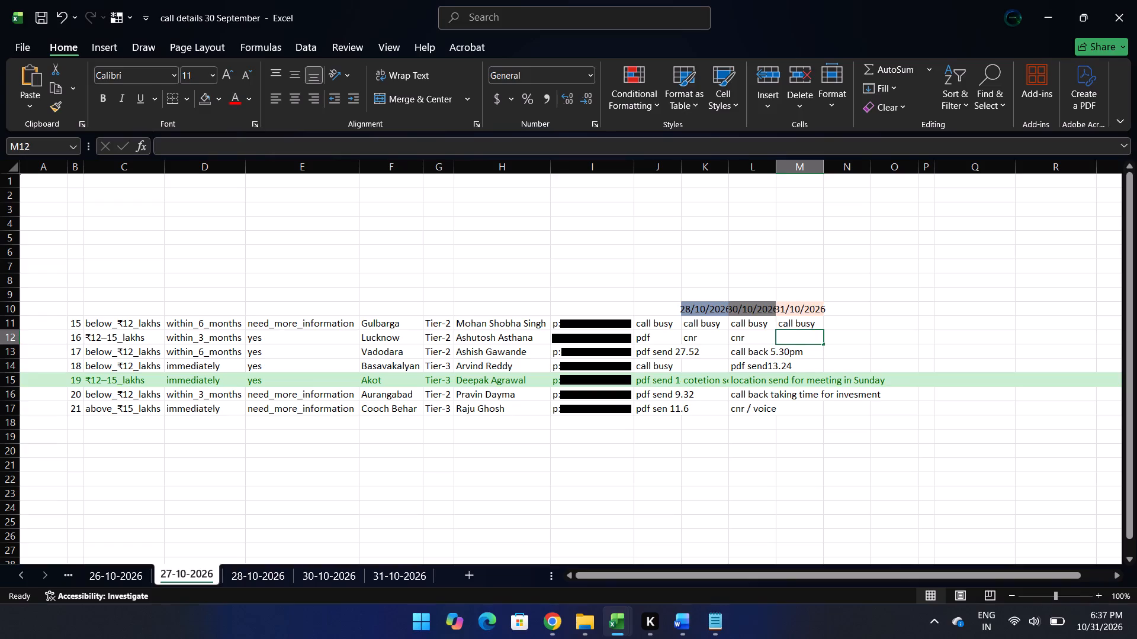
key("n")
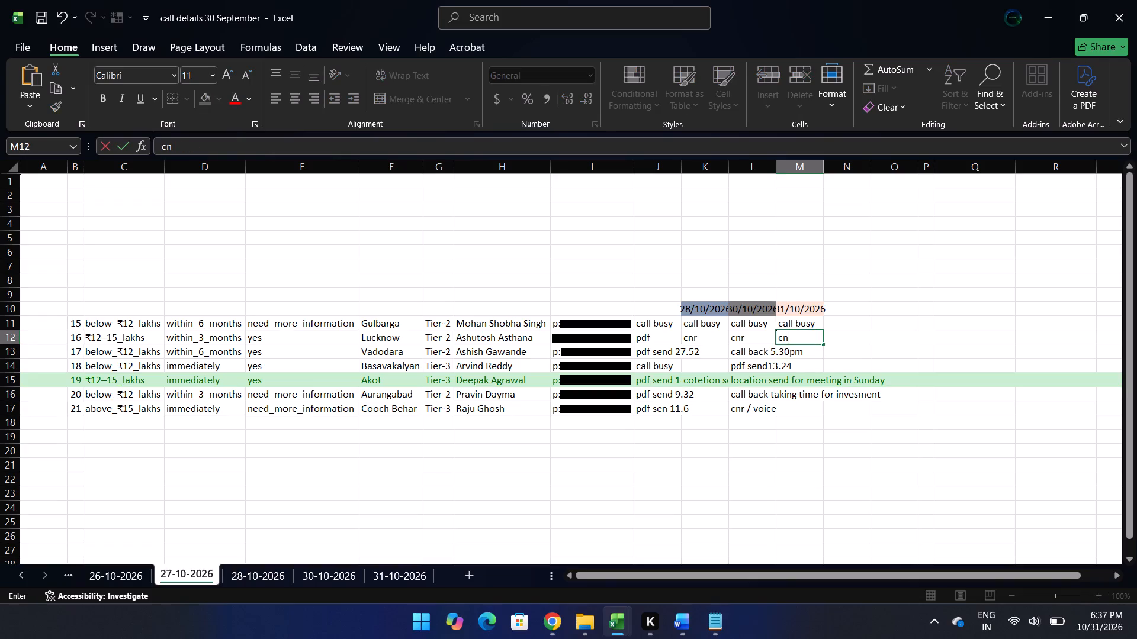
key("r")
key("Down")
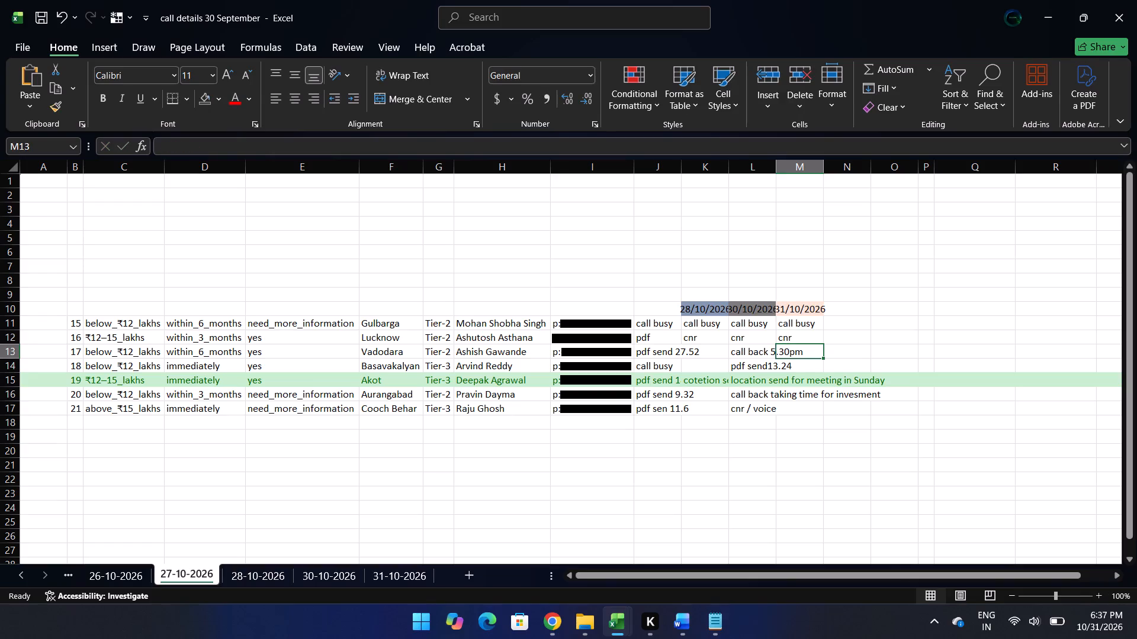
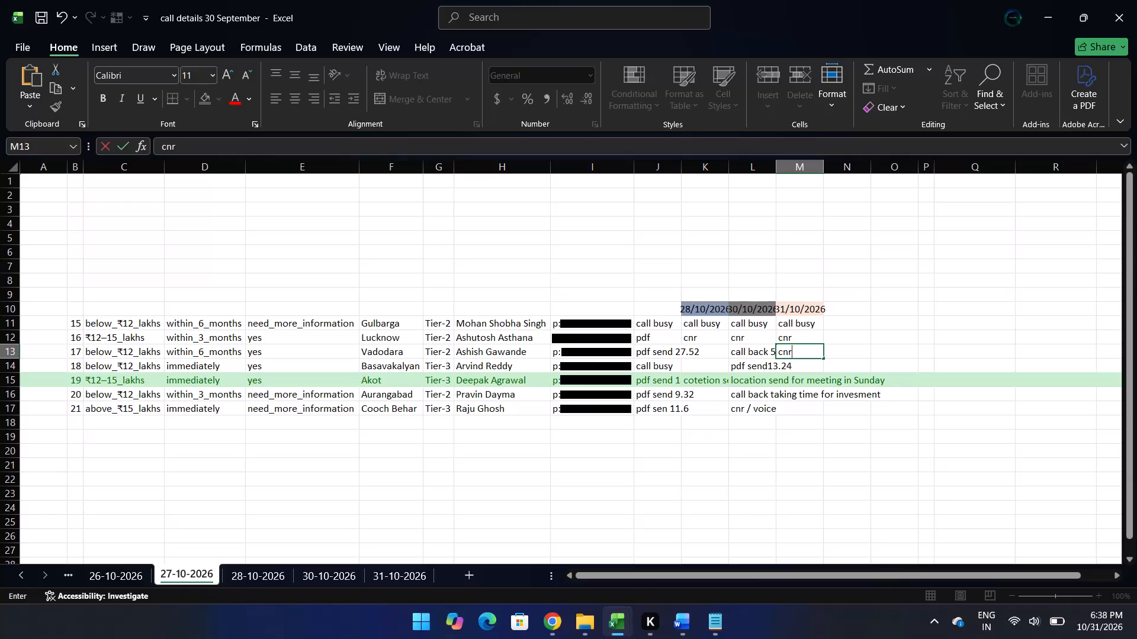
Record "cnr" as the 31/10/2026 call outcome in row 13, the Vadodara lead, of the 27-10-2026 sheet.
key("Return")
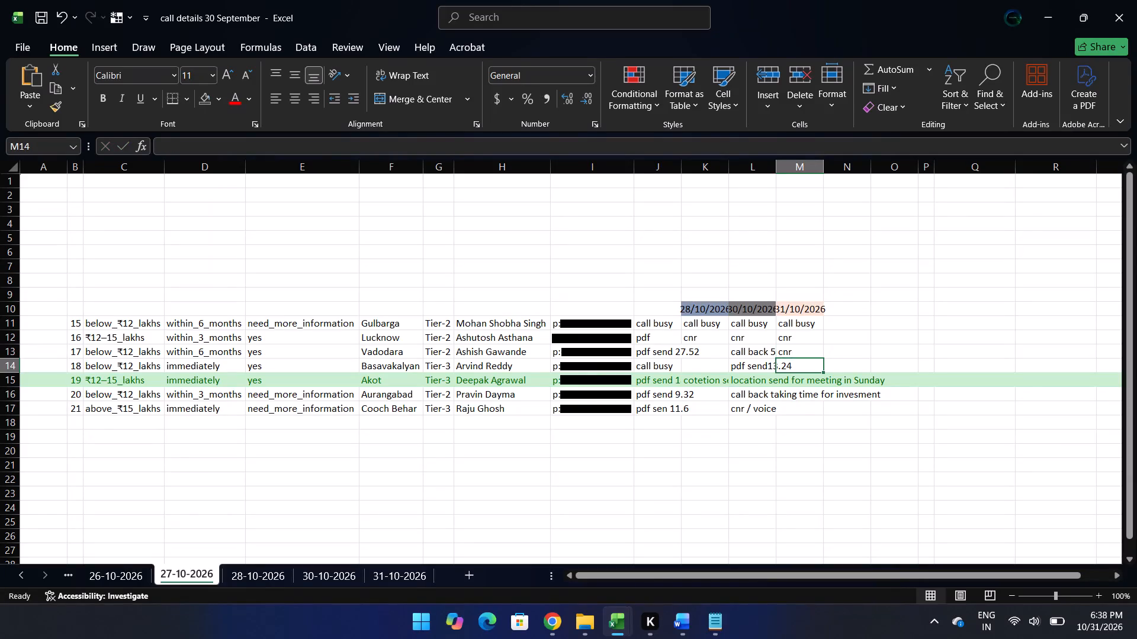
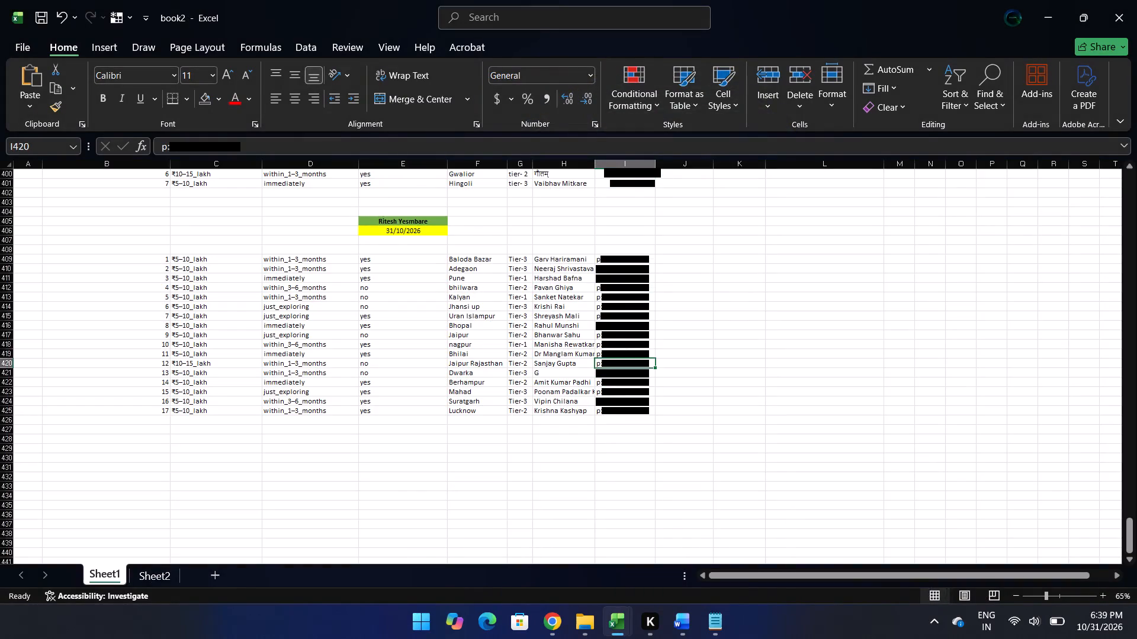
Review the remaining 27-10-2026 leads in the call details workbook, and the Nanded lead's call history in the 26-10-2026 sheet.
left_click(560, 566)
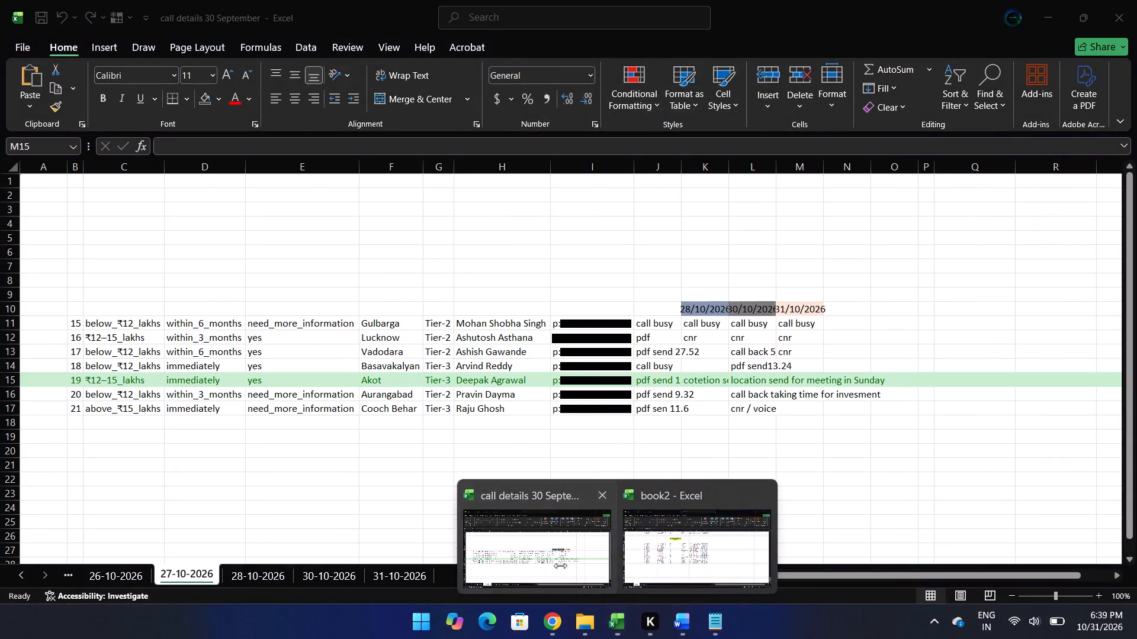
left_click(793, 411)
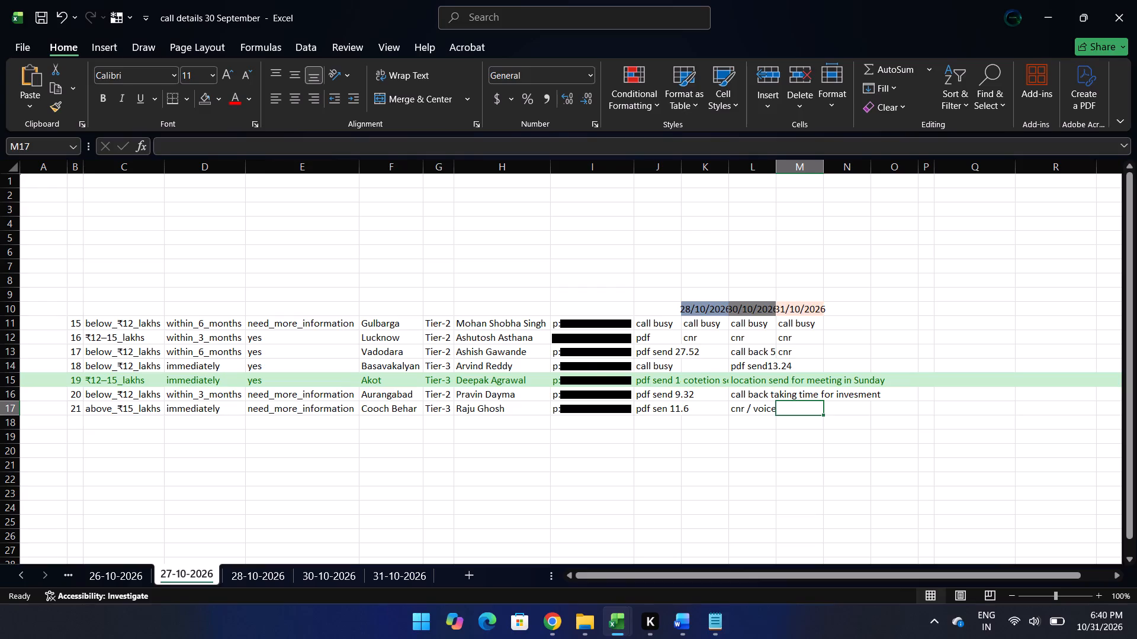
left_click(259, 579)
left_click(138, 582)
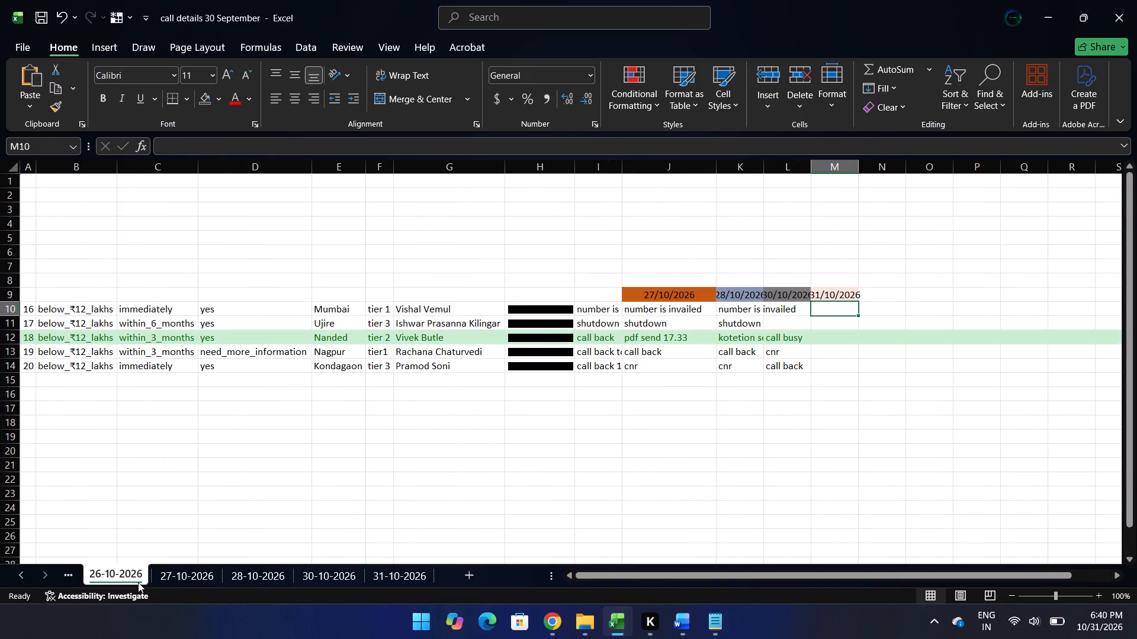
left_click(836, 339)
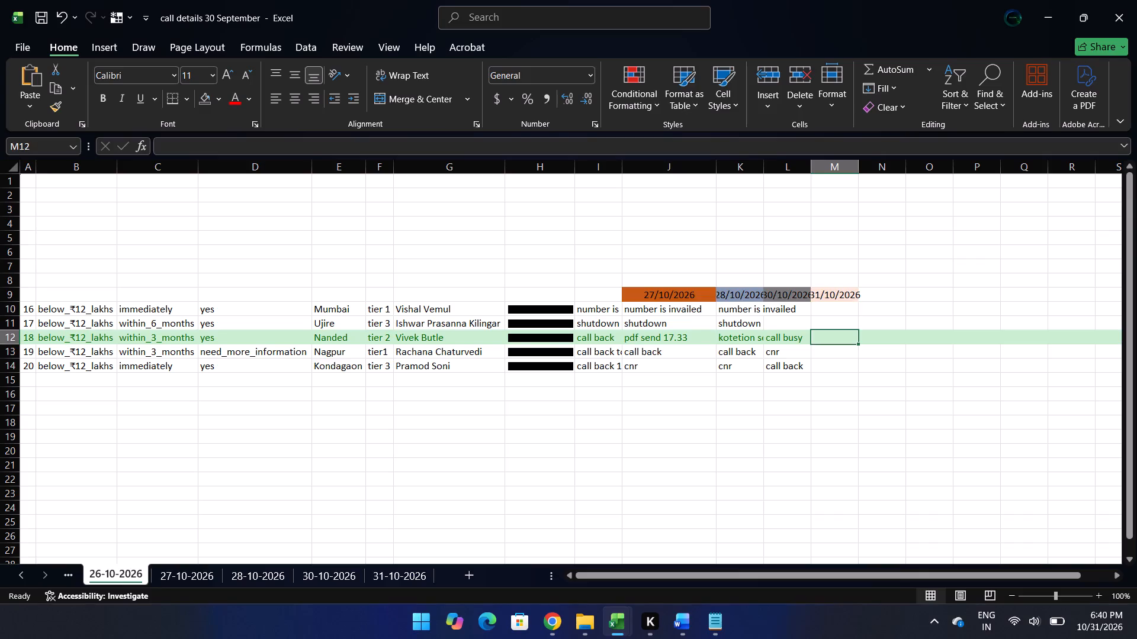
left_click(795, 343)
left_click(751, 337)
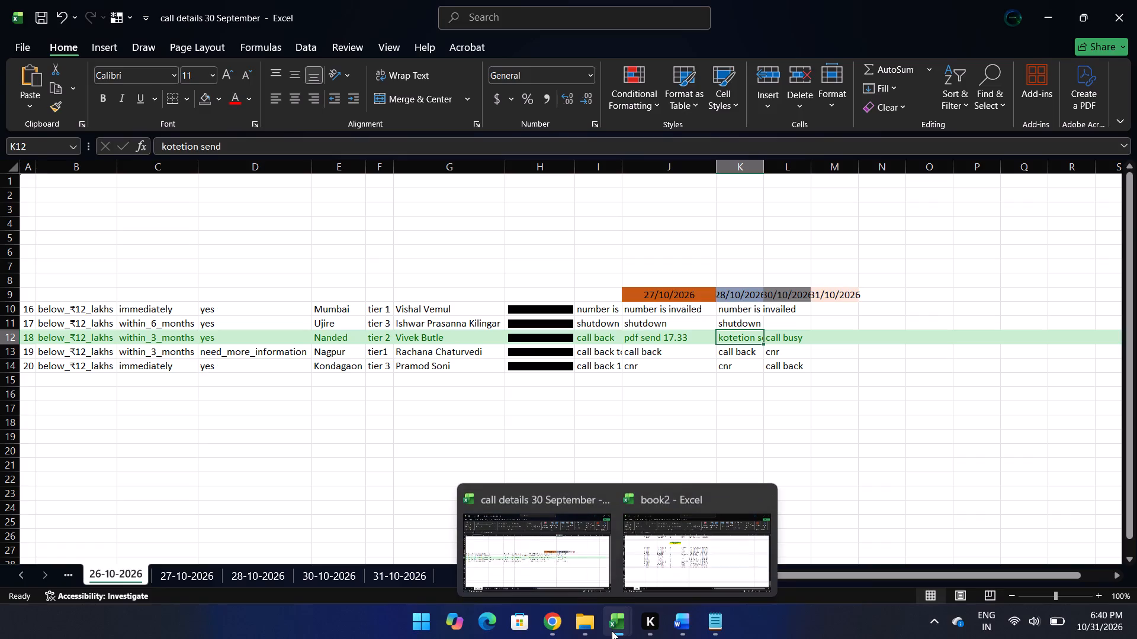
Open the Book253 workbook from File Explorer to check the confirmed and interested leads.
left_click(552, 624)
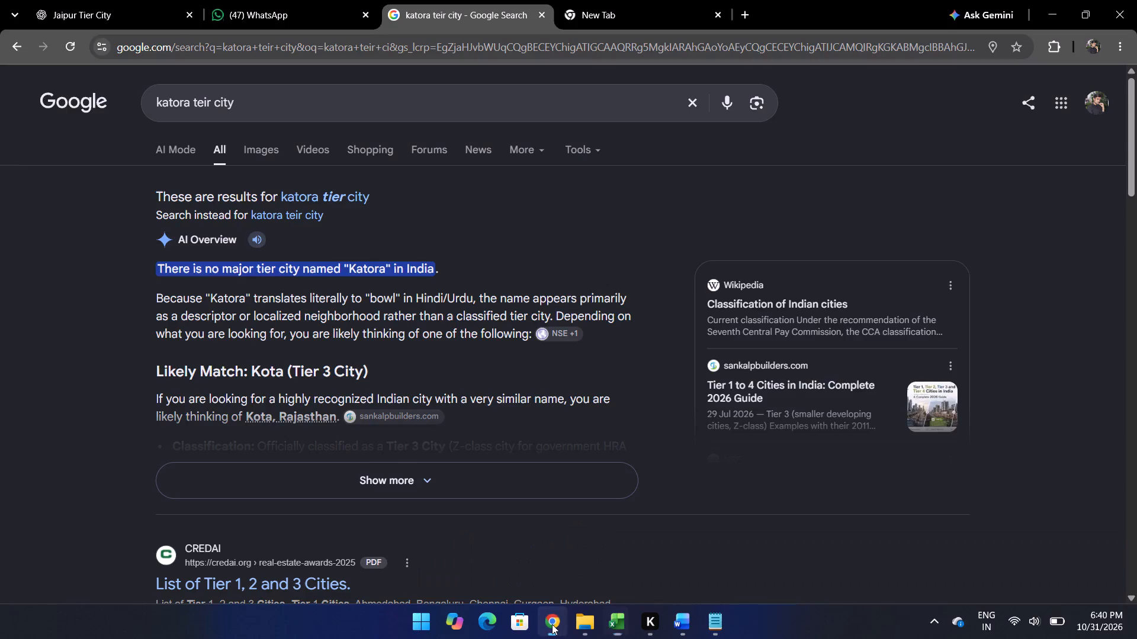
left_click(552, 624)
left_click(588, 624)
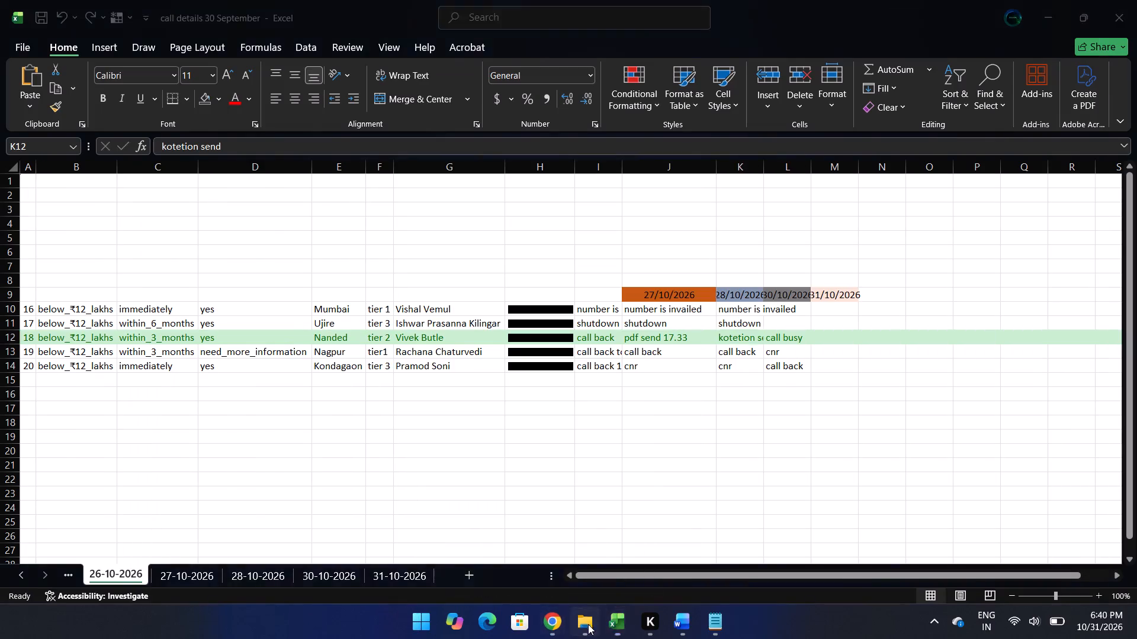
double_click(258, 182)
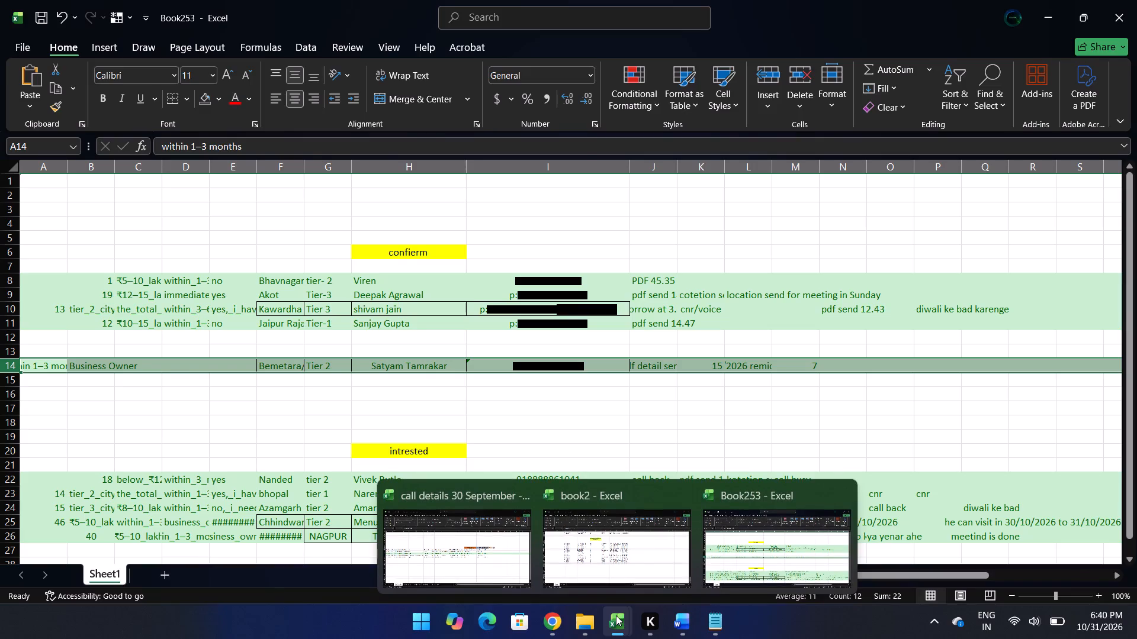
Return to the call details workbook and bring up the "If client don" call script in Word.
left_click(459, 541)
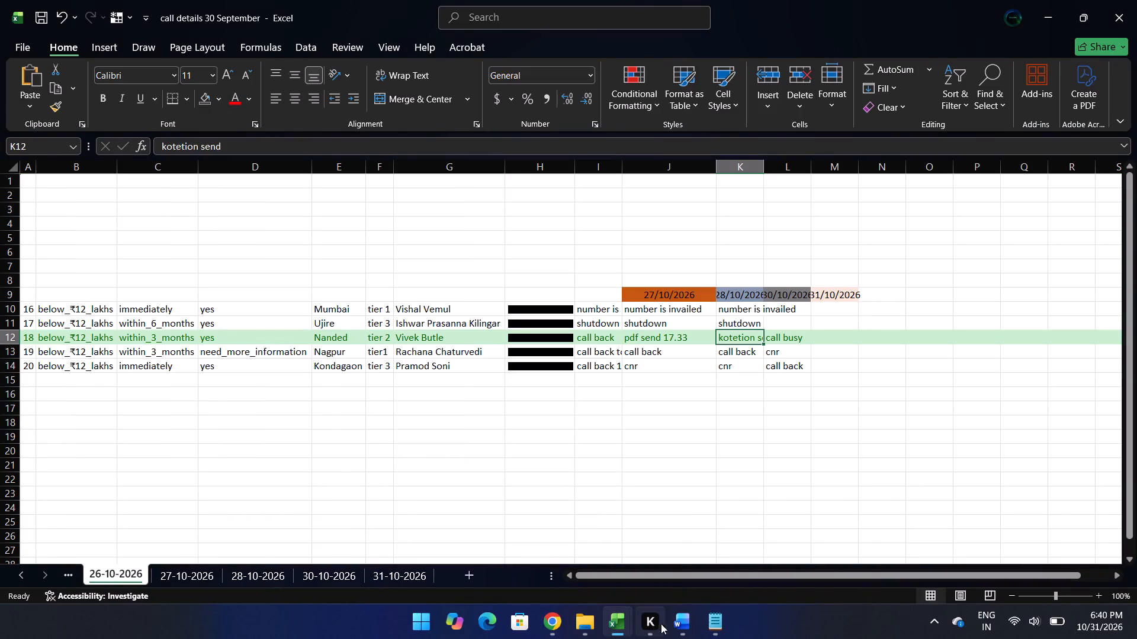
left_click(686, 569)
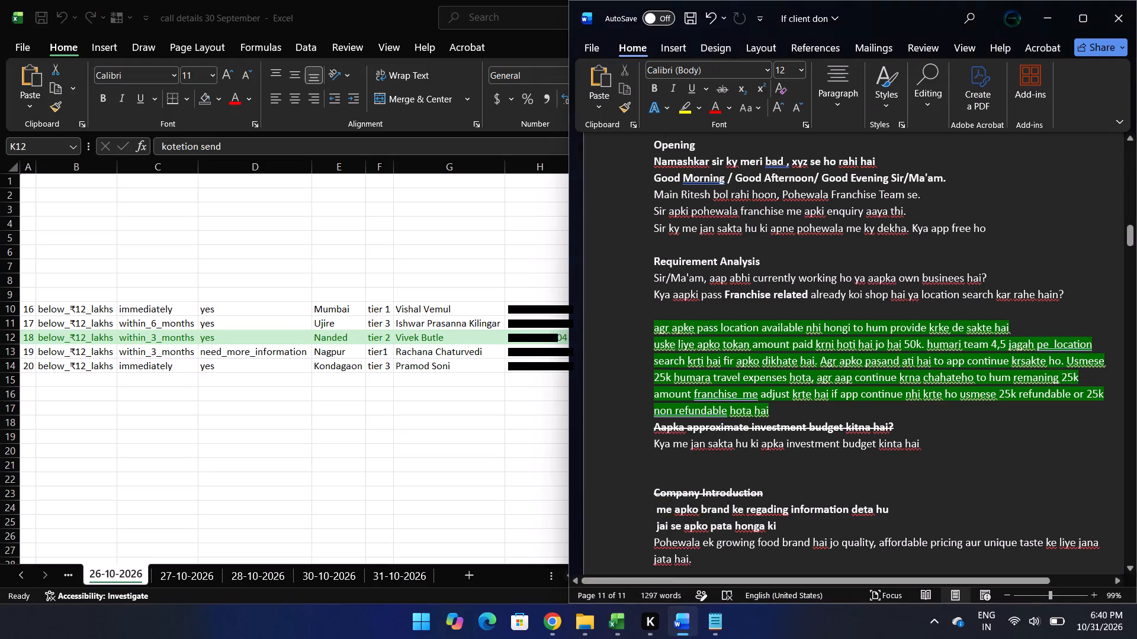
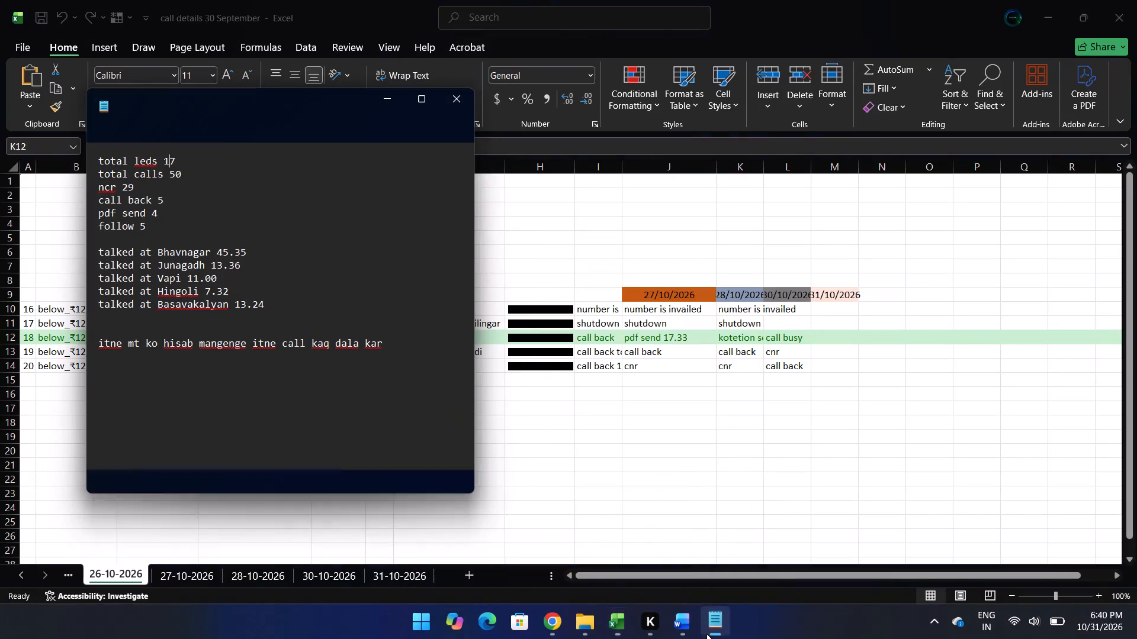
Read the company introduction and company support sections of the Word call script, and return to the call details workbook.
left_click(706, 634)
left_click(676, 622)
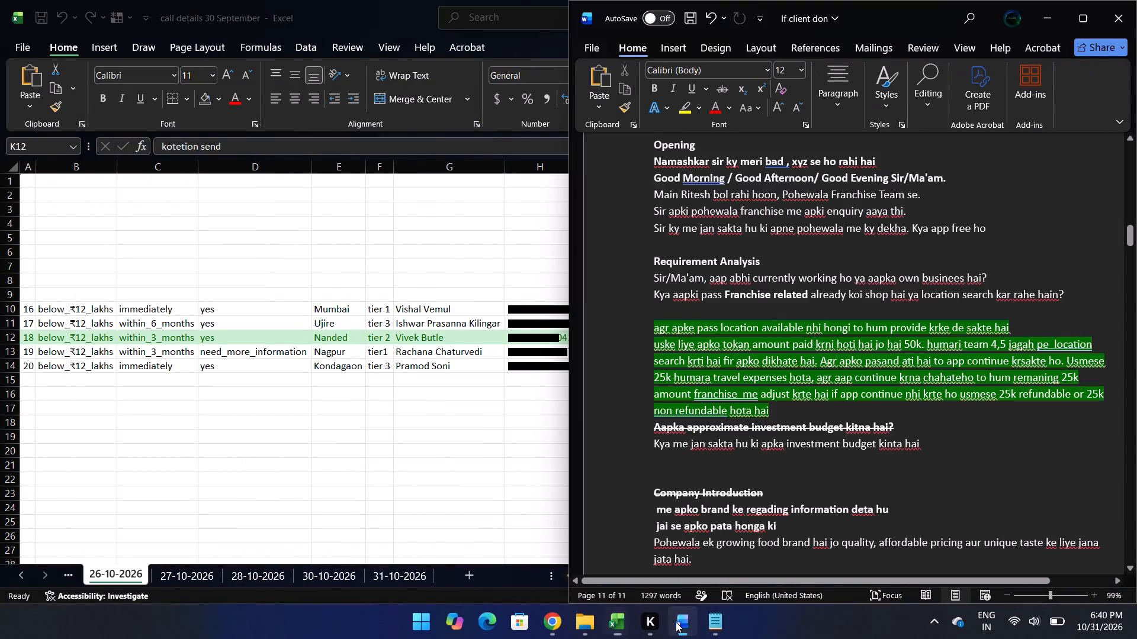
scroll(781, 352, "down", 2)
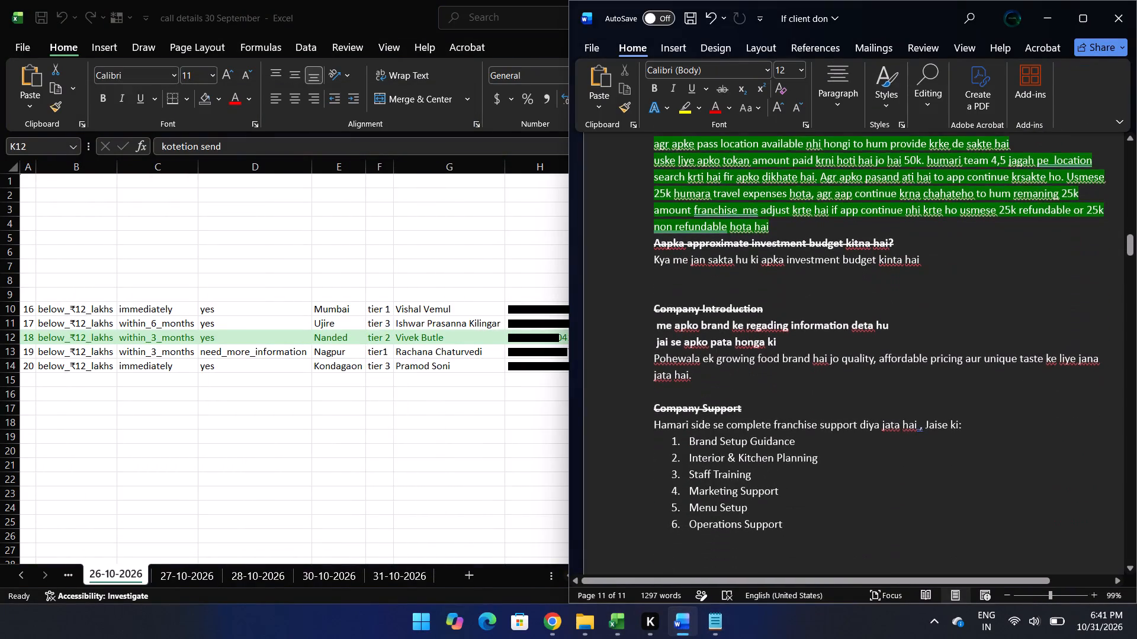
scroll(781, 352, "down", 1)
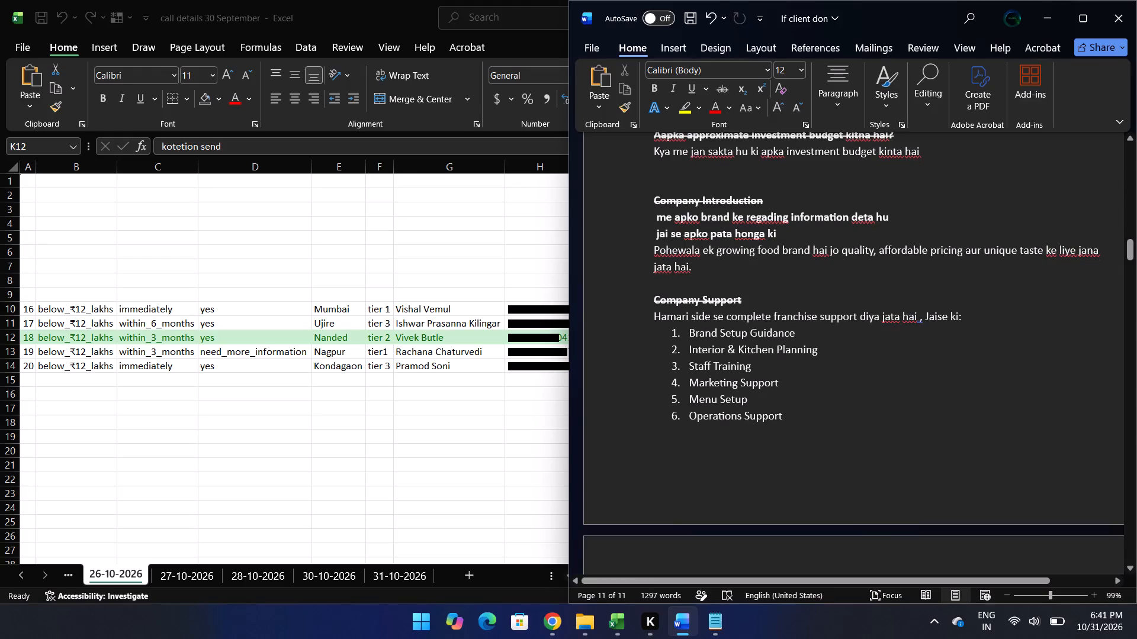
left_click(555, 384)
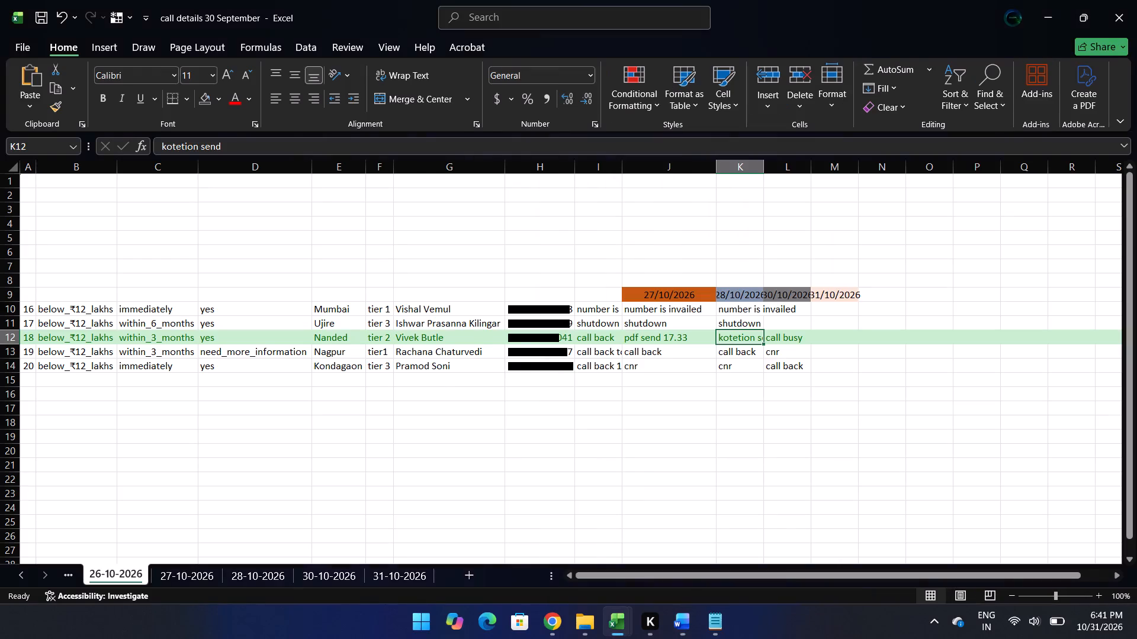
In the 26-10-2026 sheet, fill "number is invailed" across the Mumbai lead's 30/10/2026 and 31/10/2026 columns.
left_click(839, 308)
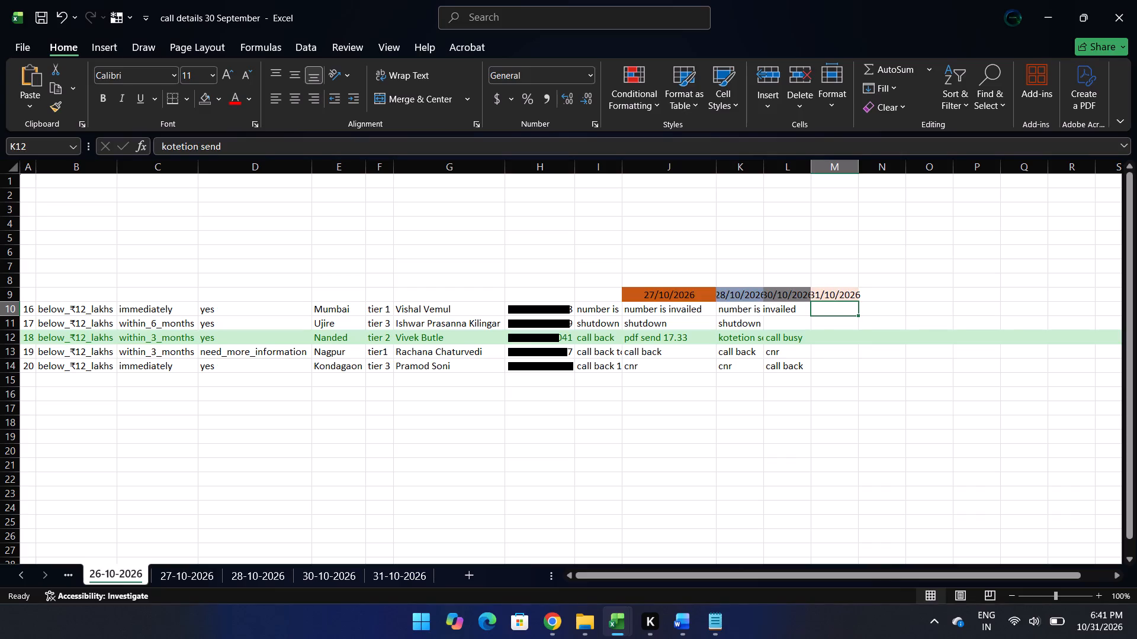
left_click(736, 310)
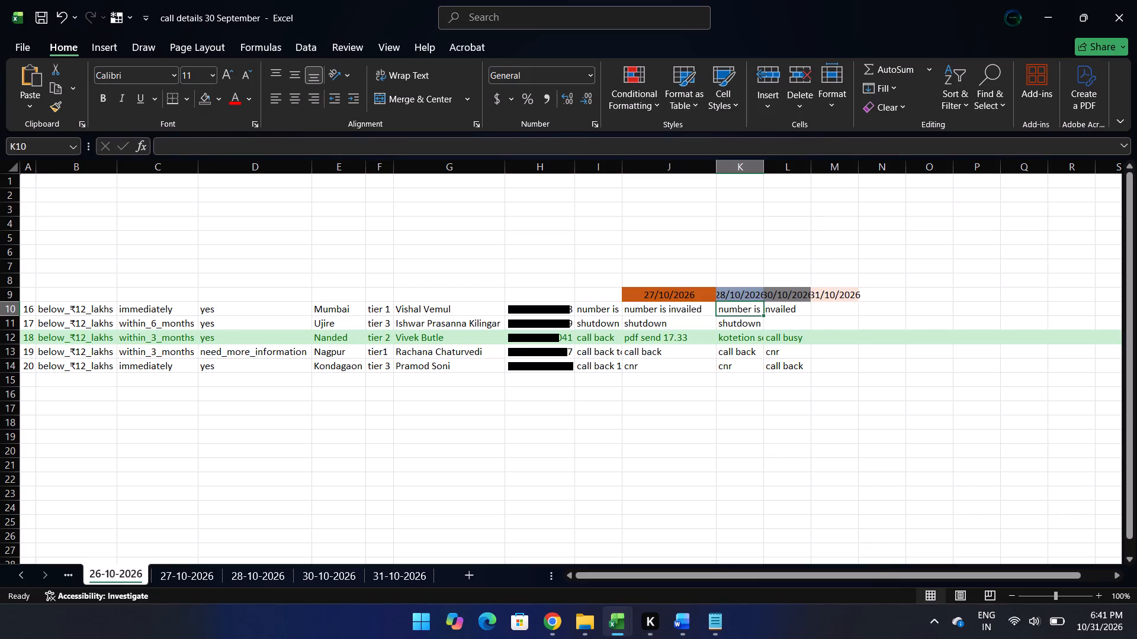
left_click_drag(765, 313, 828, 313)
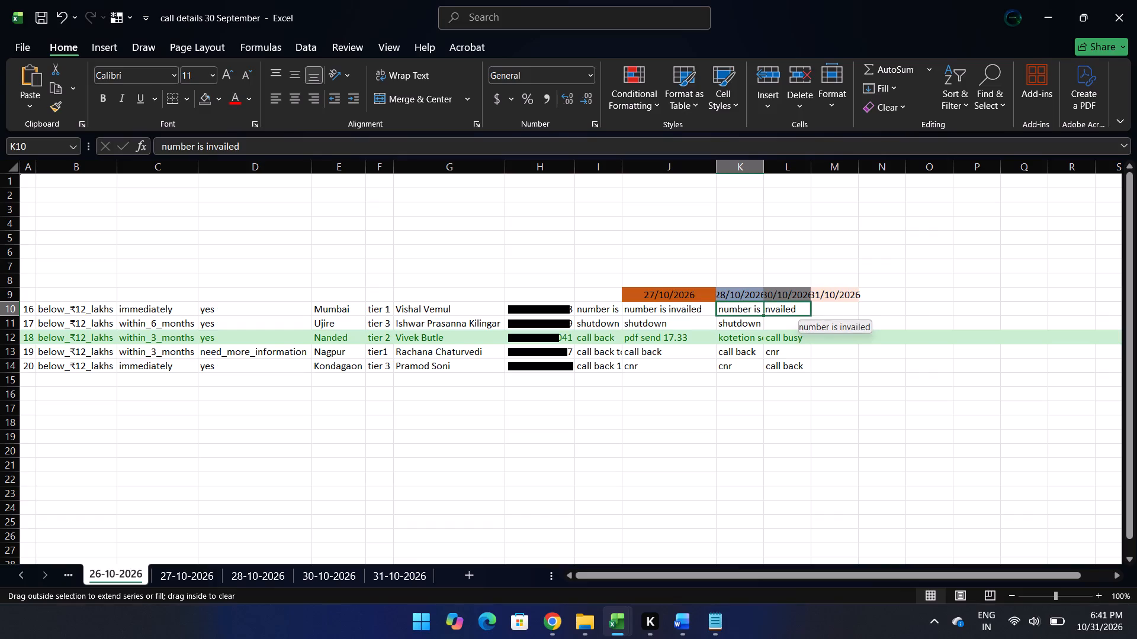
left_click_drag(828, 313, 841, 313)
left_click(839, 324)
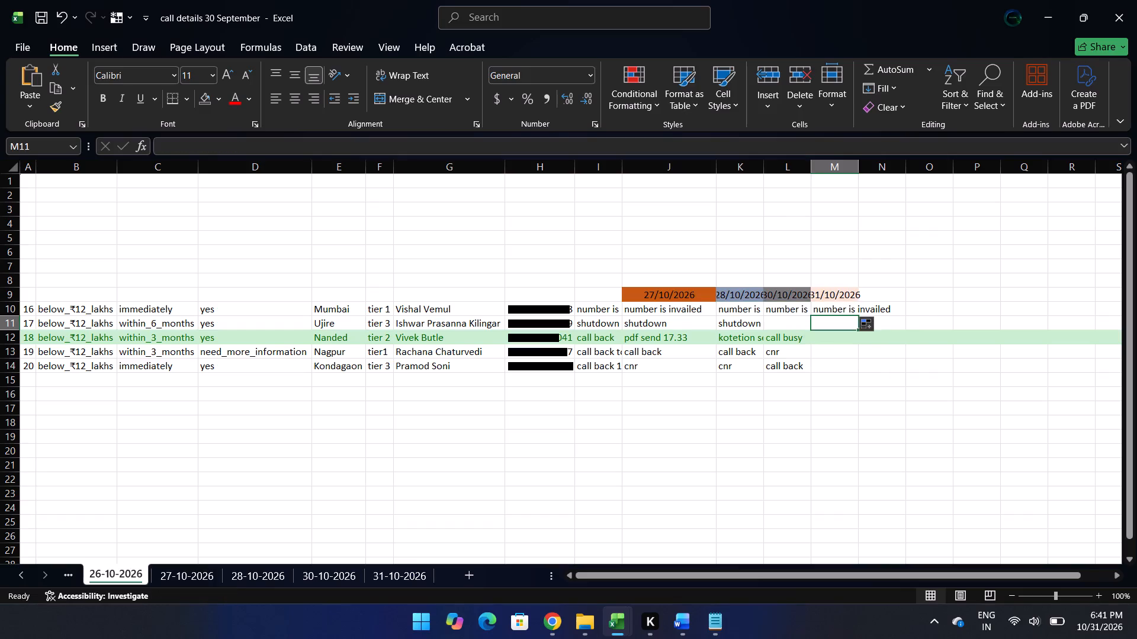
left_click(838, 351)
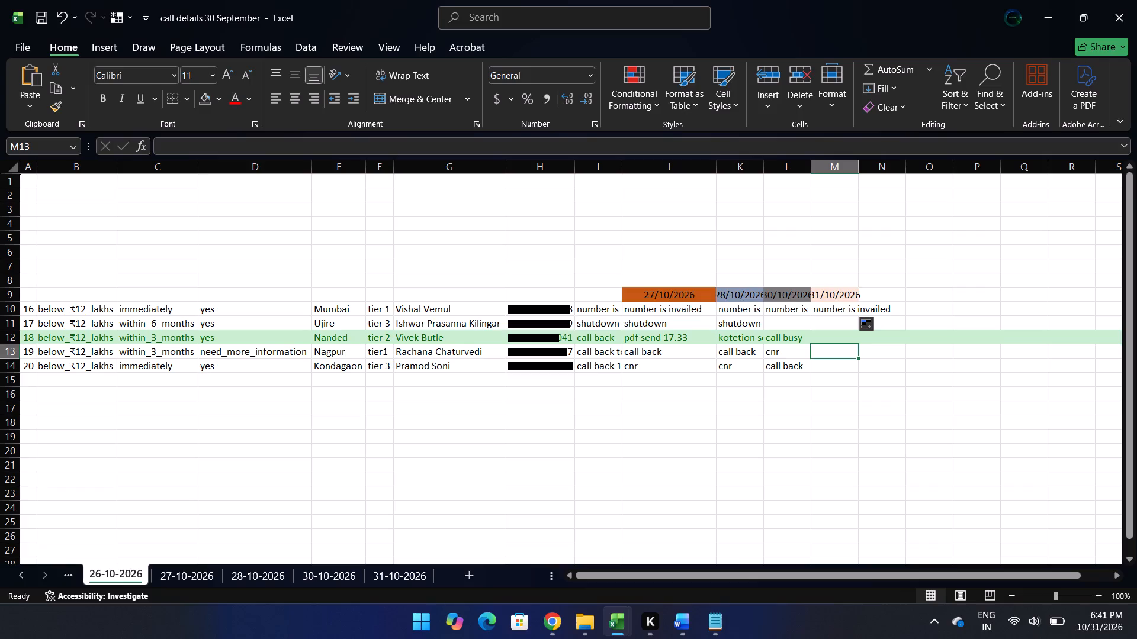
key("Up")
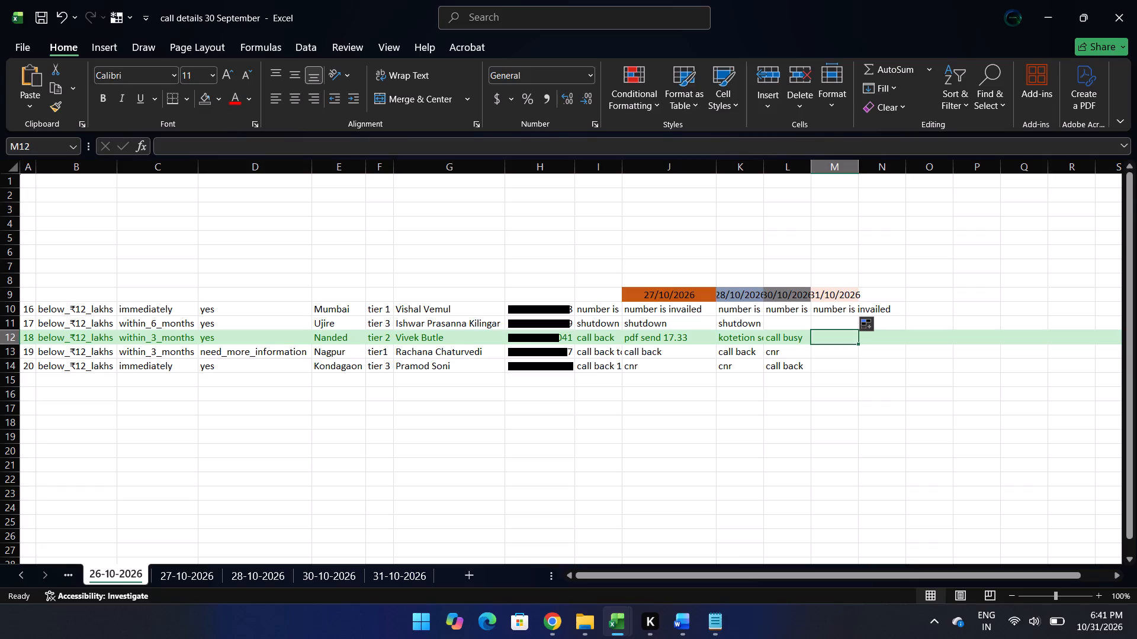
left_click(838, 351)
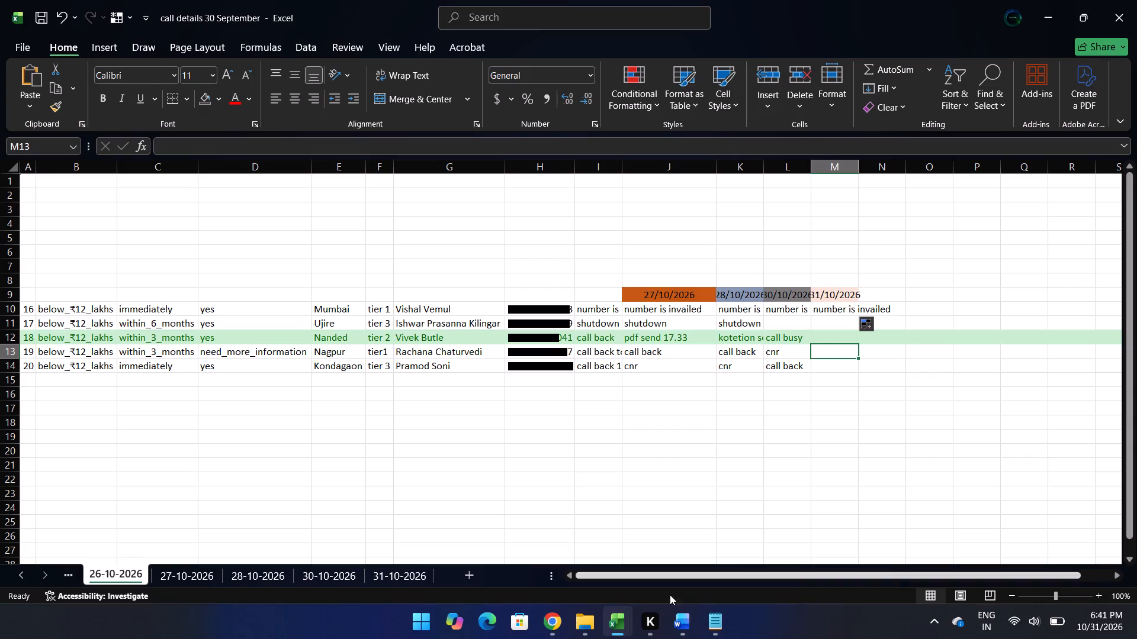
Switch to Chrome and search Google for "ahmedabad tier 1 city" in place of the Katora query.
left_click(553, 635)
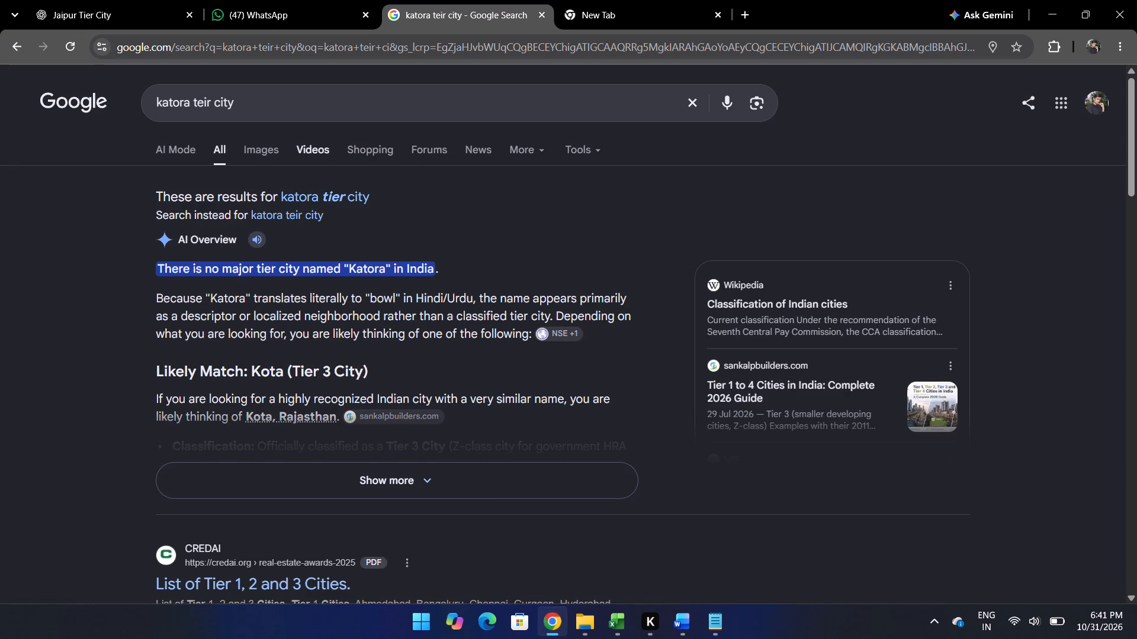
left_click_drag(189, 102, 120, 101)
key("BackSpace")
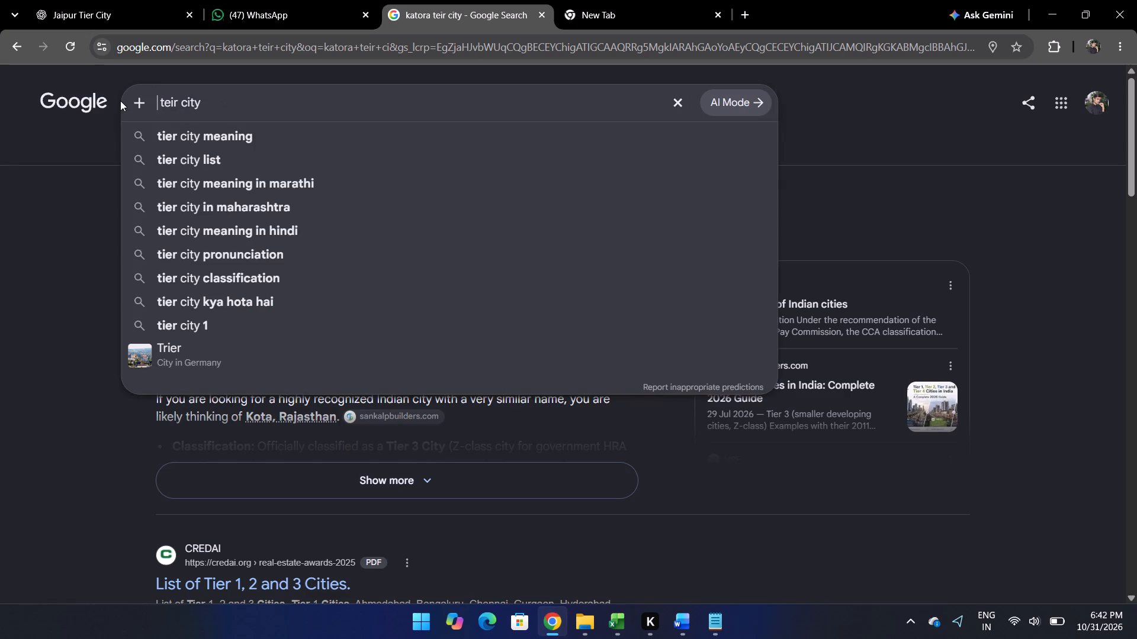
type("ah")
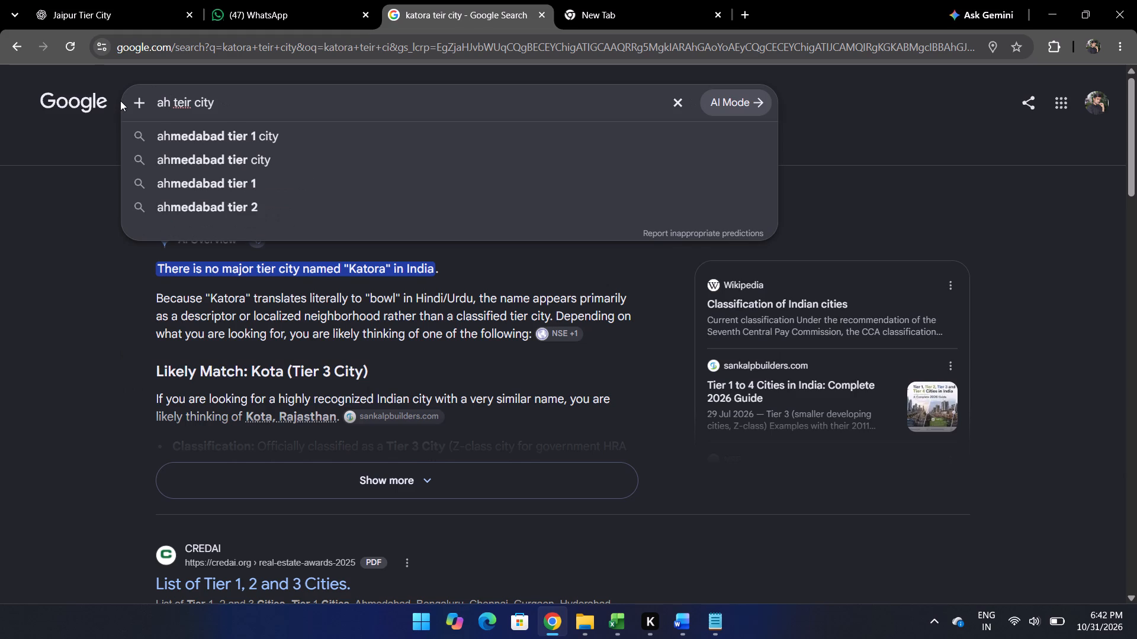
key("Down")
key("Return")
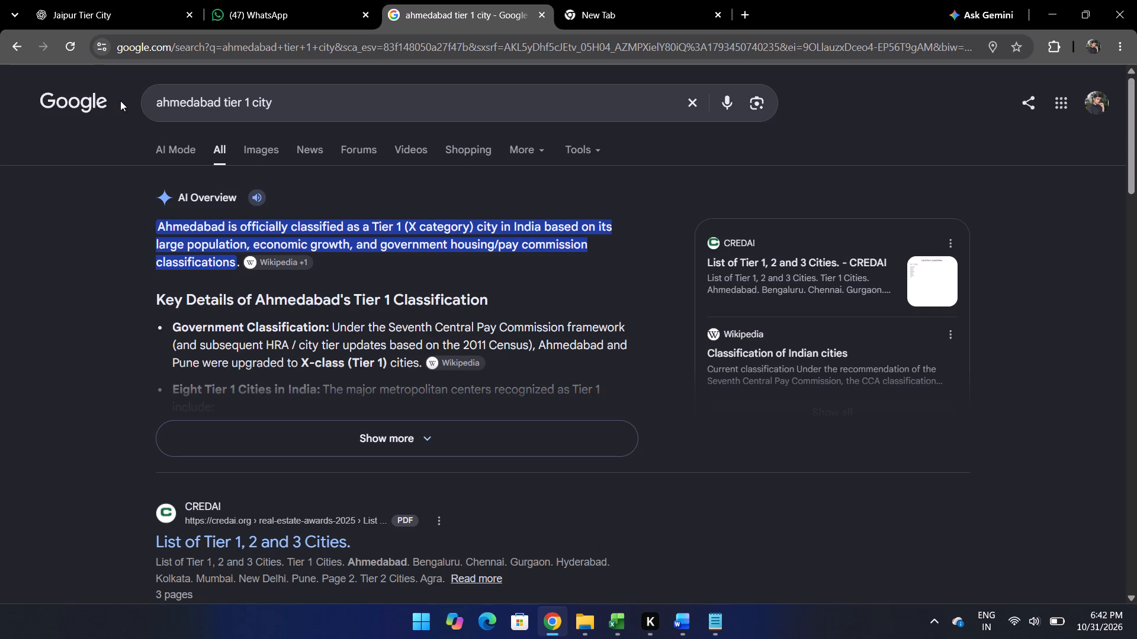
Replace the city in the query with Akola and search Google for "akola tier 1 city".
left_click(223, 109)
key("Left")
key("BackSpace")
key("BackSpace")
key("BackSpace")
key("BackSpace")
key("BackSpace")
key("BackSpace")
key("BackSpace")
key("BackSpace")
key("BackSpace")
key("BackSpace")
key("BackSpace")
key("BackSpace")
key("BackSpace")
key("BackSpace")
key("BackSpace")
key("BackSpace")
key("BackSpace")
key("BackSpace")
key("BackSpace")
key("BackSpace")
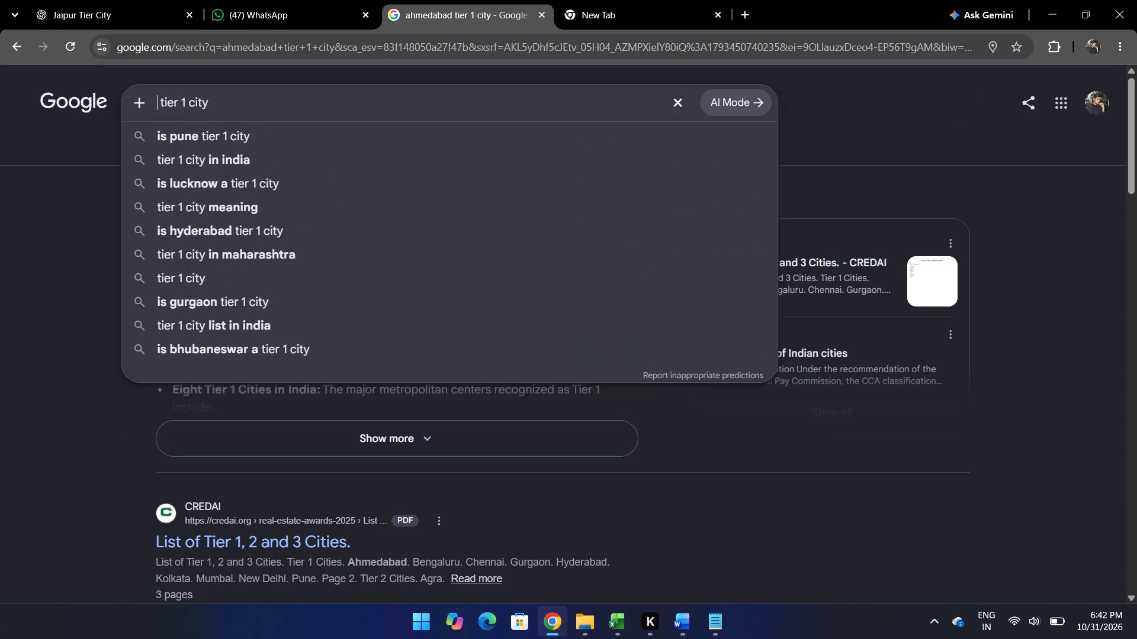
type("akola")
key("Return")
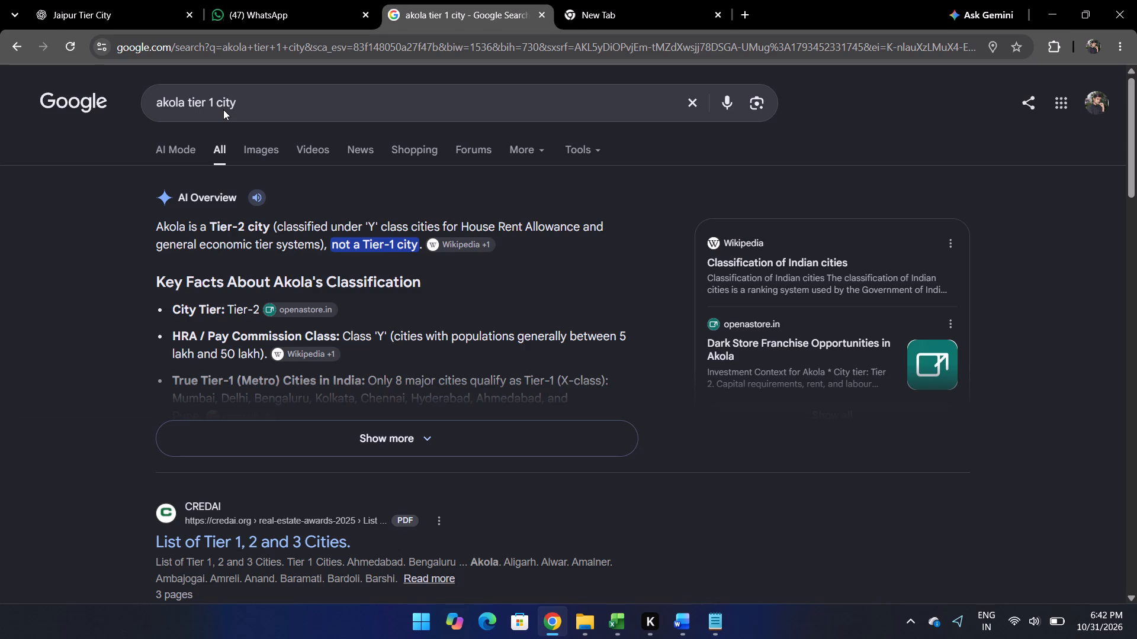
Remove Akola and the tier number from the Google query, keeping only "tier city" for another city lookup.
left_click(214, 98)
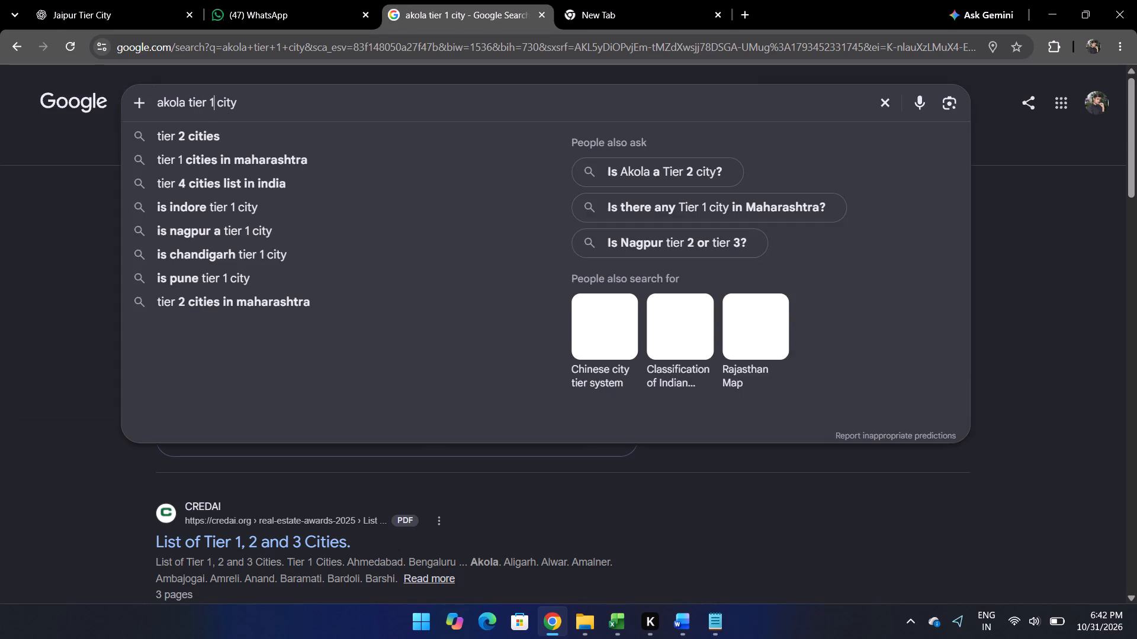
key("BackSpace")
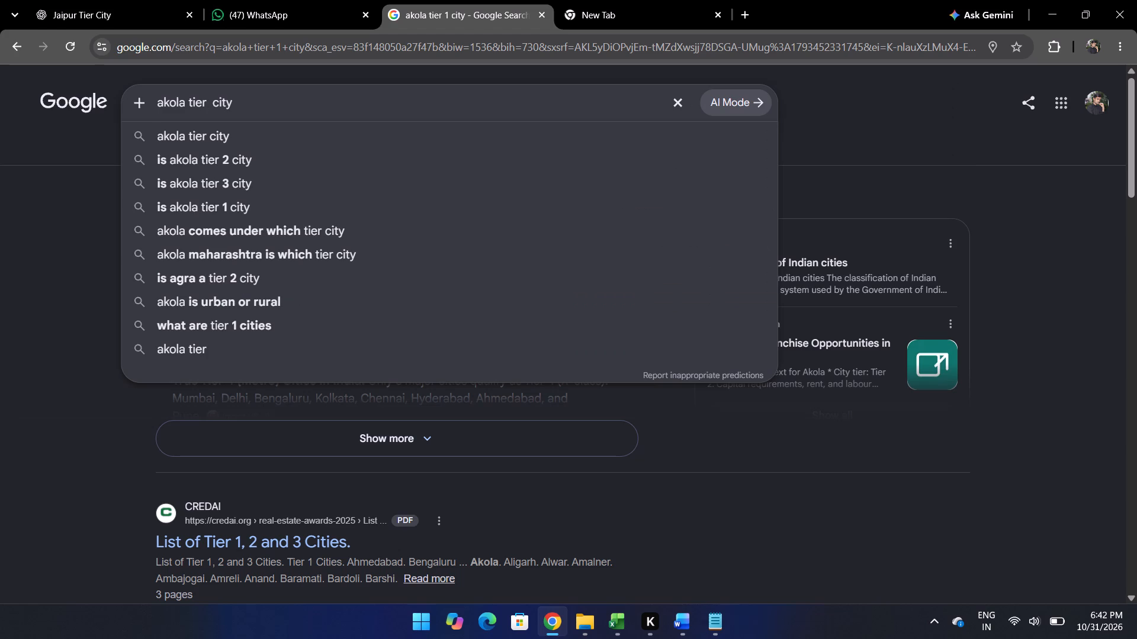
left_click(188, 101)
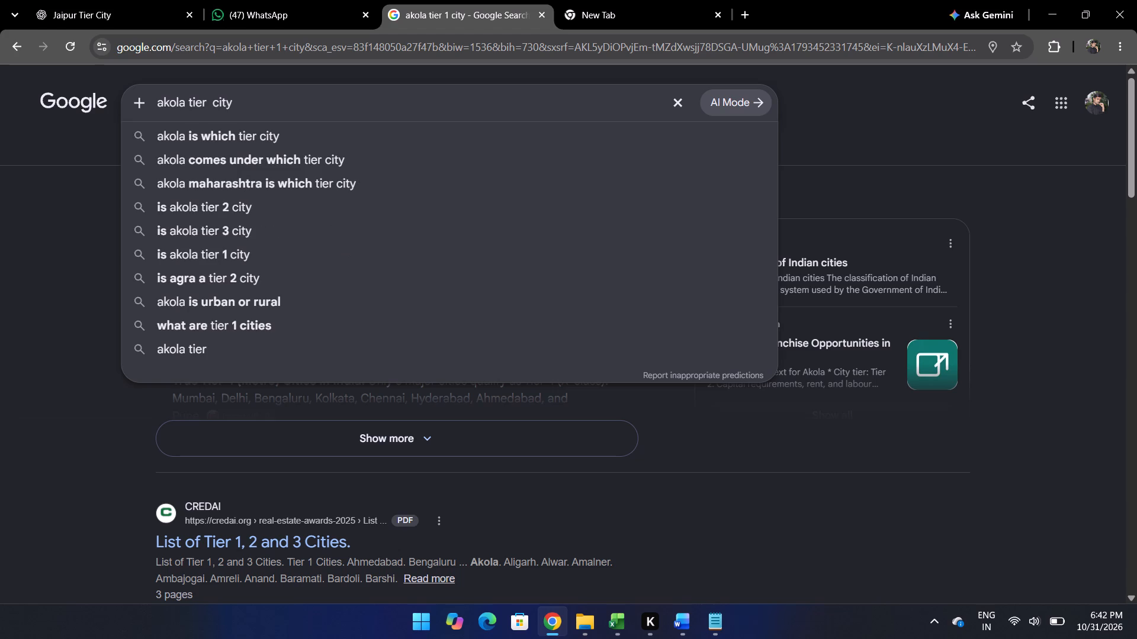
key("Left")
key("BackSpace")
key("BackSpace")
key("BackSpace")
key("BackSpace")
key("BackSpace")
key("BackSpace")
key("BackSpace")
key("BackSpace")
key("BackSpace")
key("BackSpace")
key("BackSpace")
key("BackSpace")
key("BackSpace")
key("BackSpace")
key("BackSpace")
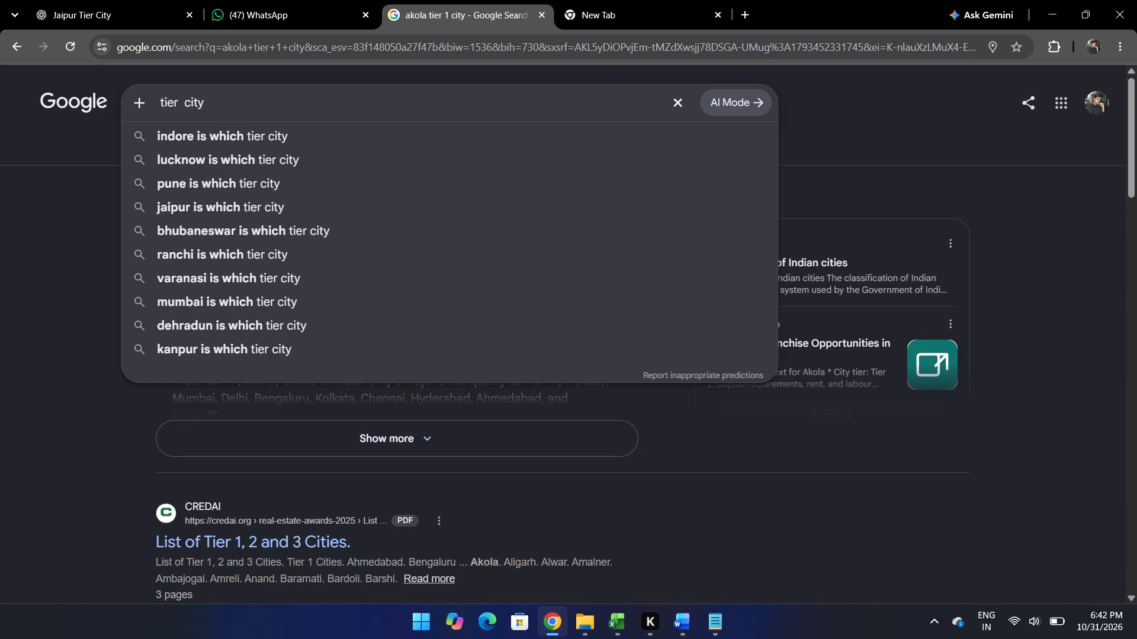
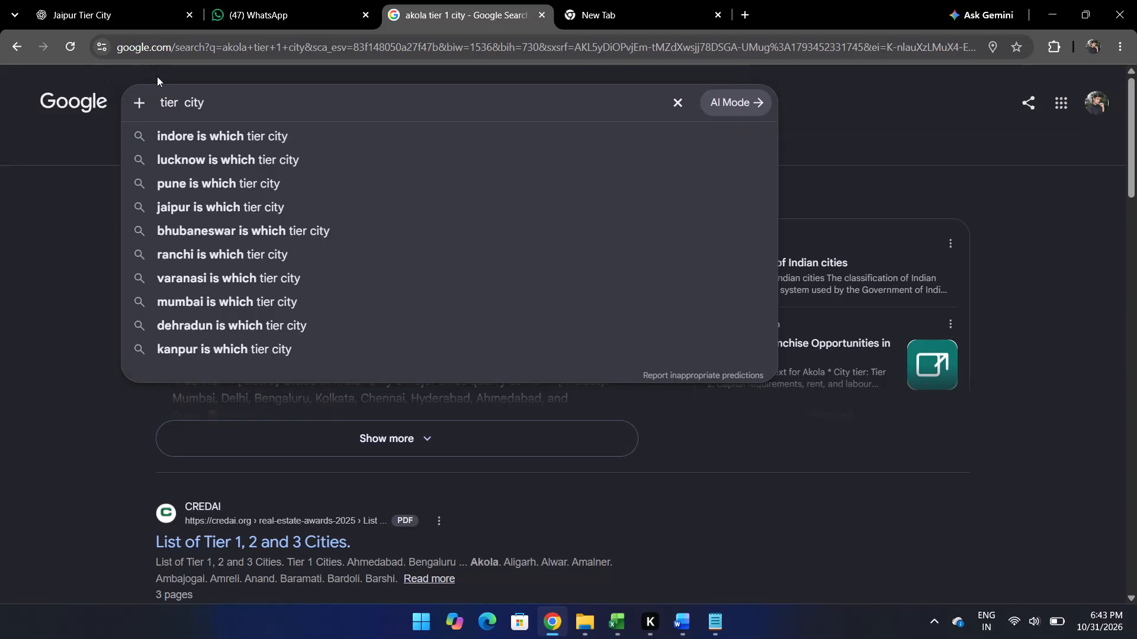
Add Raigarh to the remaining query and search Google for the suggested "raigarh tier city".
type("ra")
key("i")
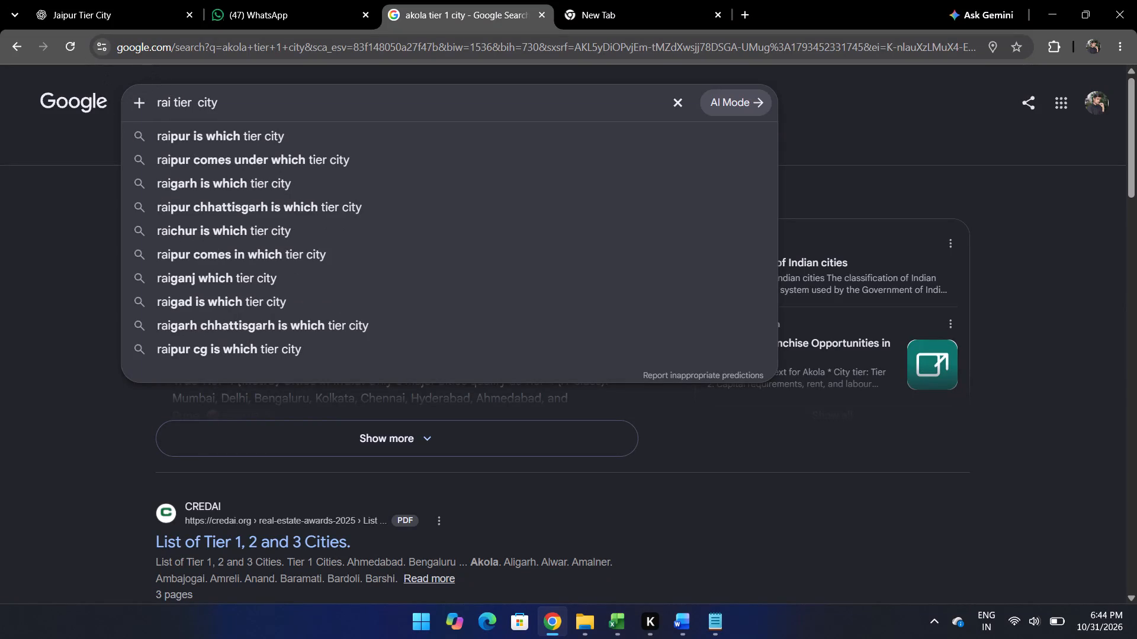
type("gha")
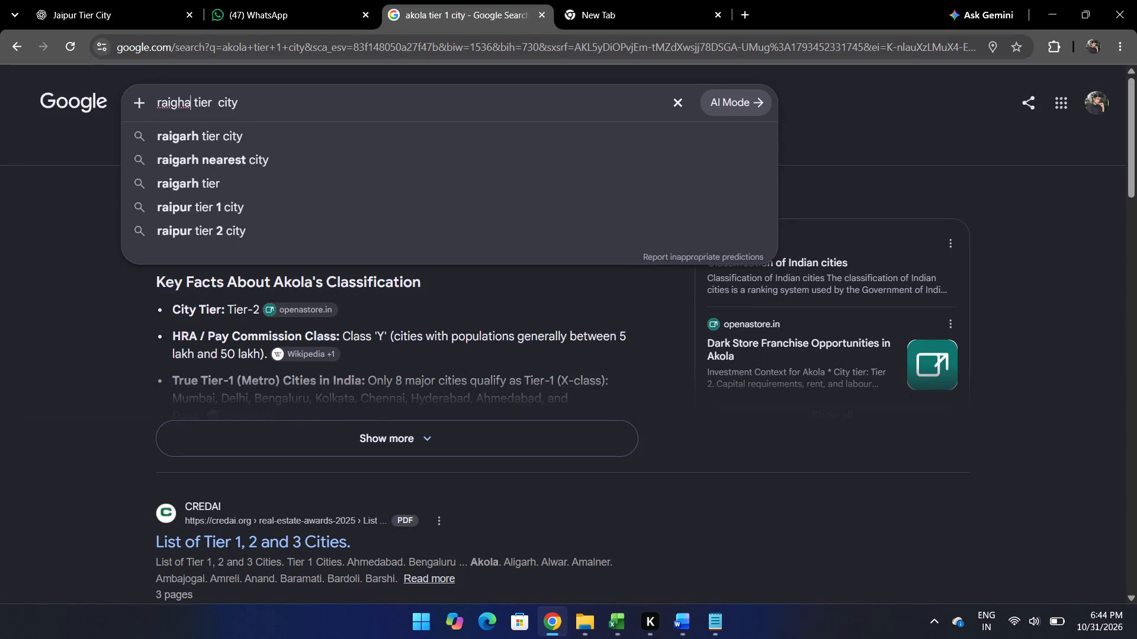
key("Down")
key("Return")
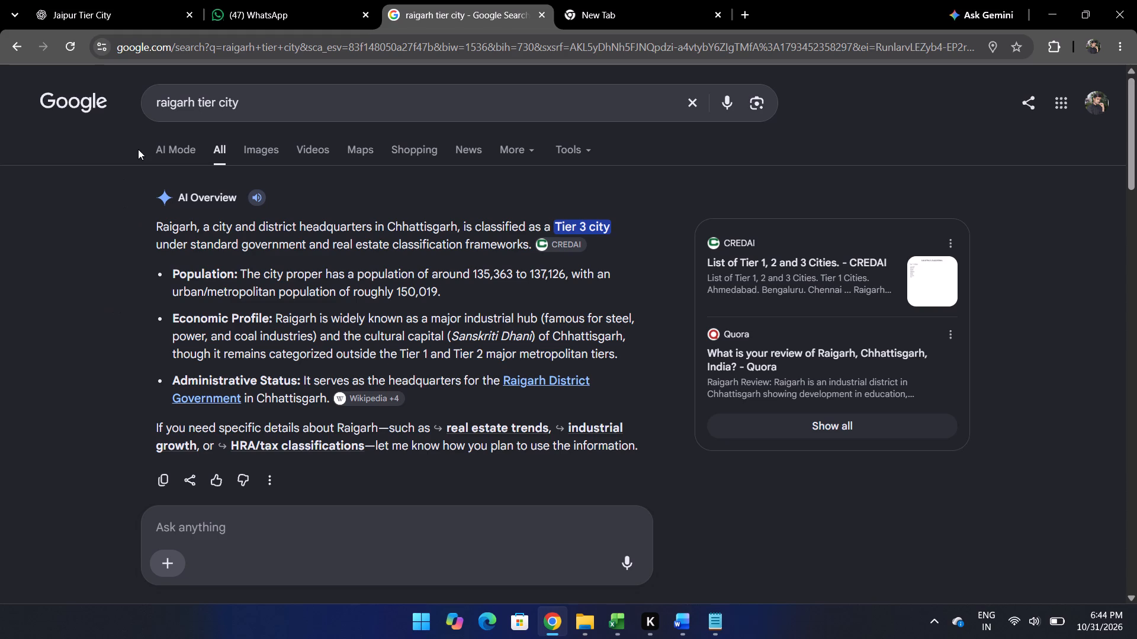
Look through the Raigarh search results and AI overview for the city's tier classification.
scroll(138, 149, "down", 5)
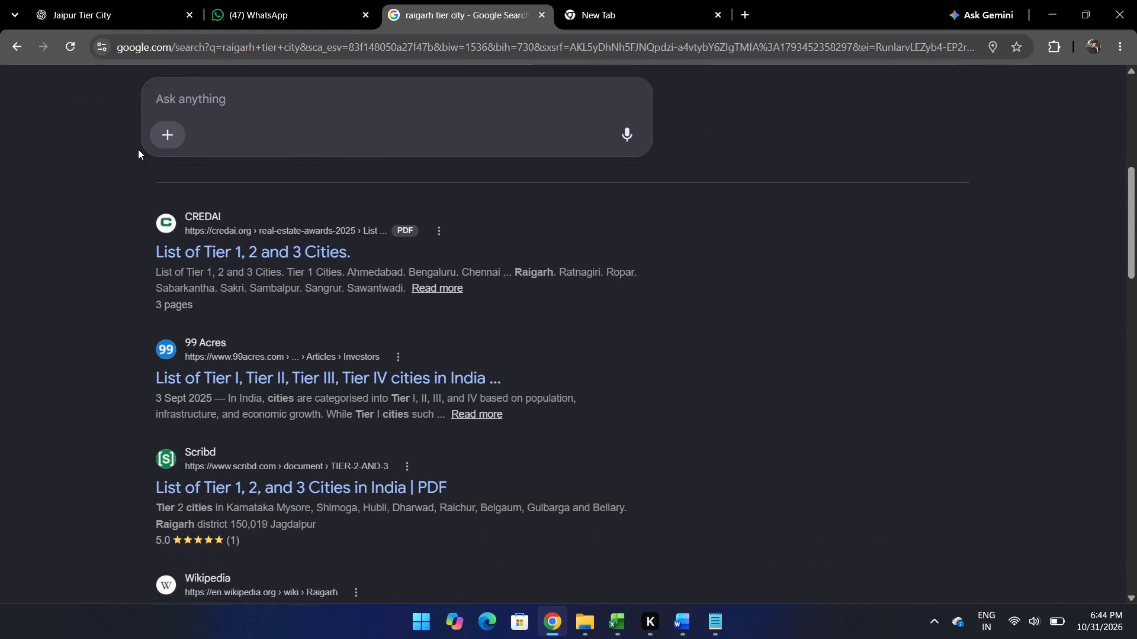
scroll(138, 149, "down", 4)
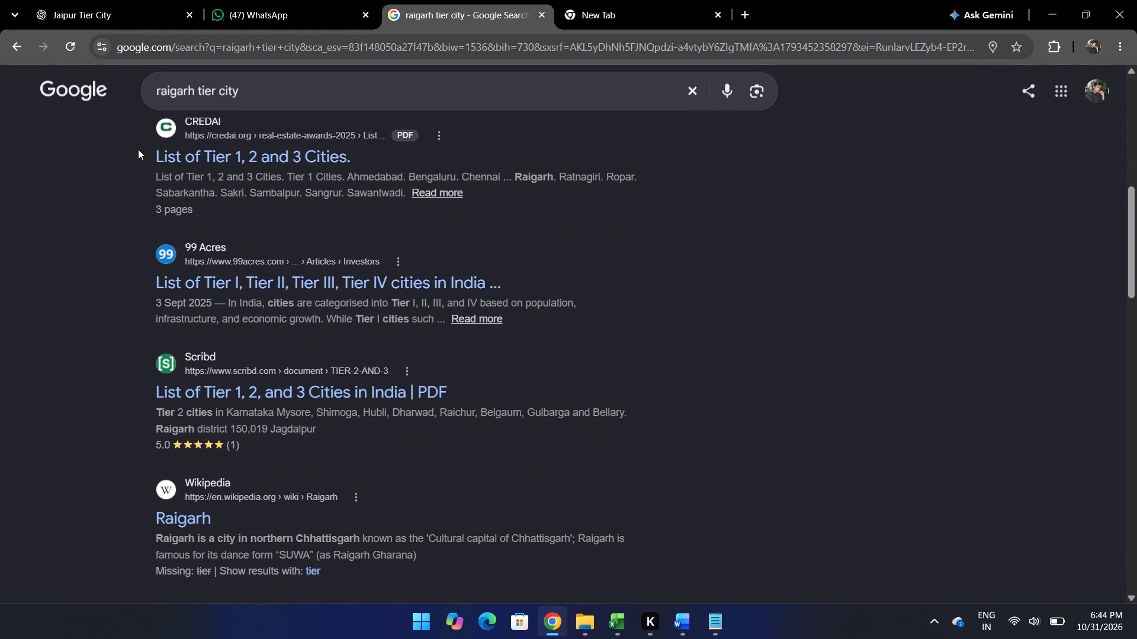
scroll(138, 149, "up", 6)
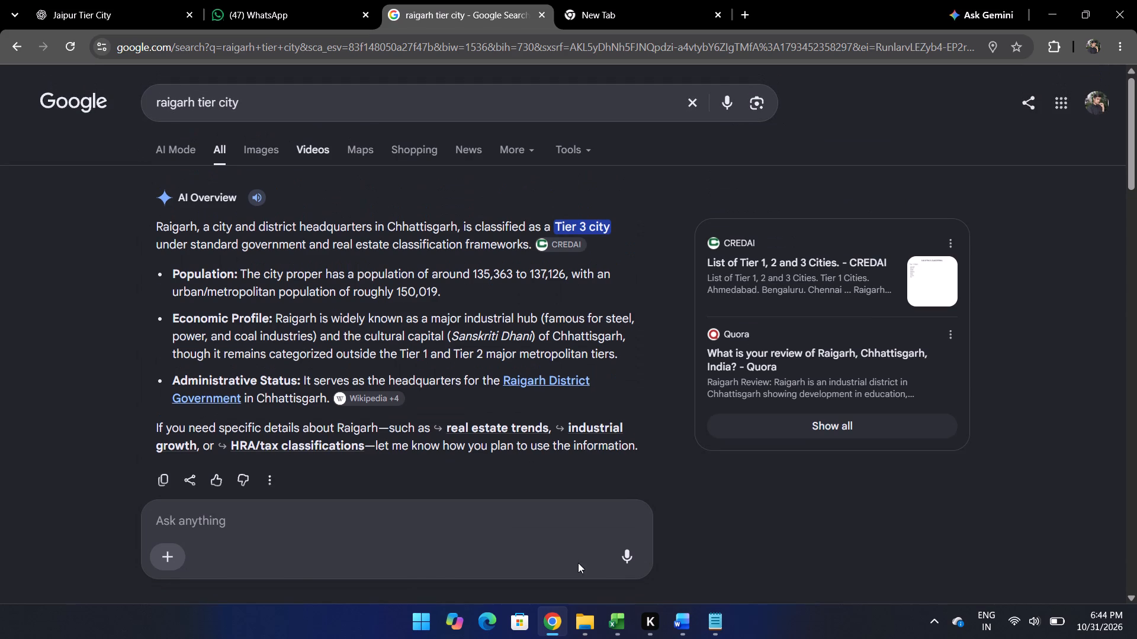
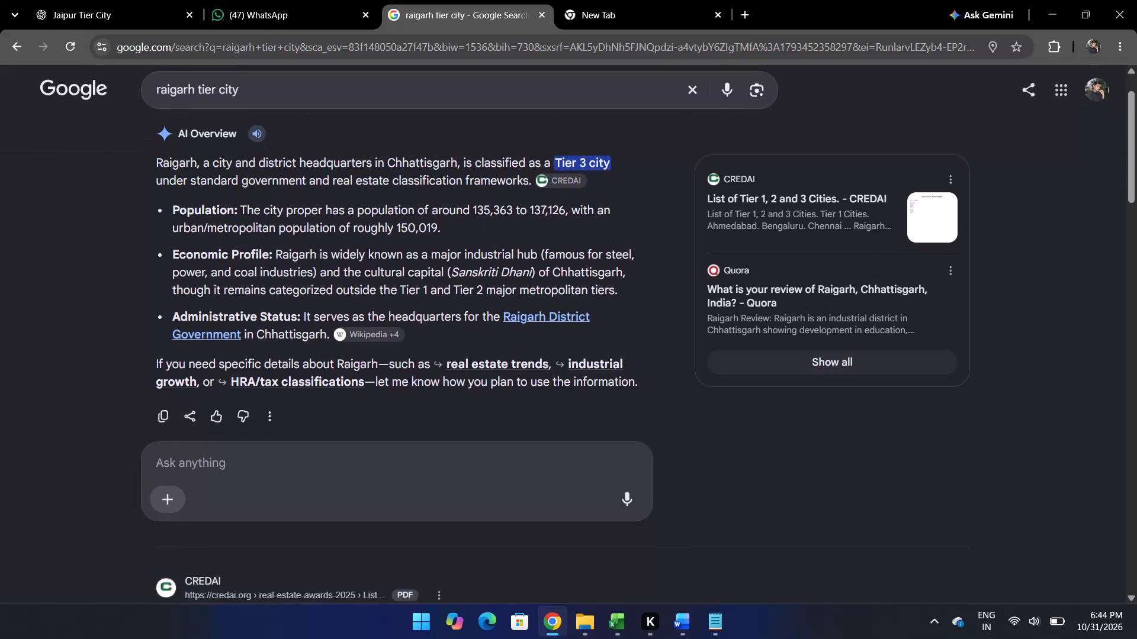
Switch to Excel and view the 31/10/2026 lead list in book2, checking the Book253 workbook and returning to book2.
scroll(436, 400, "up", 1)
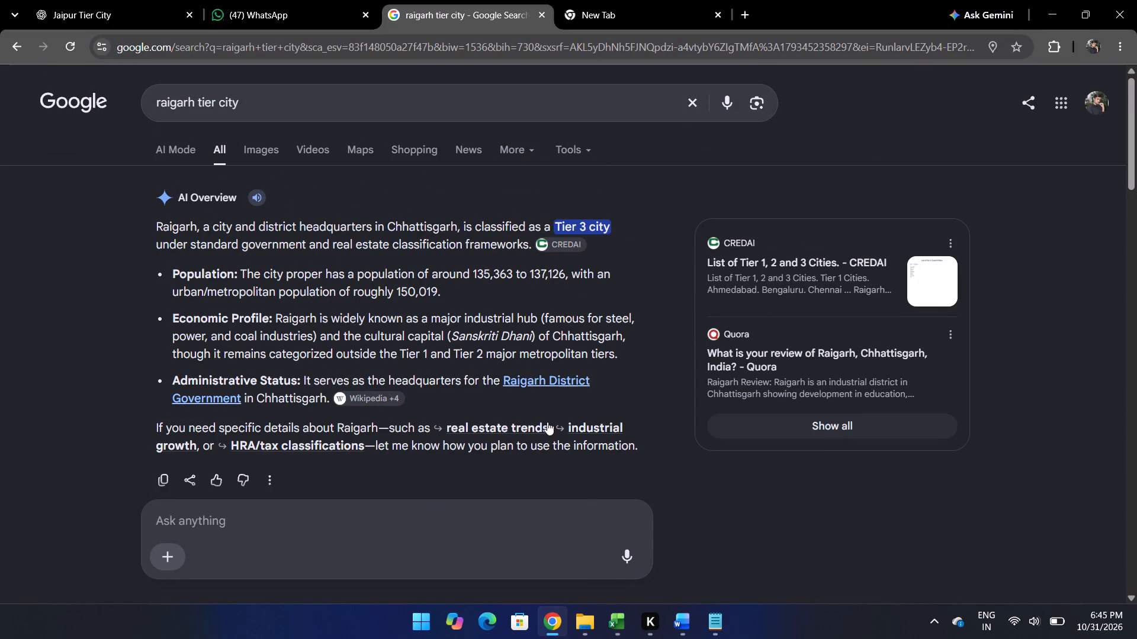
left_click(617, 616)
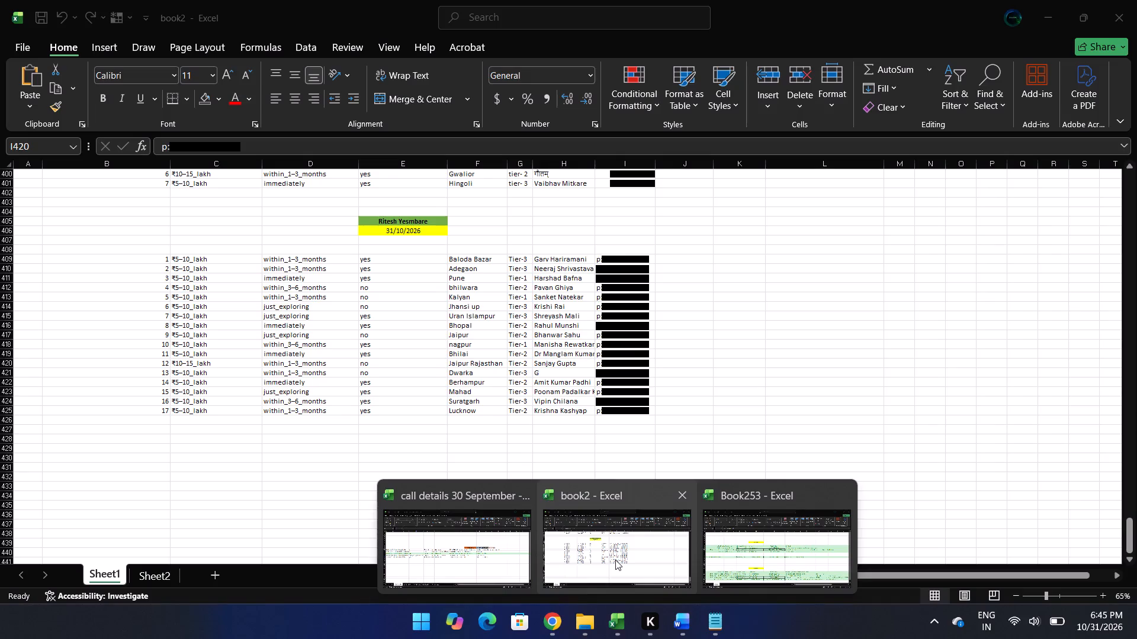
left_click(615, 560)
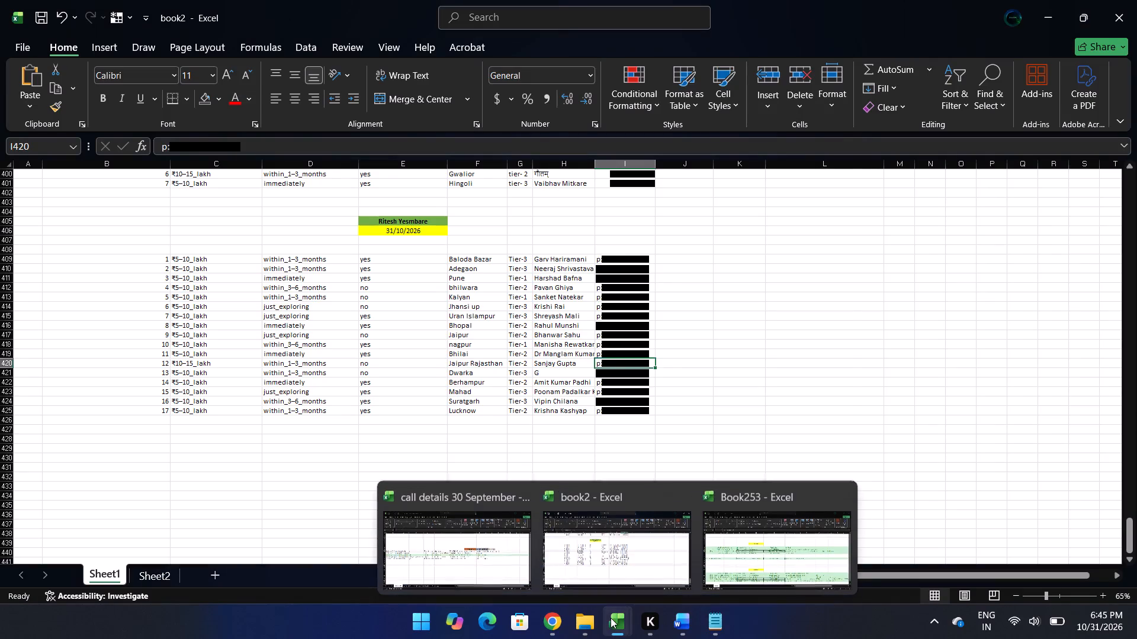
left_click(763, 556)
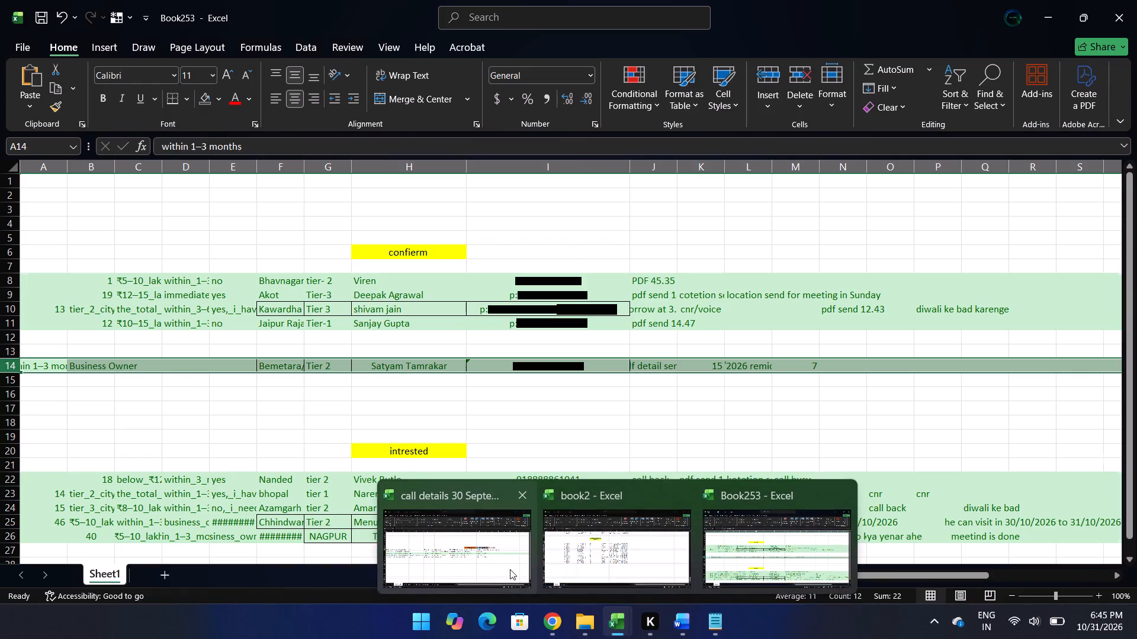
left_click(590, 547)
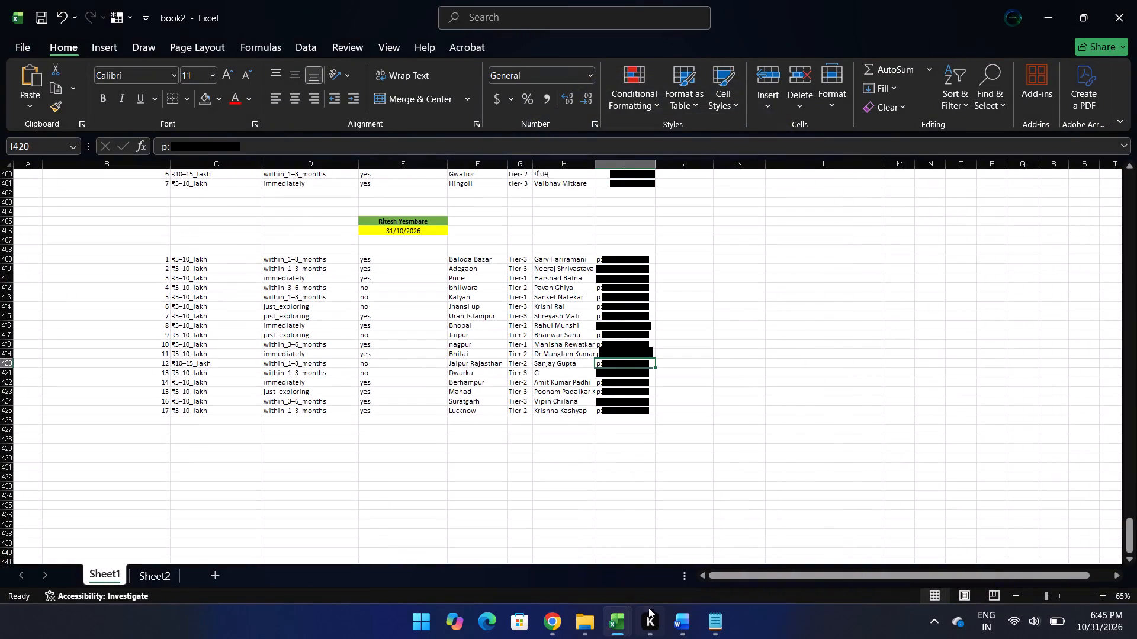
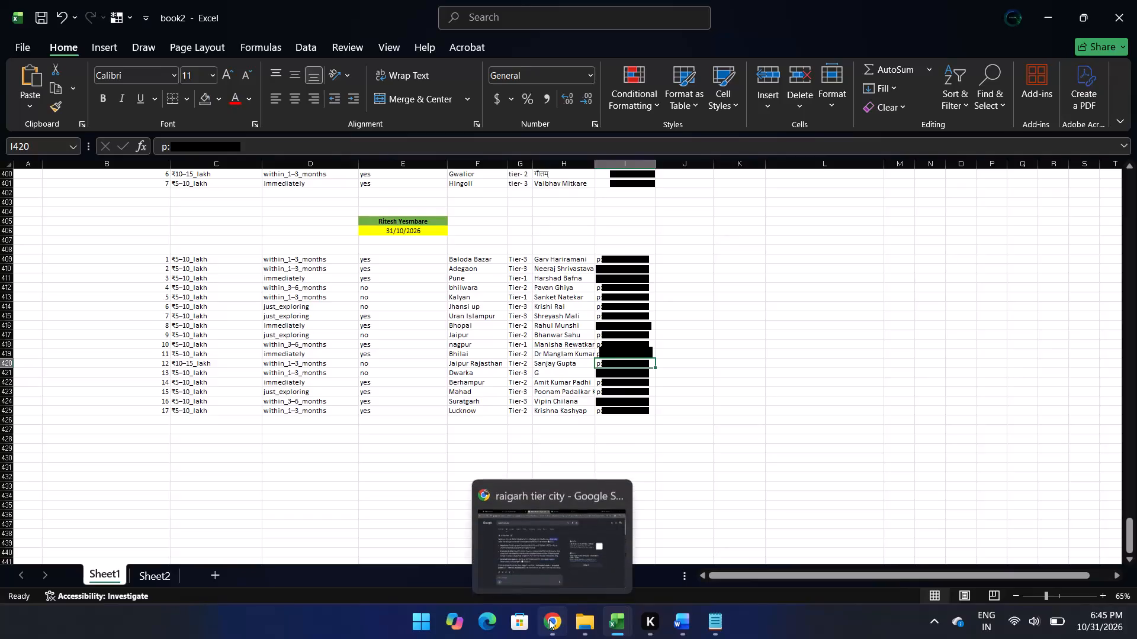
Switch to Chrome and look over the search results on Raigarh's city tier.
left_click(562, 546)
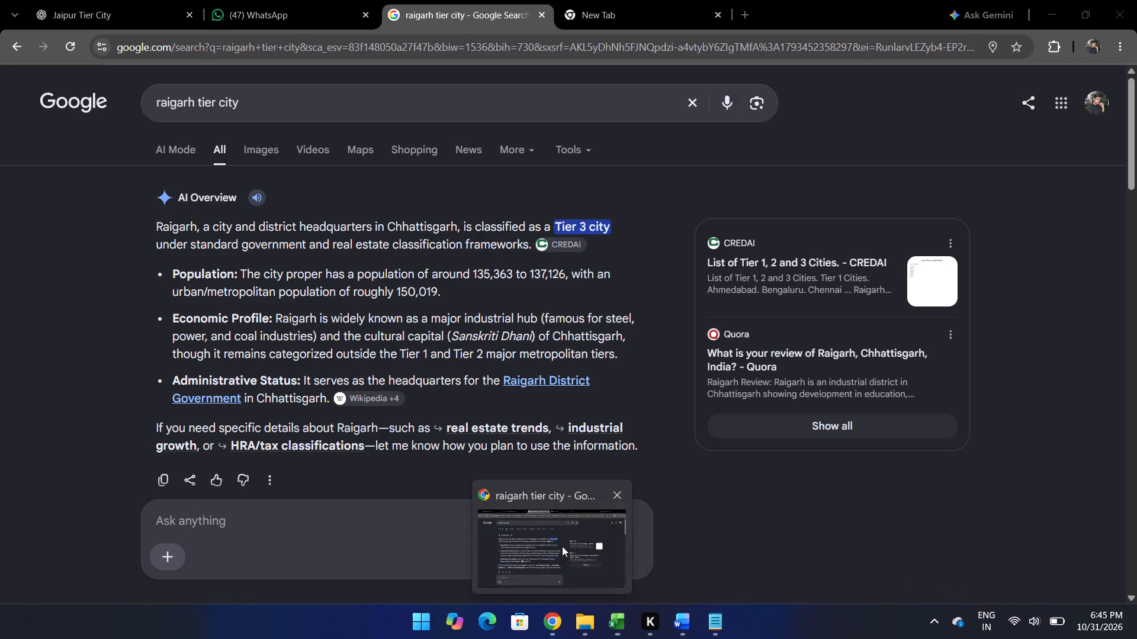
scroll(536, 223, "down", 3)
scroll(536, 223, "up", 1)
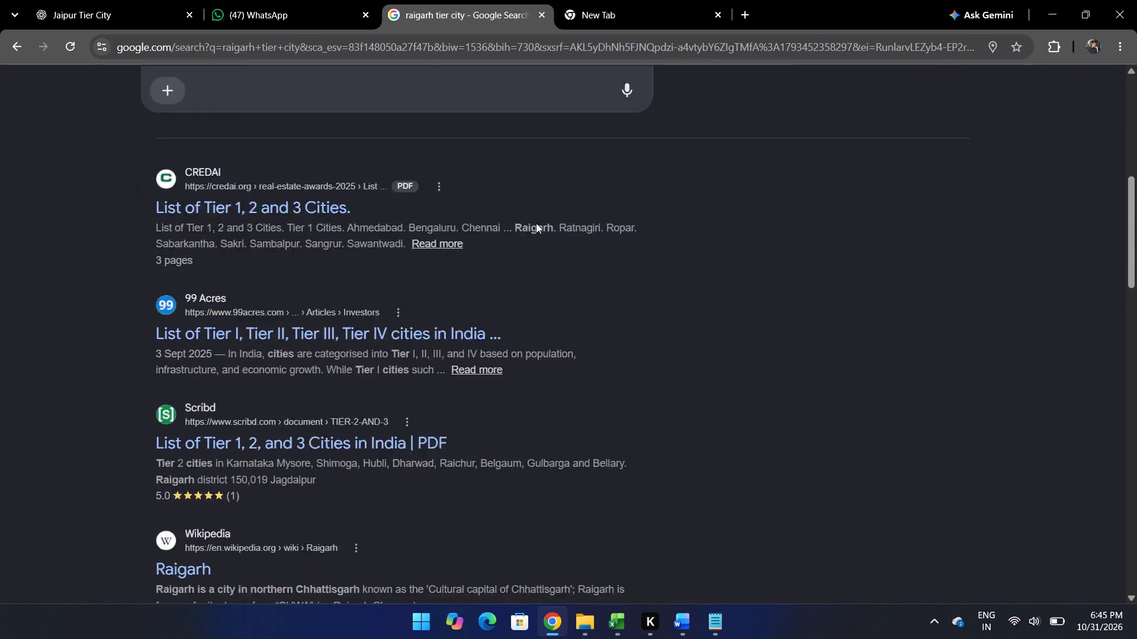
scroll(536, 223, "up", 5)
left_click(641, 18)
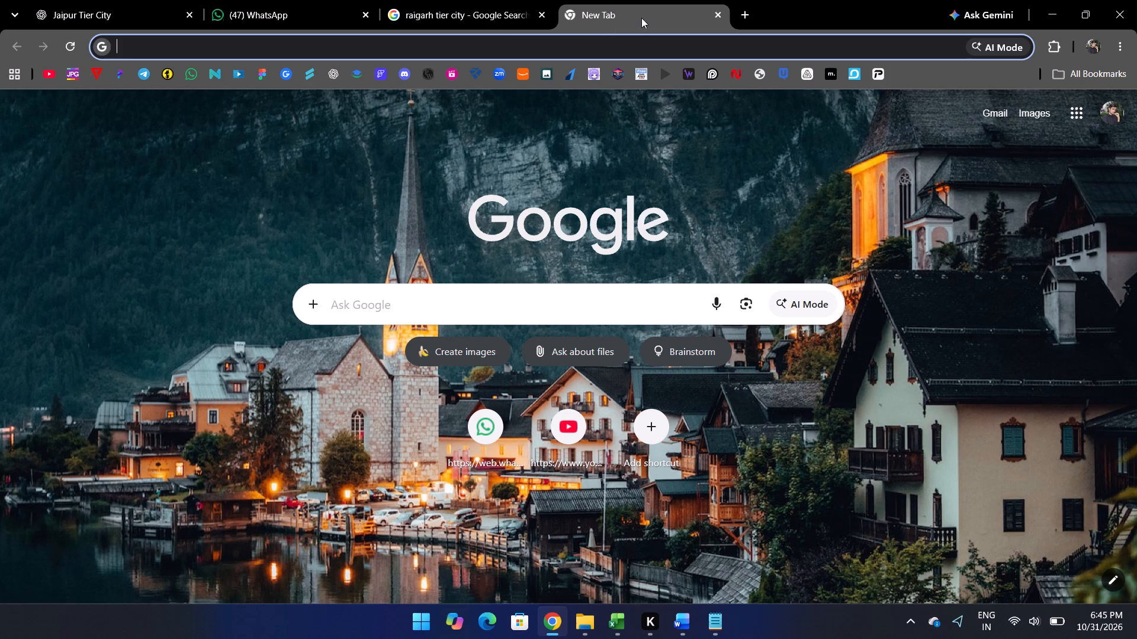
left_click(505, 4)
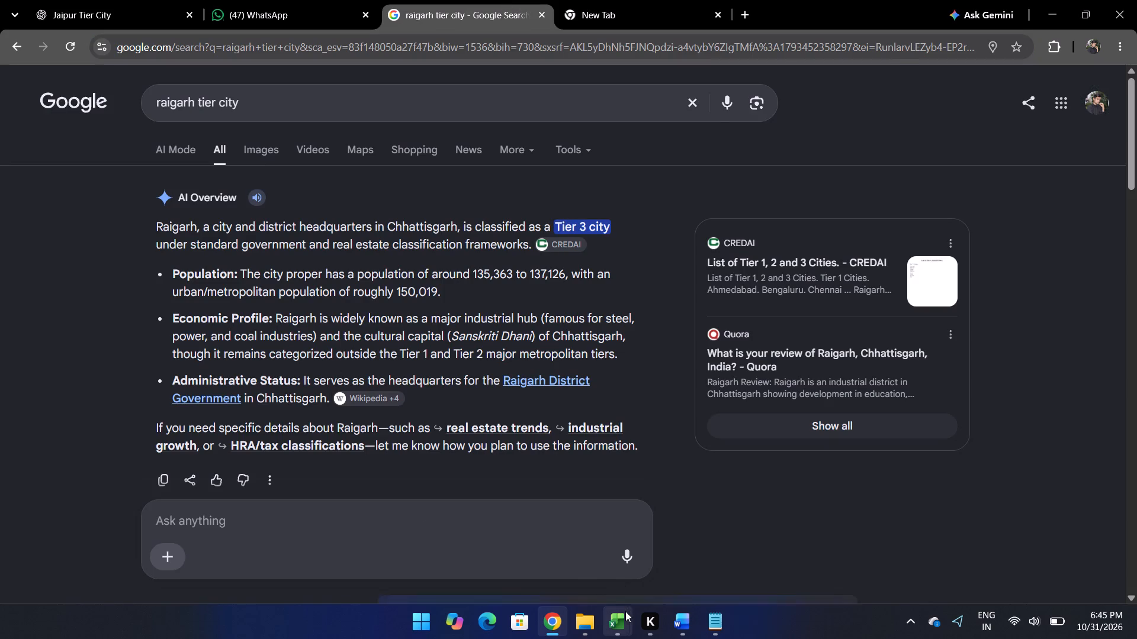
Switch to Excel's call details 30 September workbook and record "call busy" under 31/10/2026 for lead 19 (Nagpur) on the 26-10-2026 sheet.
left_click(515, 555)
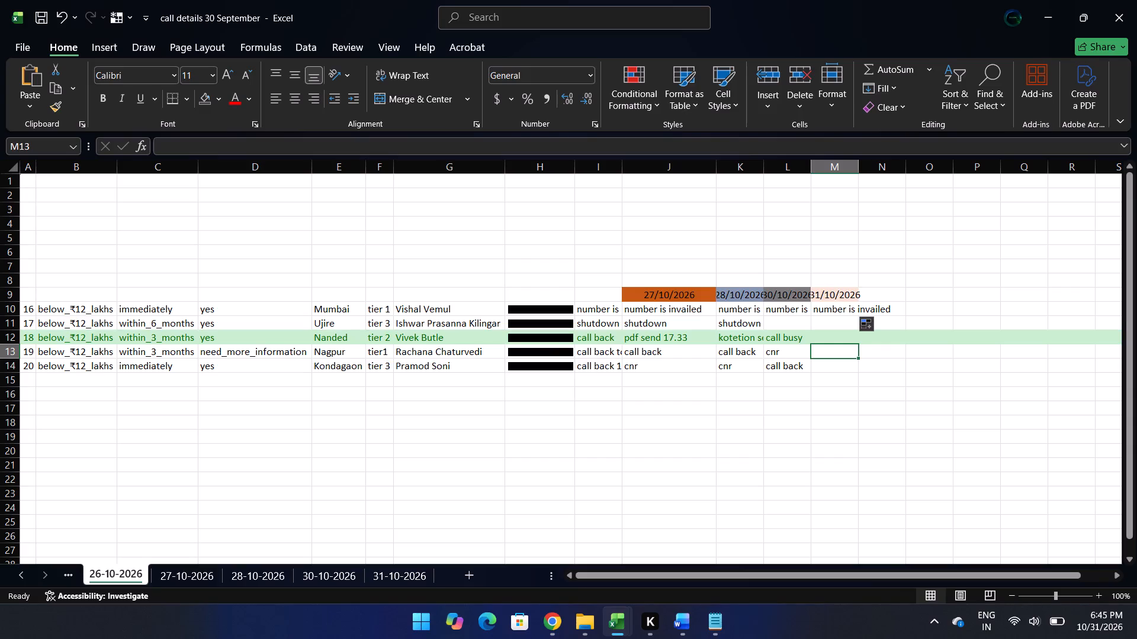
type("call busy")
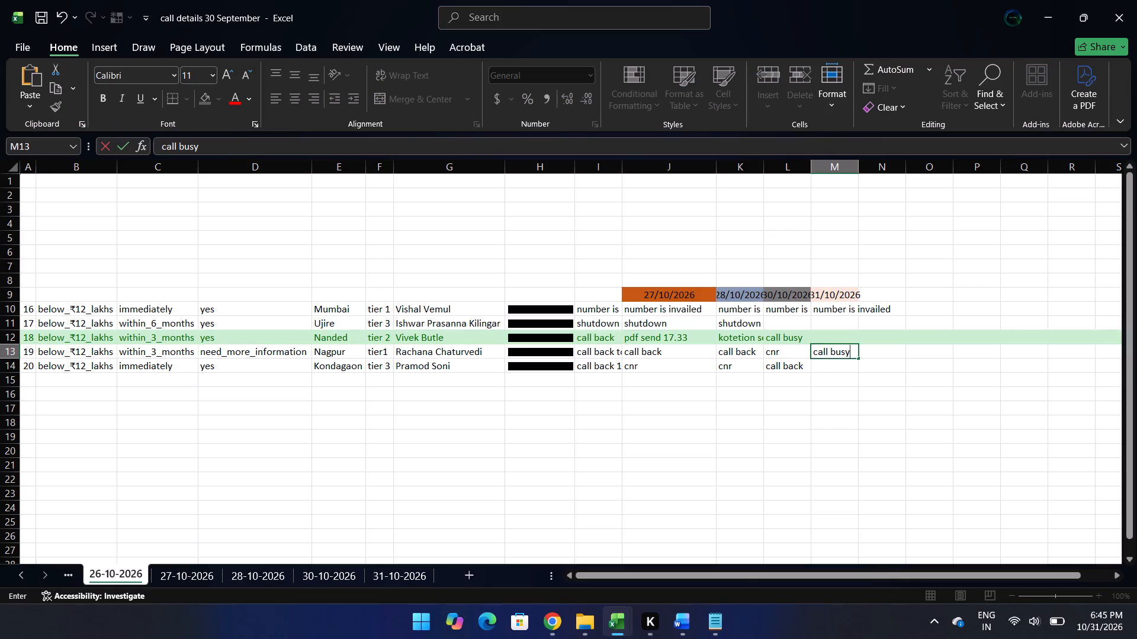
key("Return")
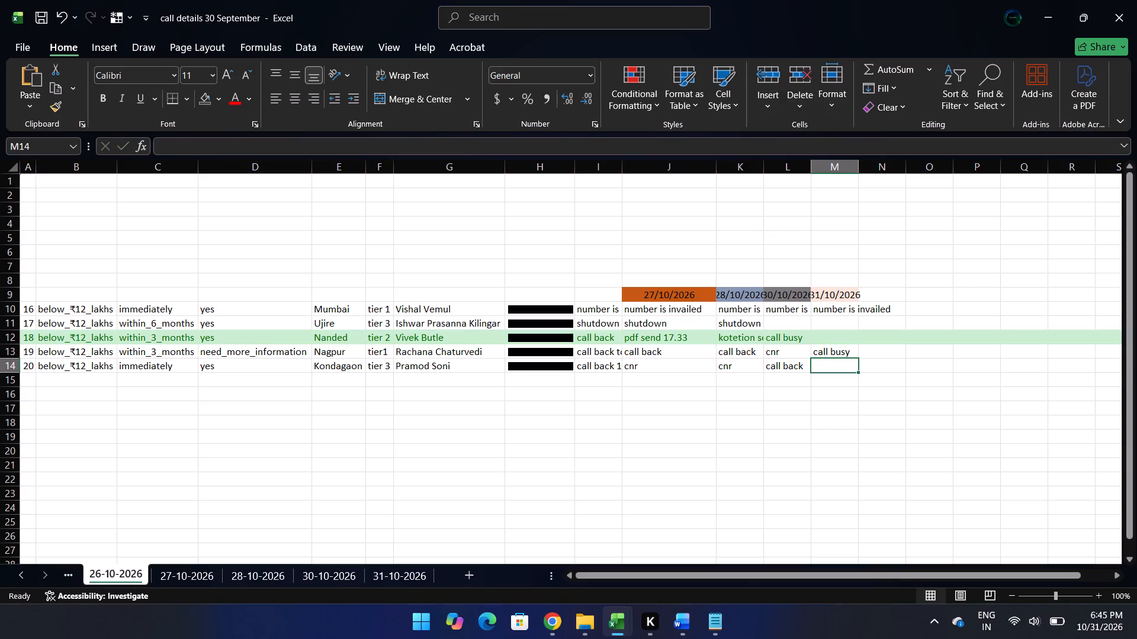
Check the Kondagaon lead's first call note and look over the call log on the 22-10-2026 sheet.
left_click(591, 370)
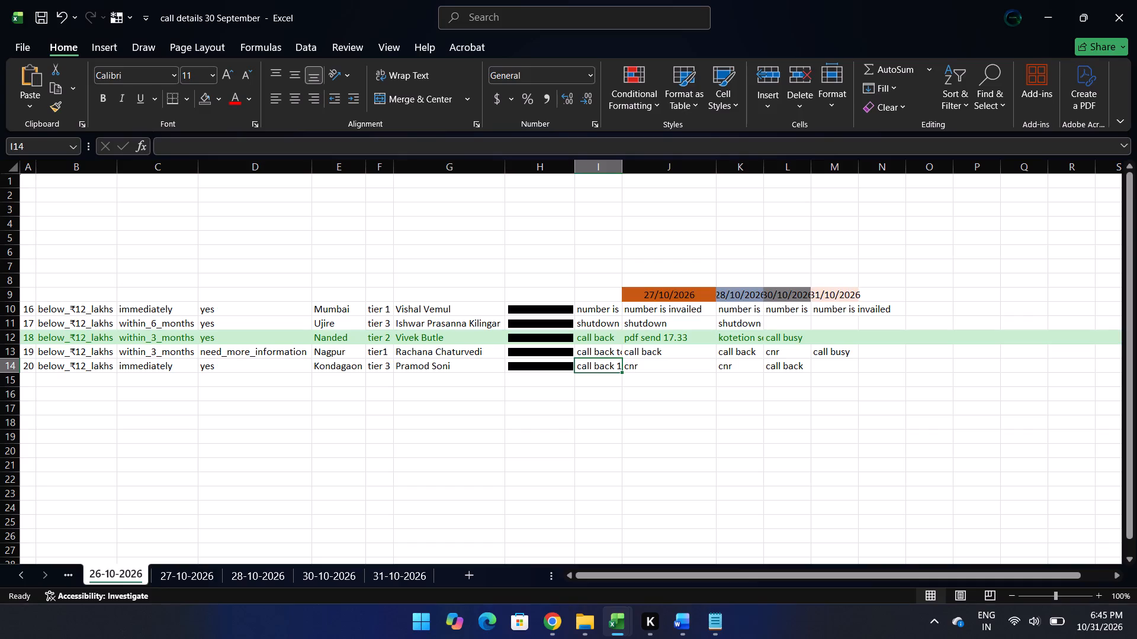
left_click(73, 575)
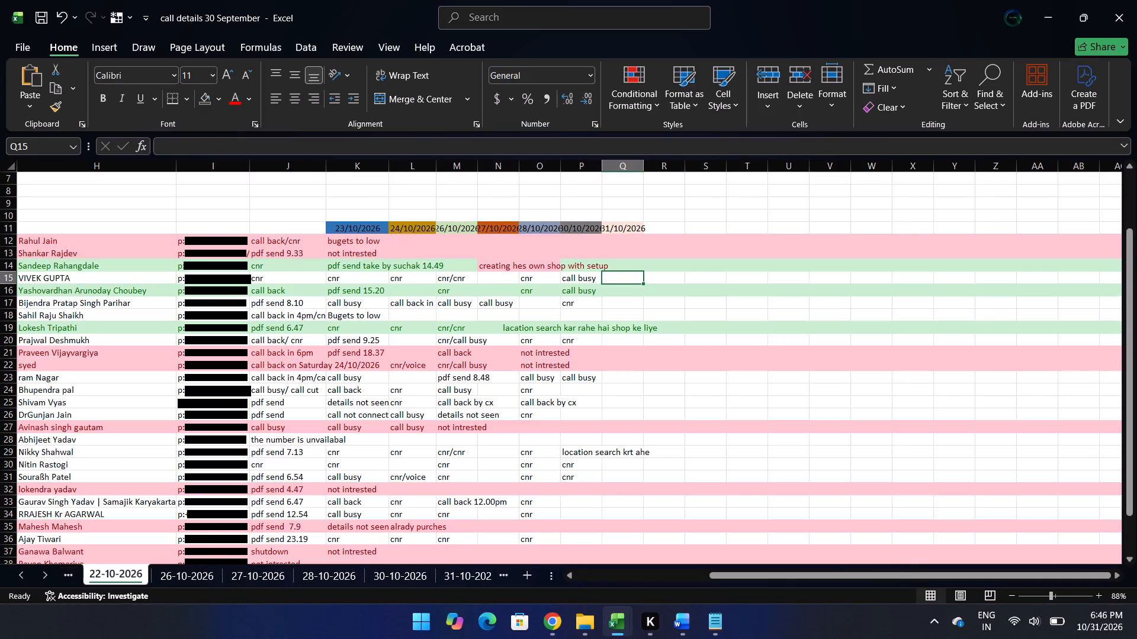
scroll(558, 381, "down", 1)
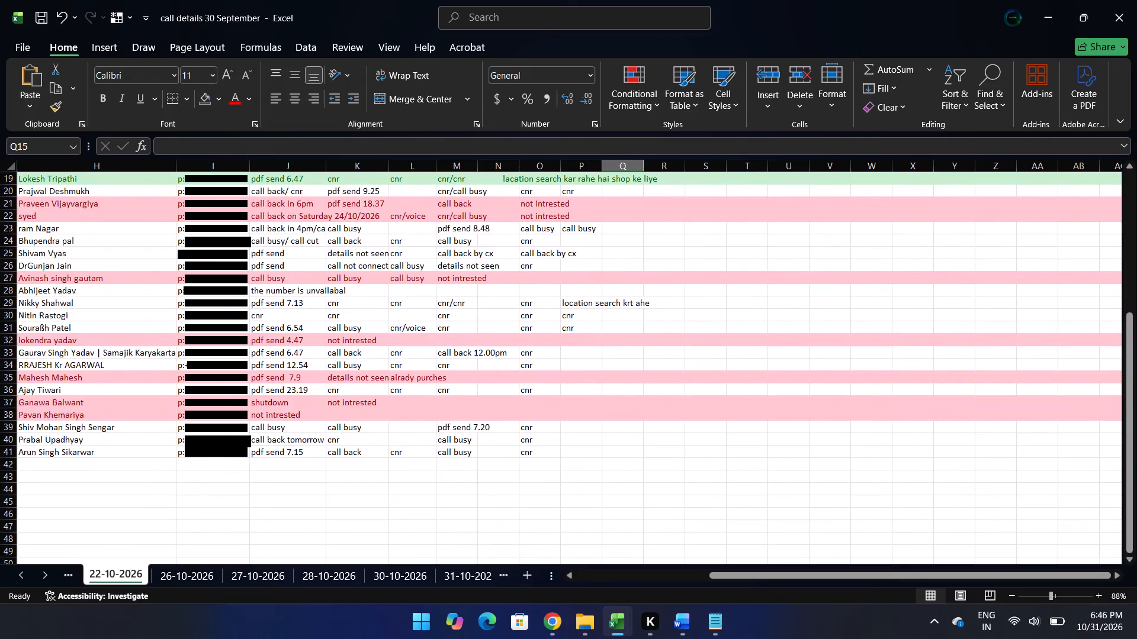
scroll(558, 381, "up", 2)
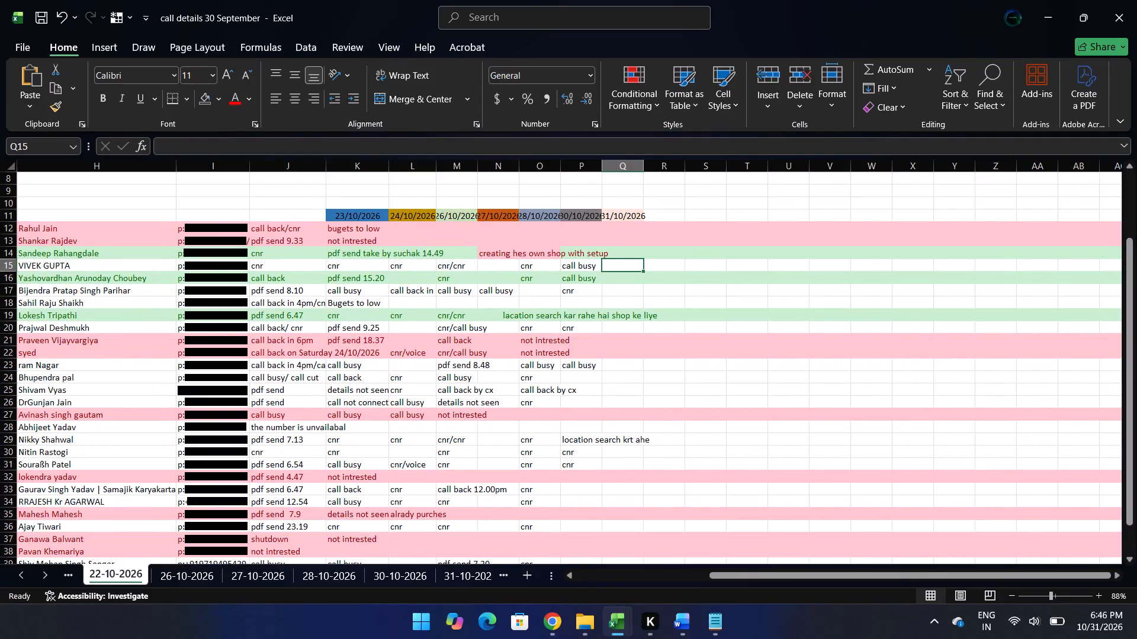
Switch to File Explorer and open the Book1 workbook from the Downloads folder.
left_click(587, 624)
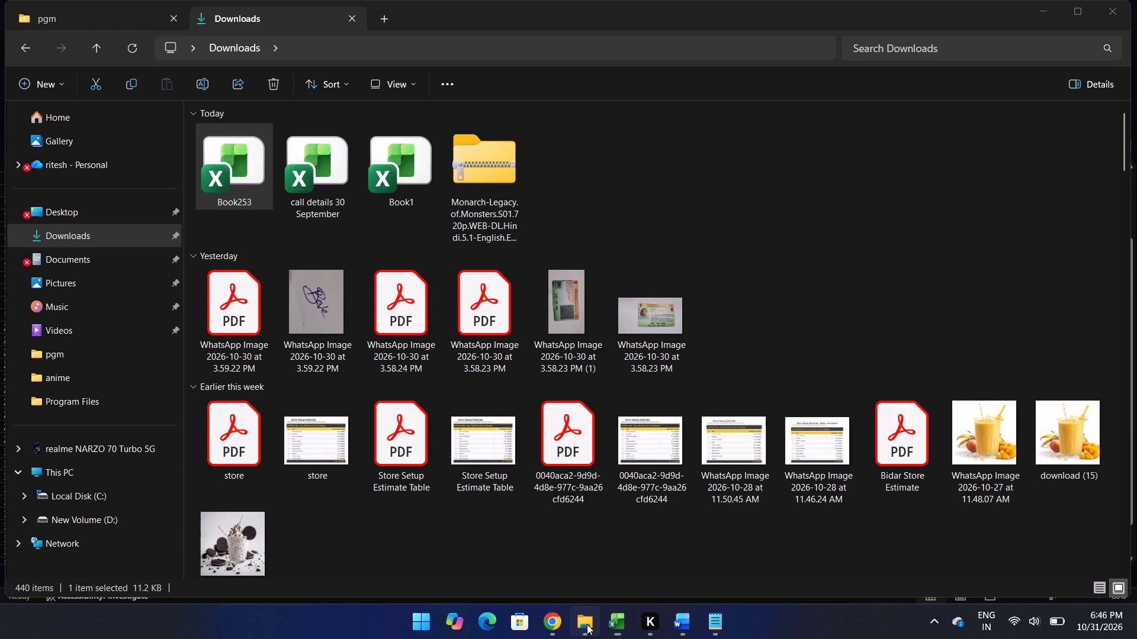
left_click(805, 269)
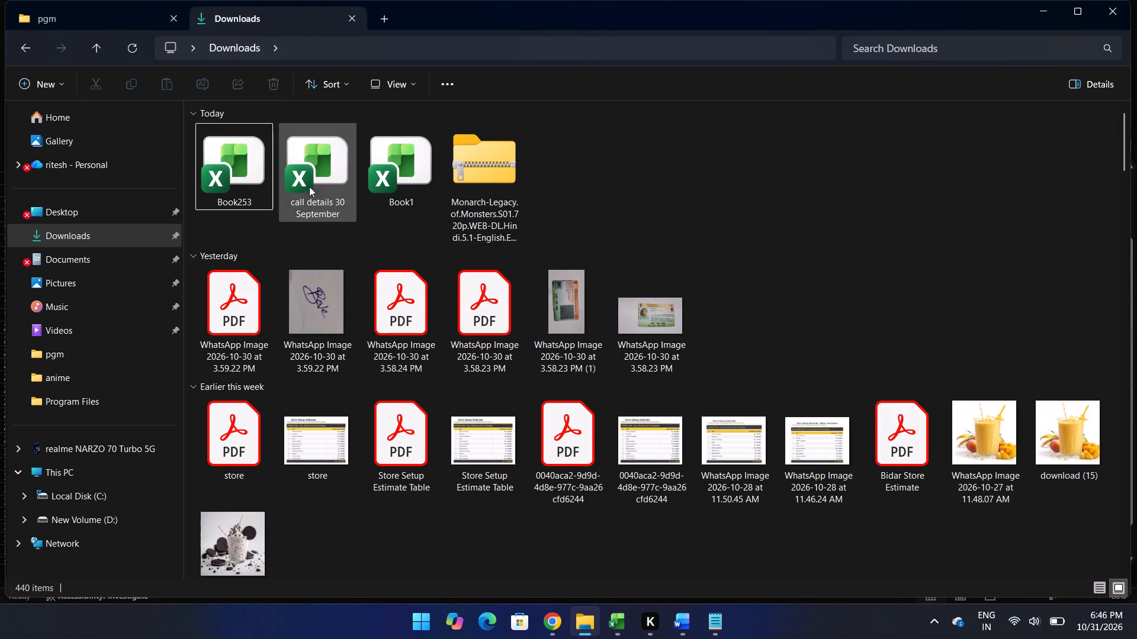
double_click(378, 176)
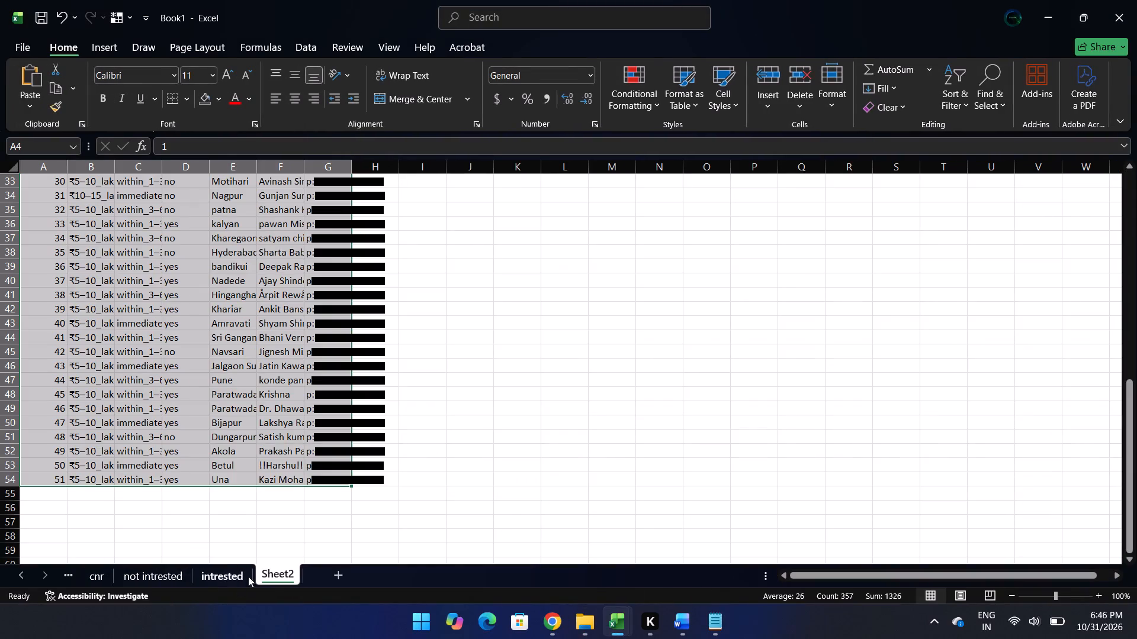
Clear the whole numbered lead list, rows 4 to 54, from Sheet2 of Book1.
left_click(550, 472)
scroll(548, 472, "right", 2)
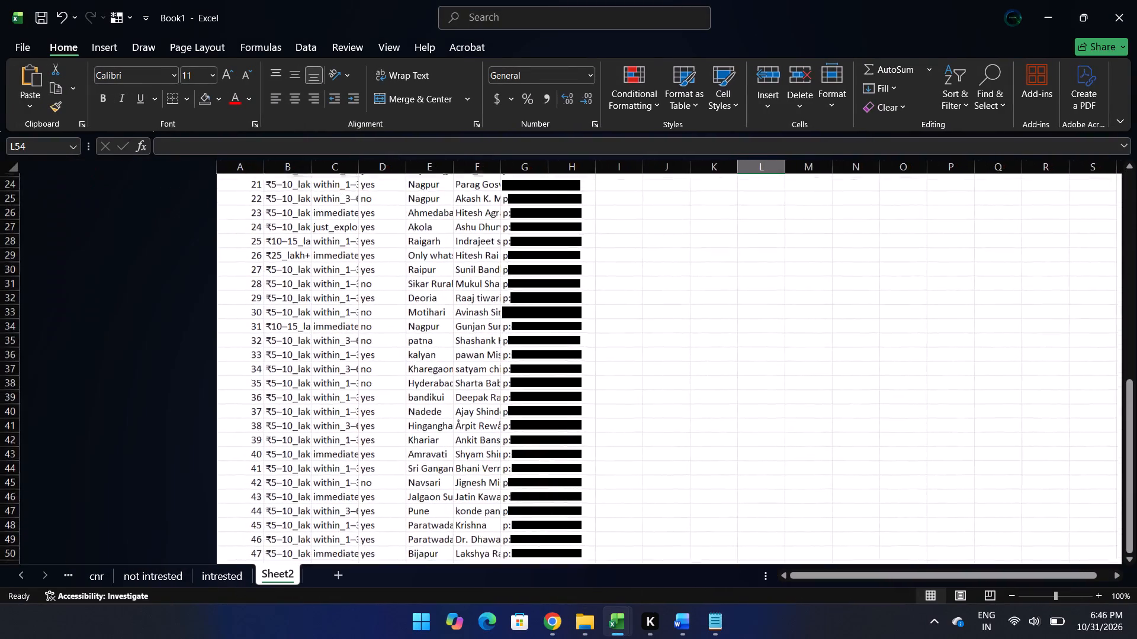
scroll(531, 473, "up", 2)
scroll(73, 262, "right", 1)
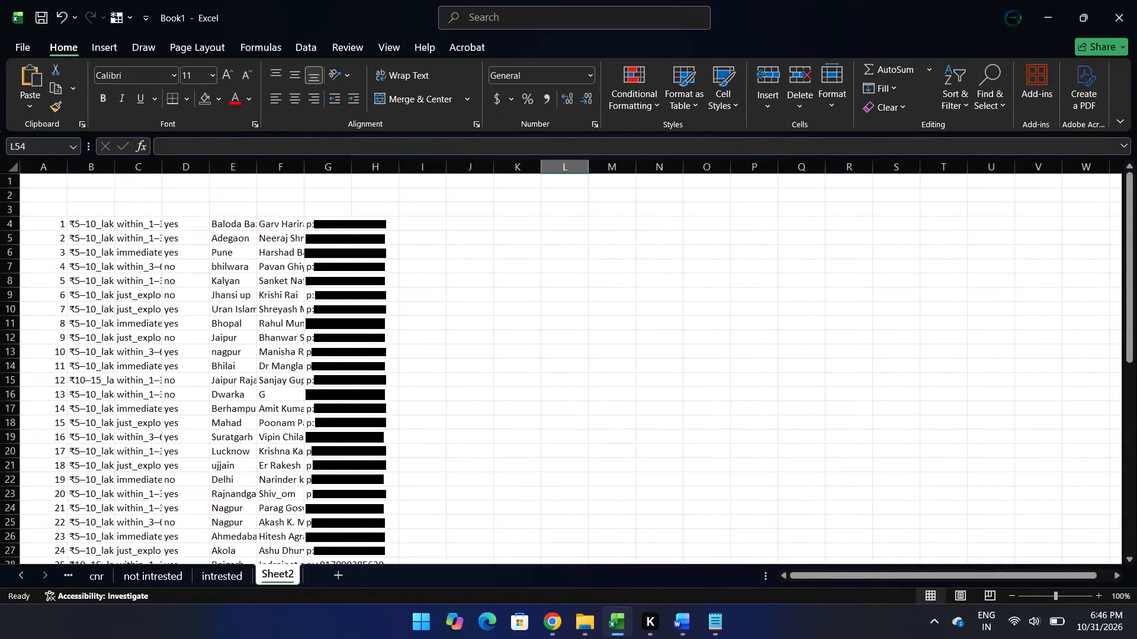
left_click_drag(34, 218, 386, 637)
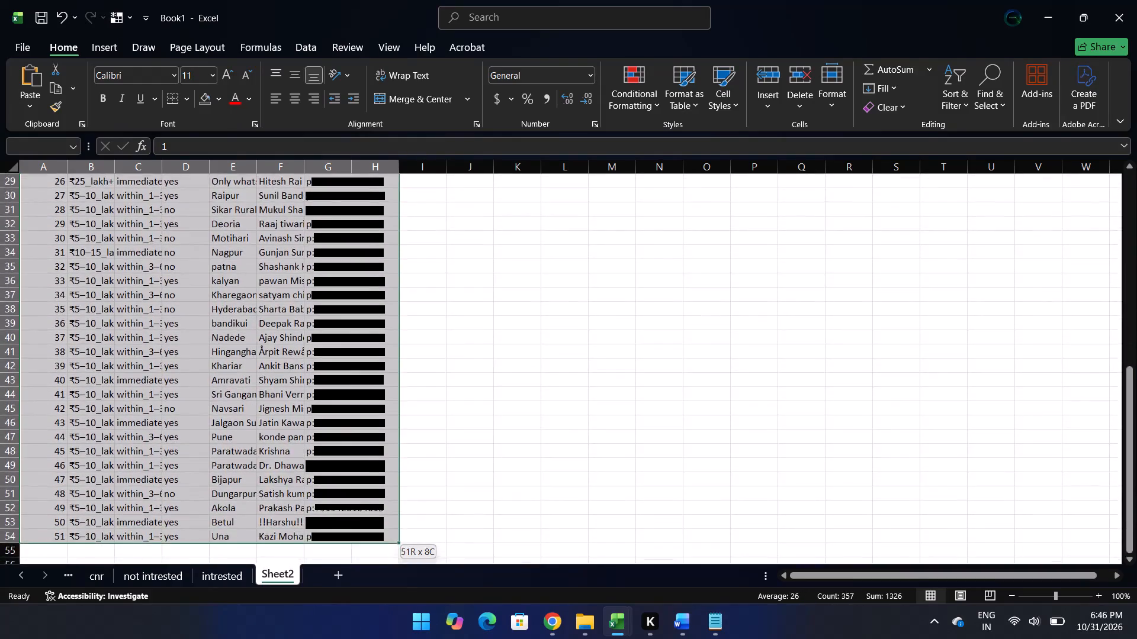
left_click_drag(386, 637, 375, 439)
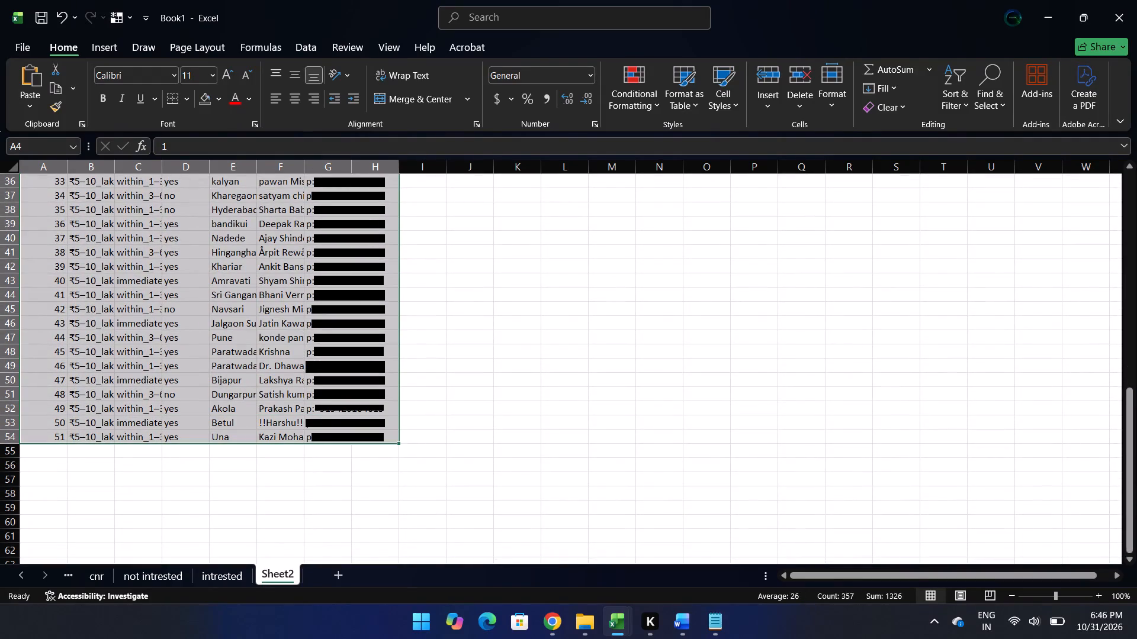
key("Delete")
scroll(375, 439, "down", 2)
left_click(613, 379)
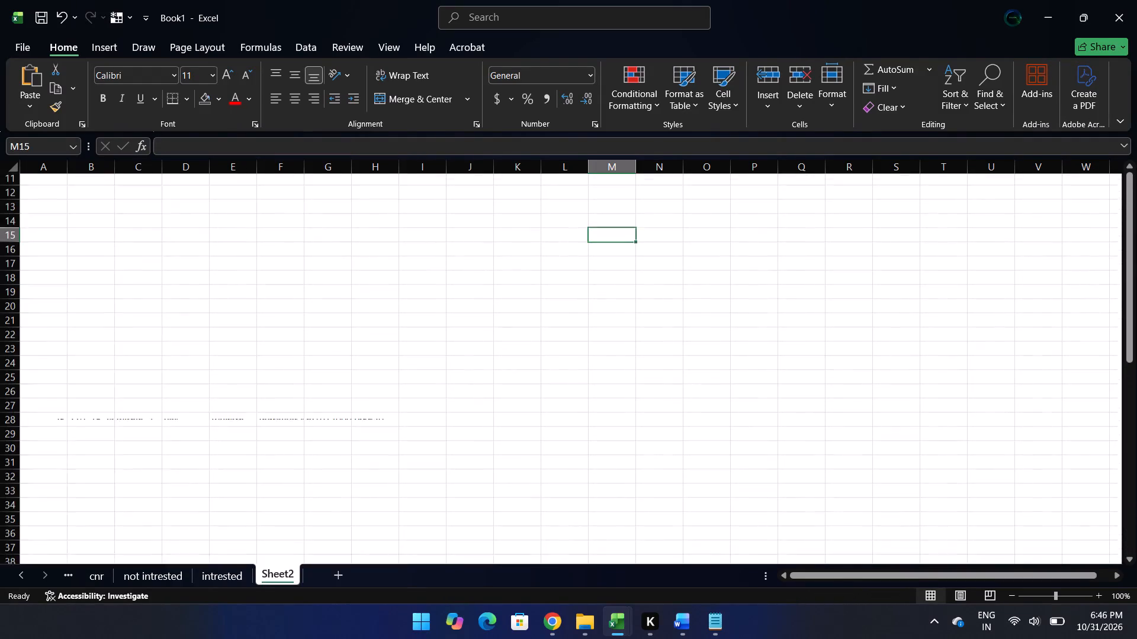
Delete Sheet2 from the Book1 workbook.
right_click_drag(284, 585, 270, 577)
right_click(270, 575)
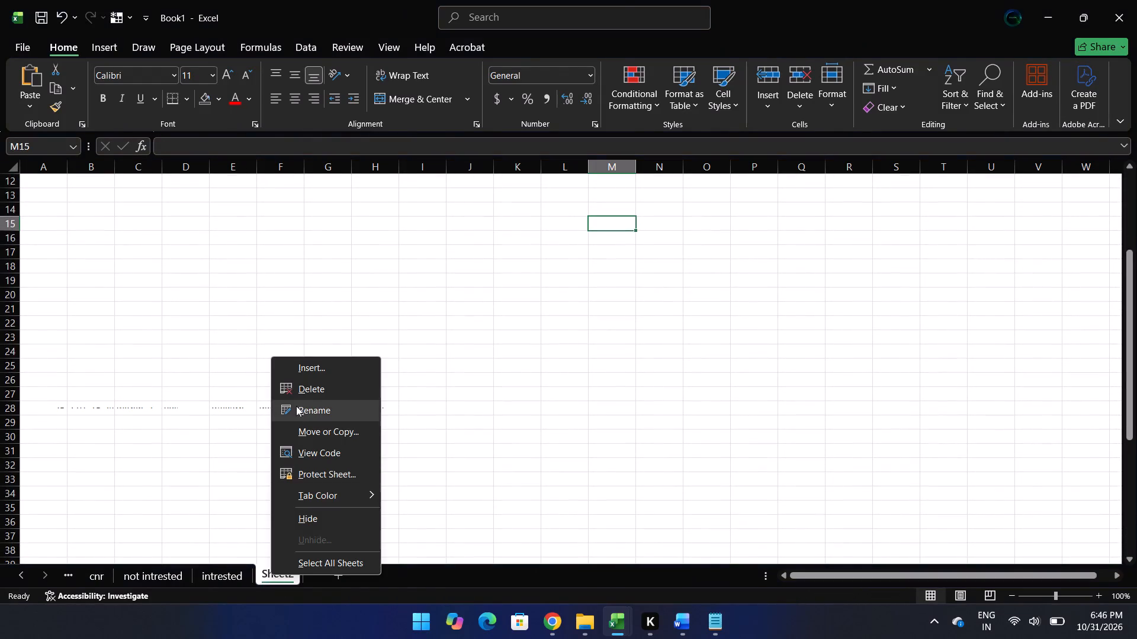
left_click(304, 387)
left_click(599, 340)
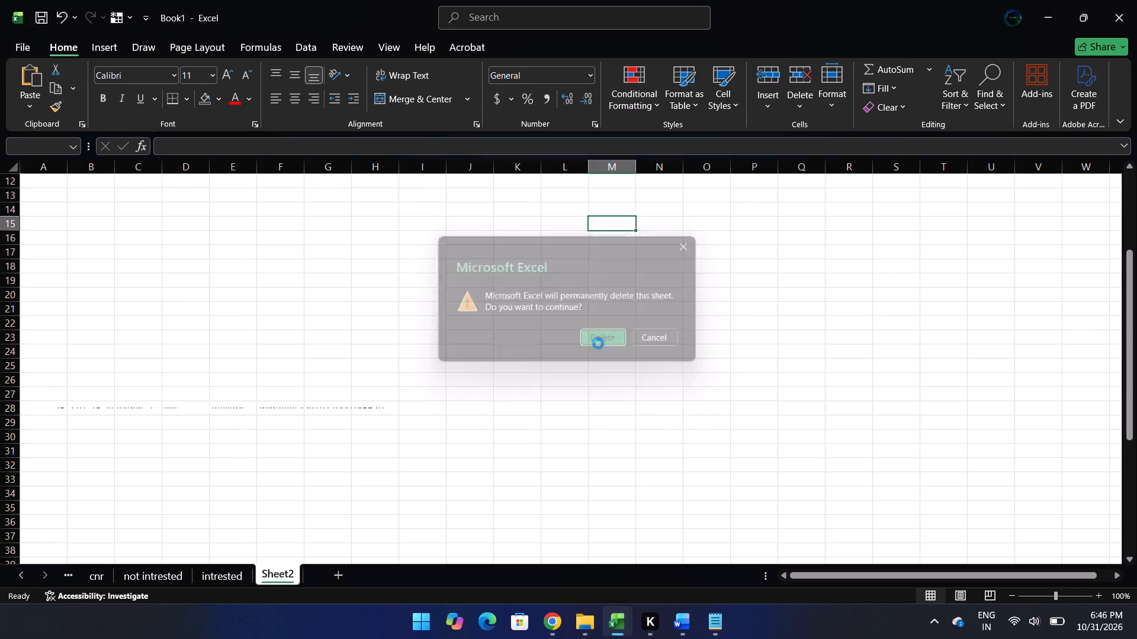
Examine the lead records on the intrested, not intrested and cnr sheets of Book1.
scroll(267, 482, "right", 2)
scroll(267, 482, "up", 2)
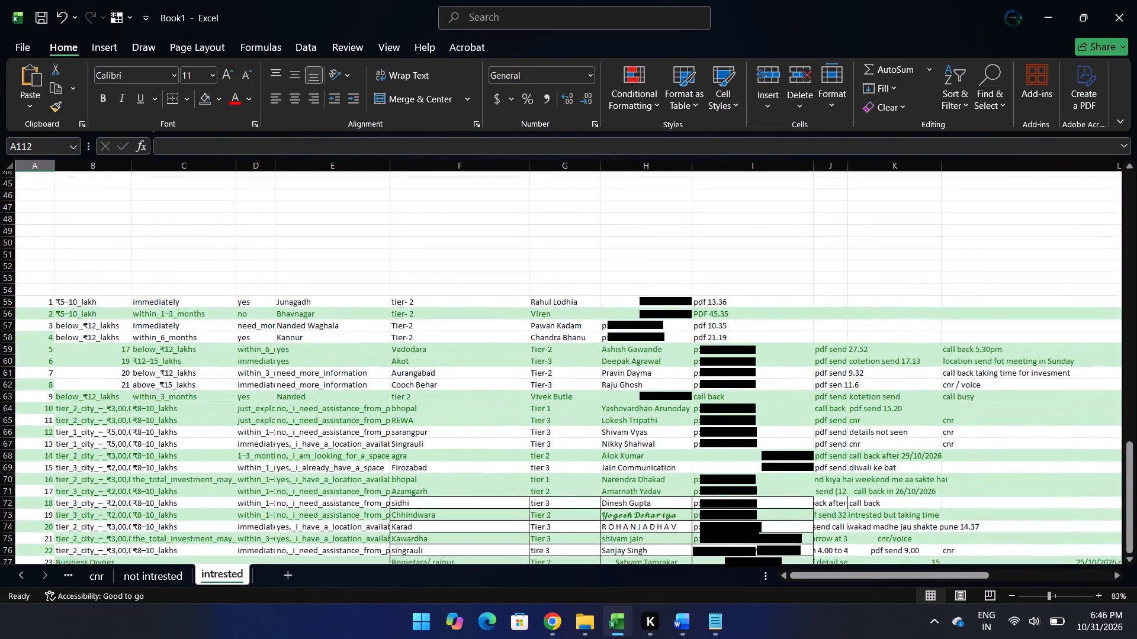
scroll(243, 496, "up", 1)
left_click(175, 571)
scroll(175, 571, "down", 1)
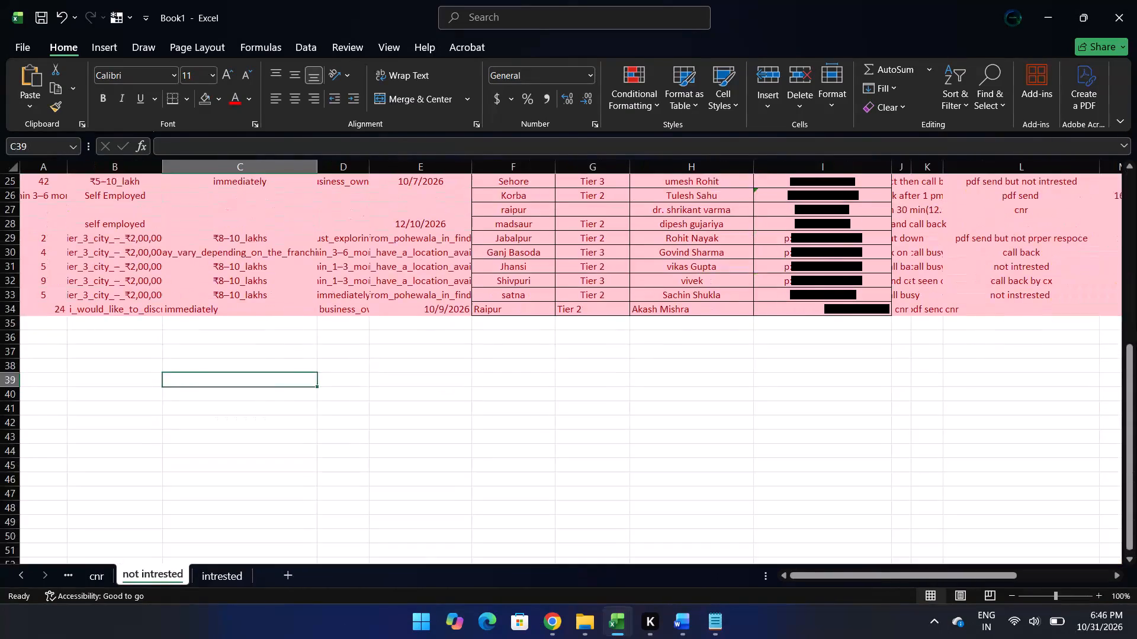
scroll(351, 417, "down", 1)
scroll(377, 366, "up", 3)
left_click(102, 576)
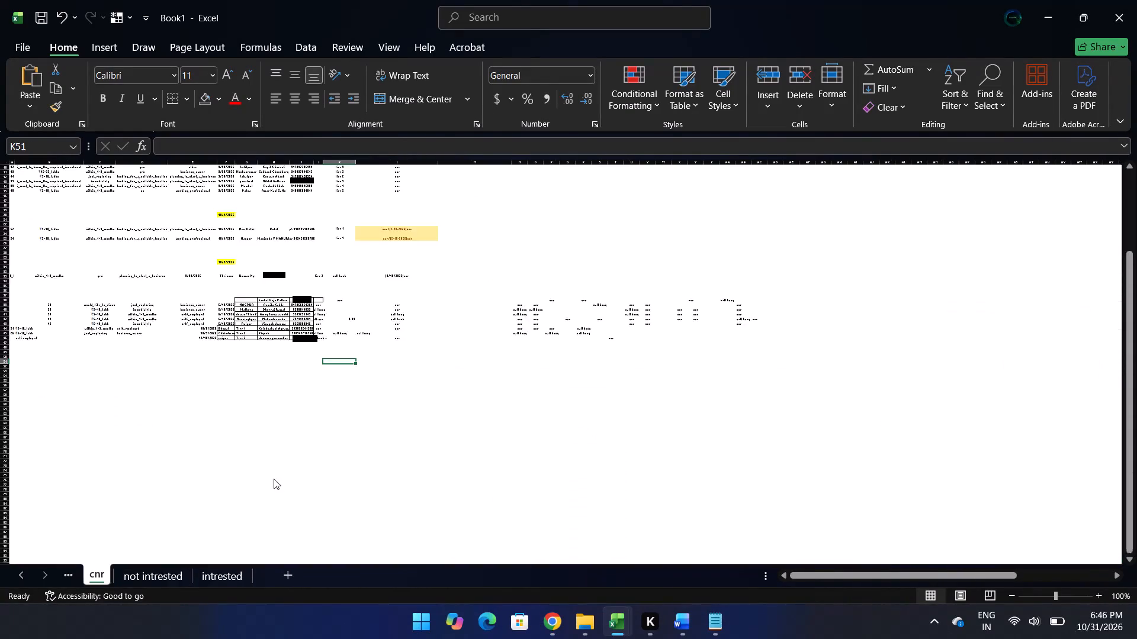
scroll(426, 373, "down", 2)
scroll(426, 373, "up", 2)
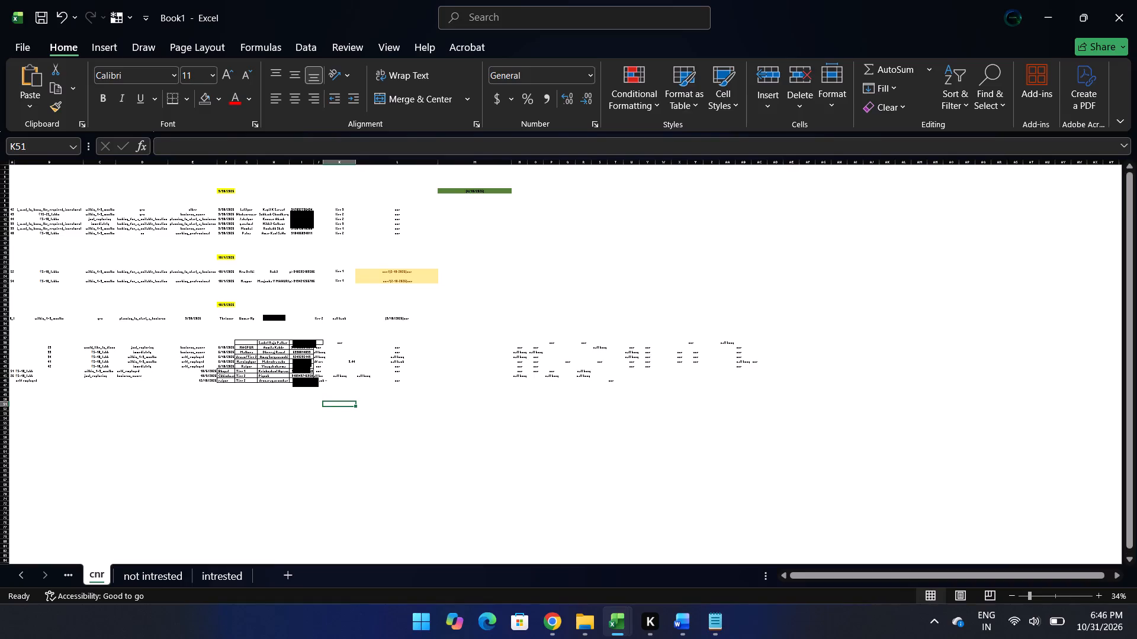
Go to the first sheet of Book1, "call taken by suchak sir", and delete it.
left_click(69, 572)
left_click(69, 572)
left_click(69, 572)
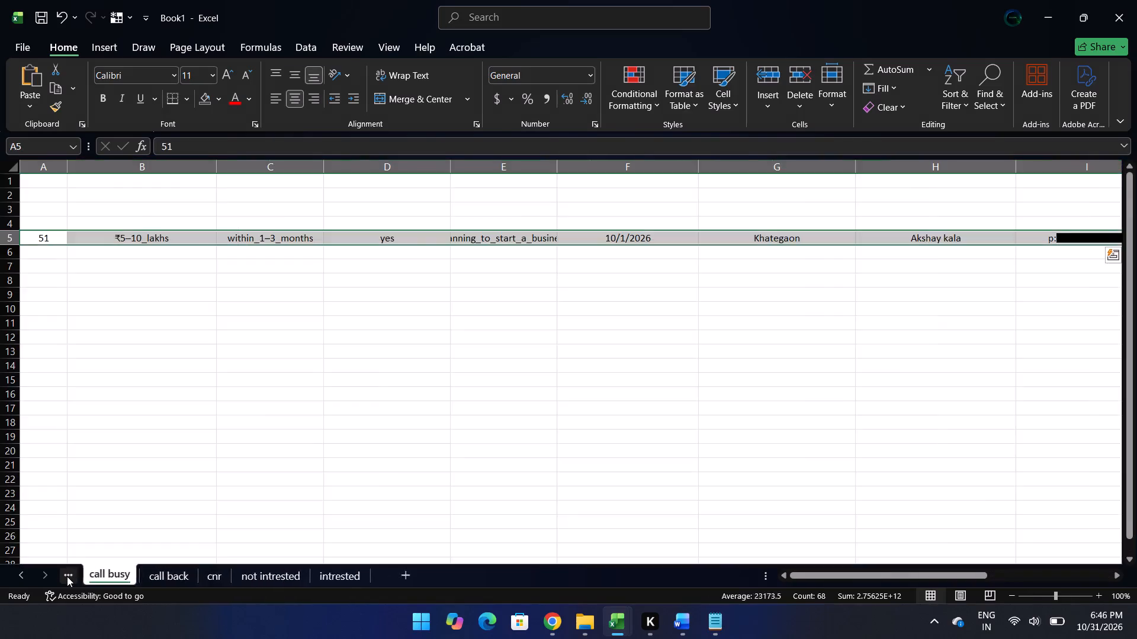
double_click(67, 576)
triple_click(67, 576)
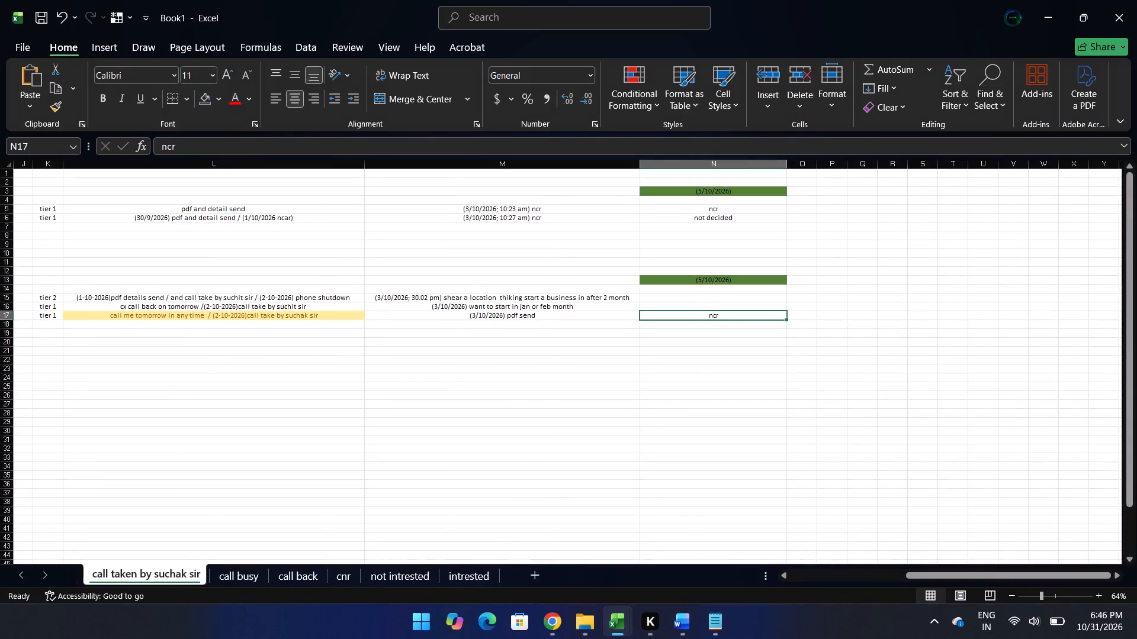
scroll(481, 250, "up", 2)
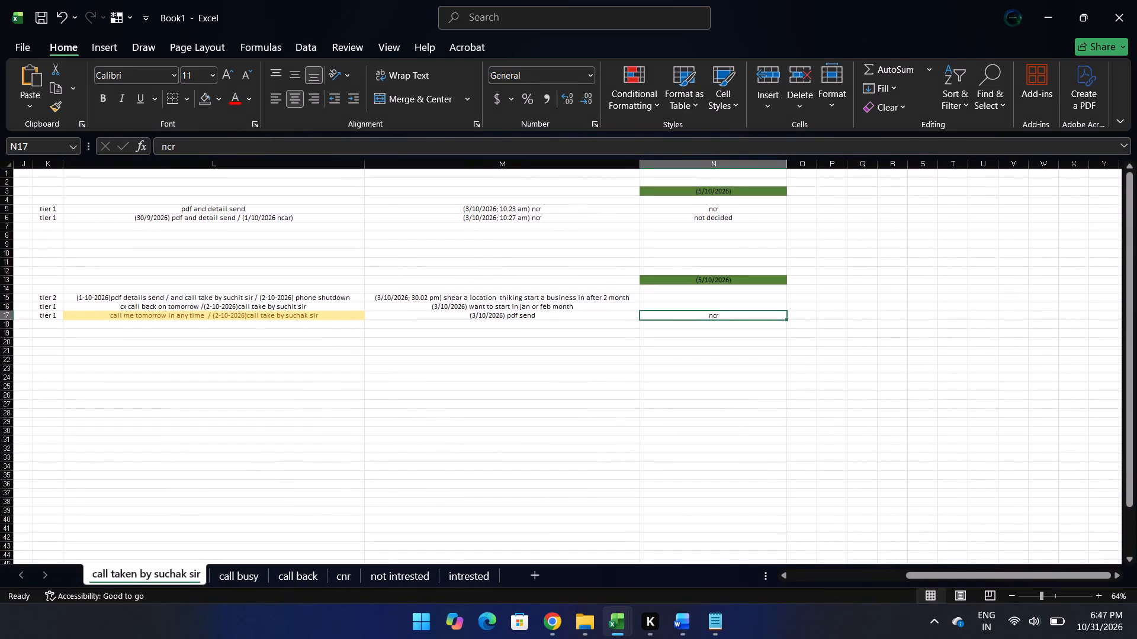
right_click(160, 573)
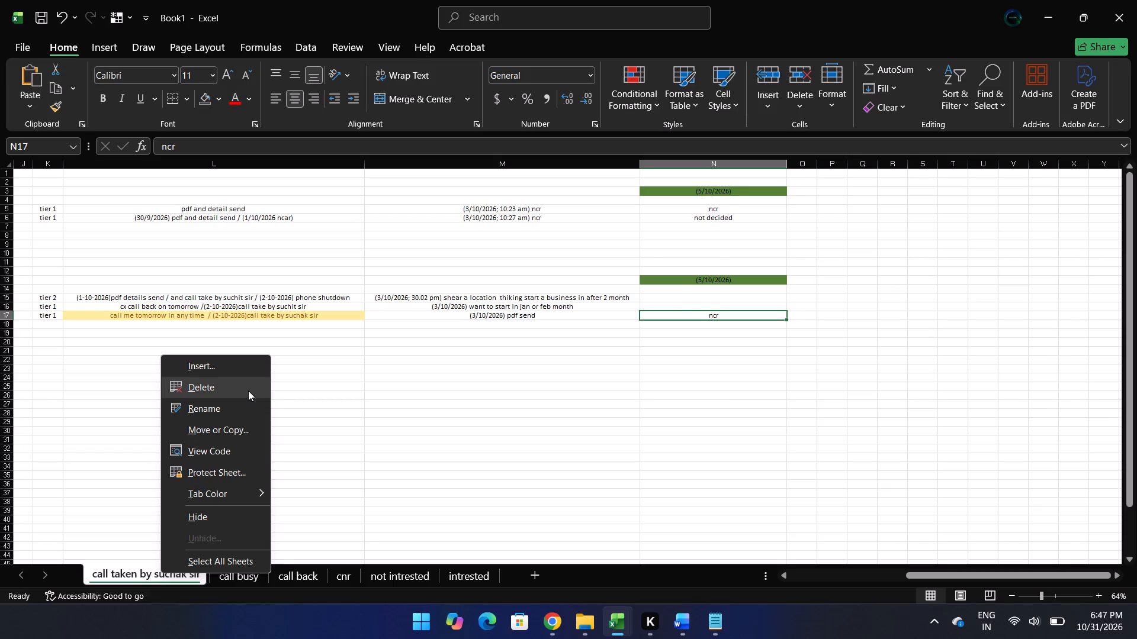
left_click(248, 390)
left_click(610, 337)
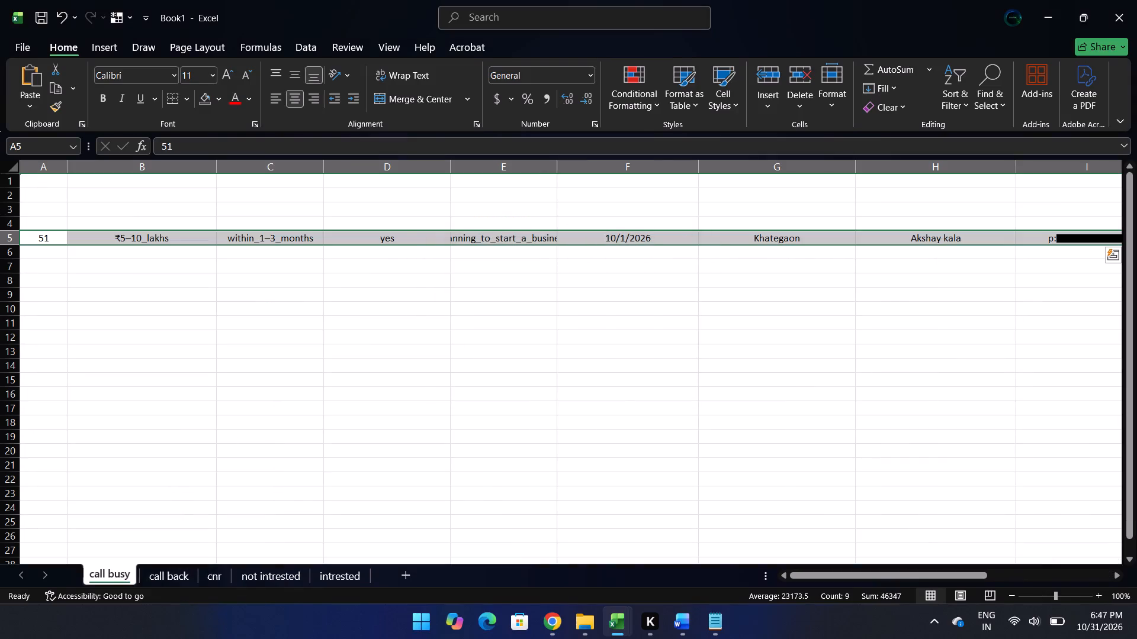
Check the contents of the "call busy" sheet and delete the sheet from Book1.
scroll(282, 521, "down", 1)
scroll(153, 560, "up", 1)
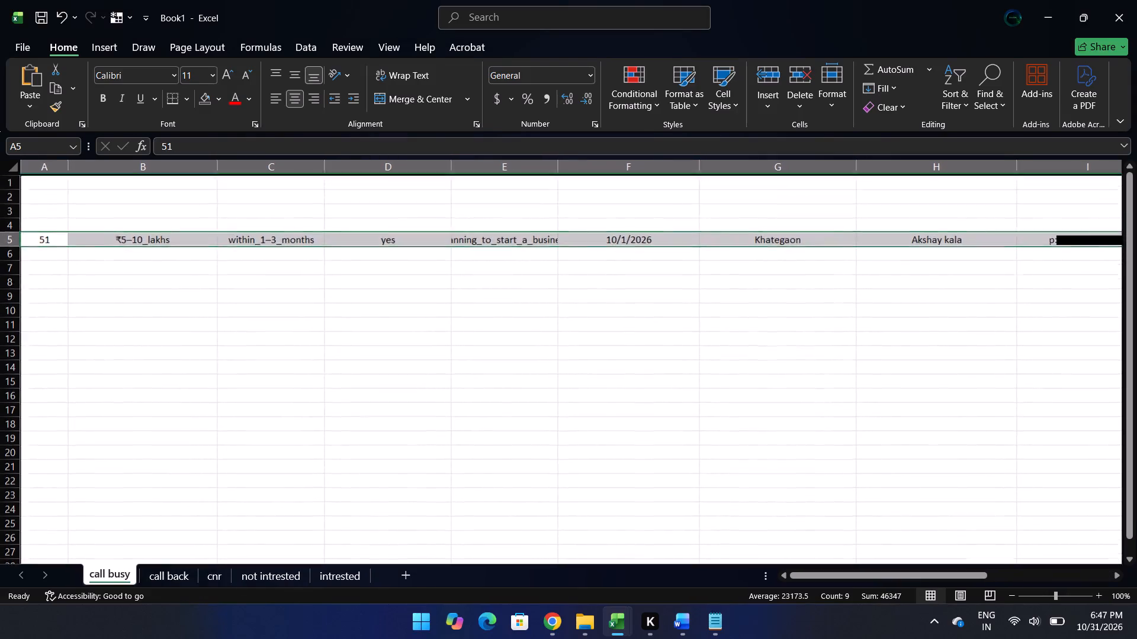
scroll(156, 503, "up", 1)
right_click(110, 577)
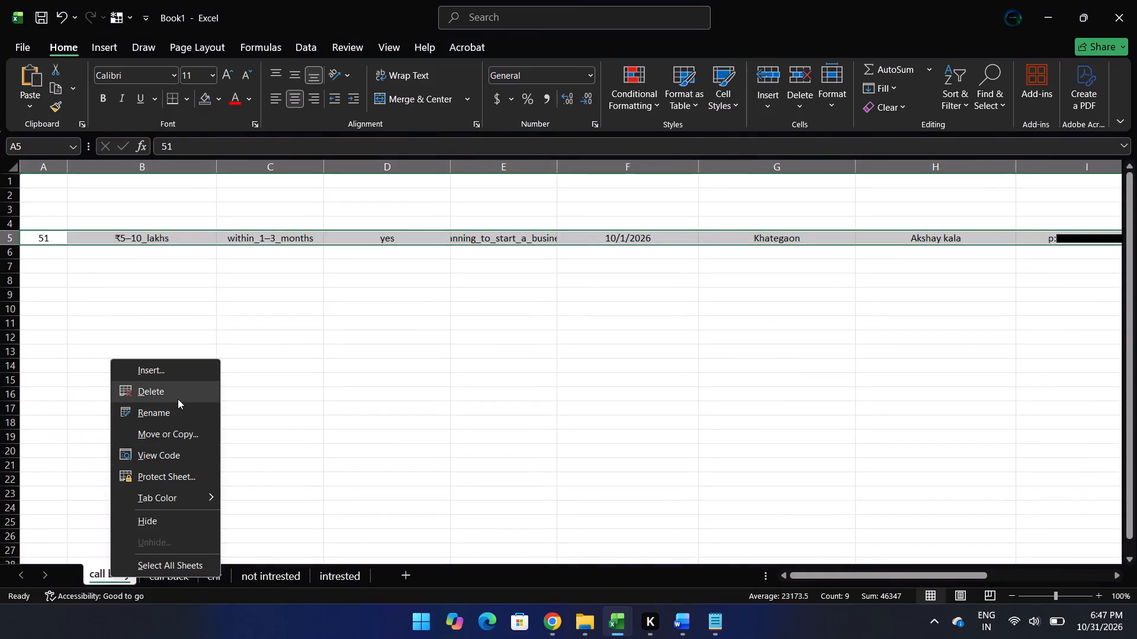
left_click(178, 399)
left_click(611, 337)
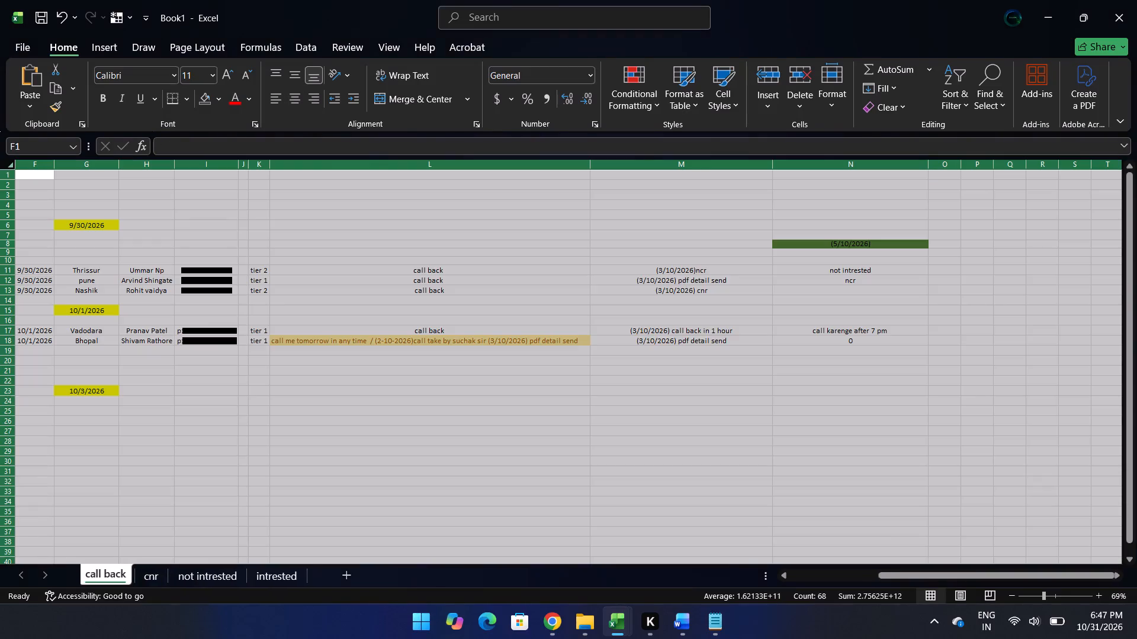
Check the contents of the "call back" sheet and delete the sheet from Book1.
left_click(476, 380)
scroll(476, 380, "right", 1)
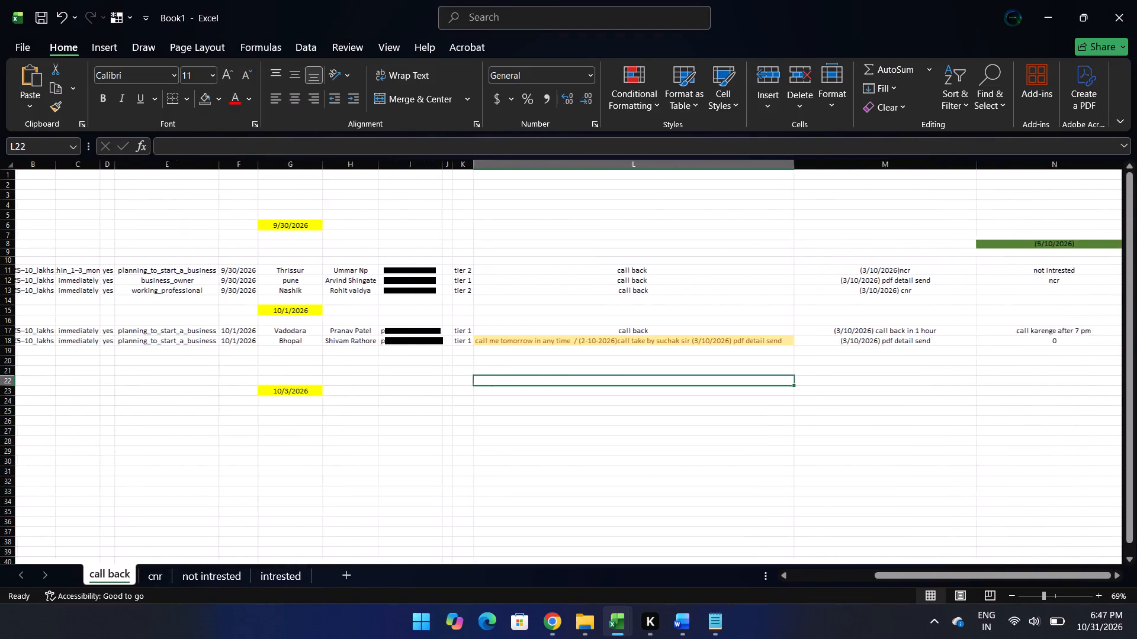
right_click(113, 572)
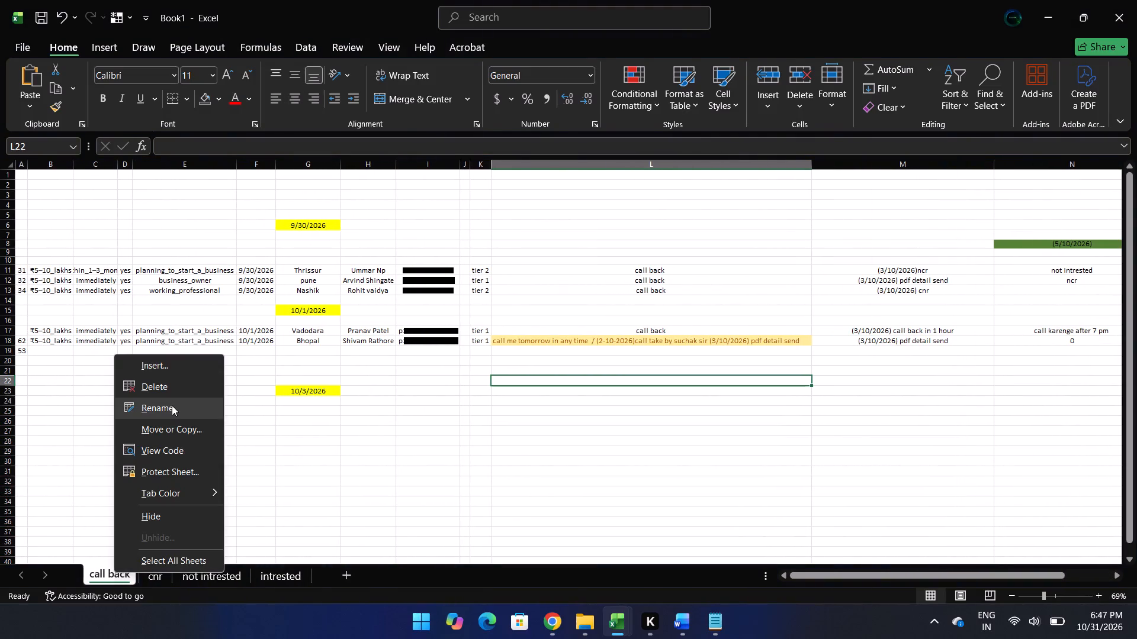
left_click(174, 390)
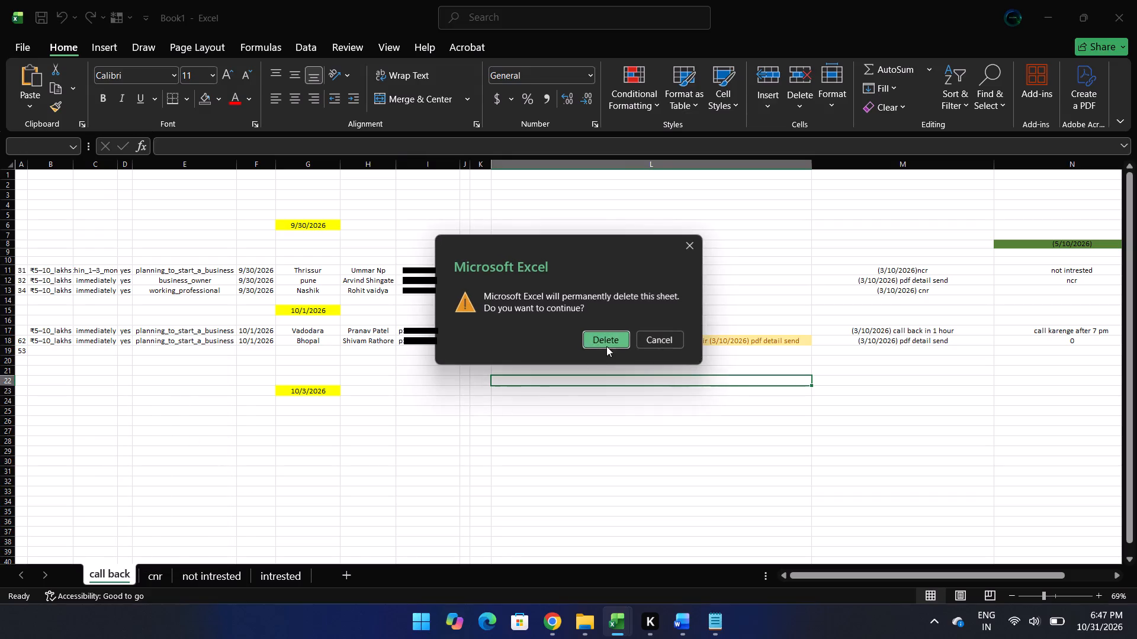
left_click(606, 346)
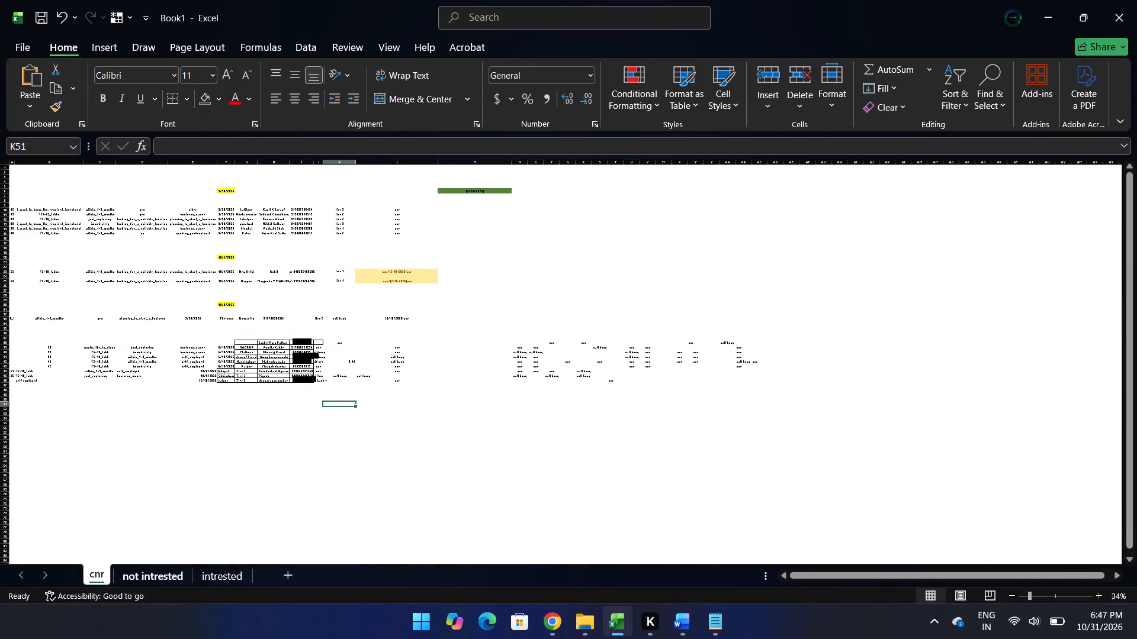
Delete the "cnr" sheet from Book1.
right_click(98, 575)
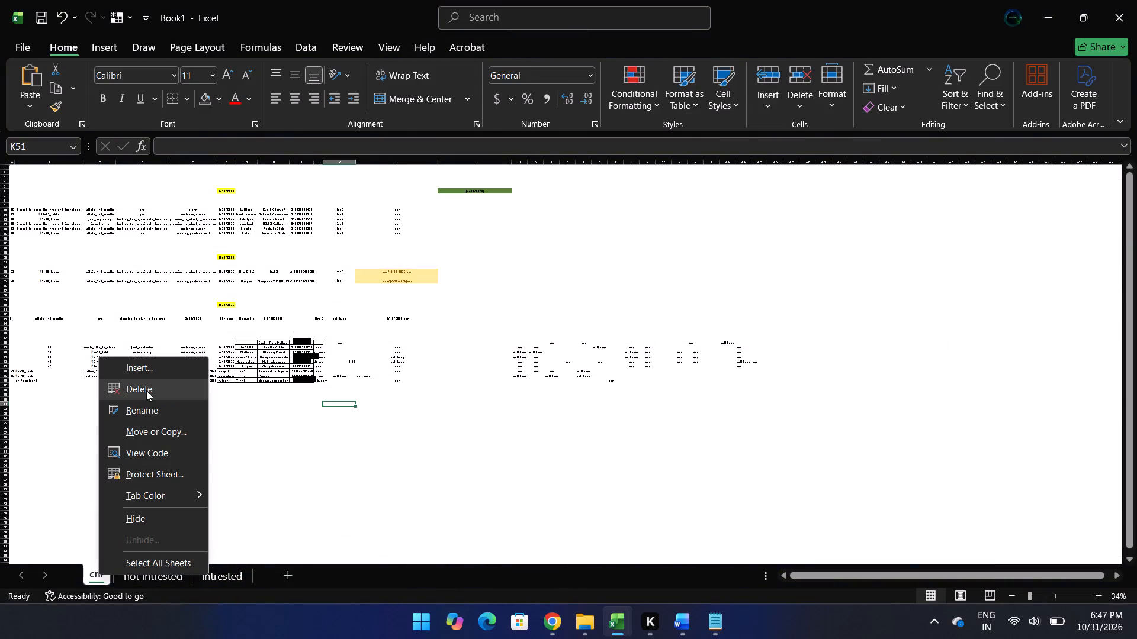
left_click(146, 390)
left_click(615, 341)
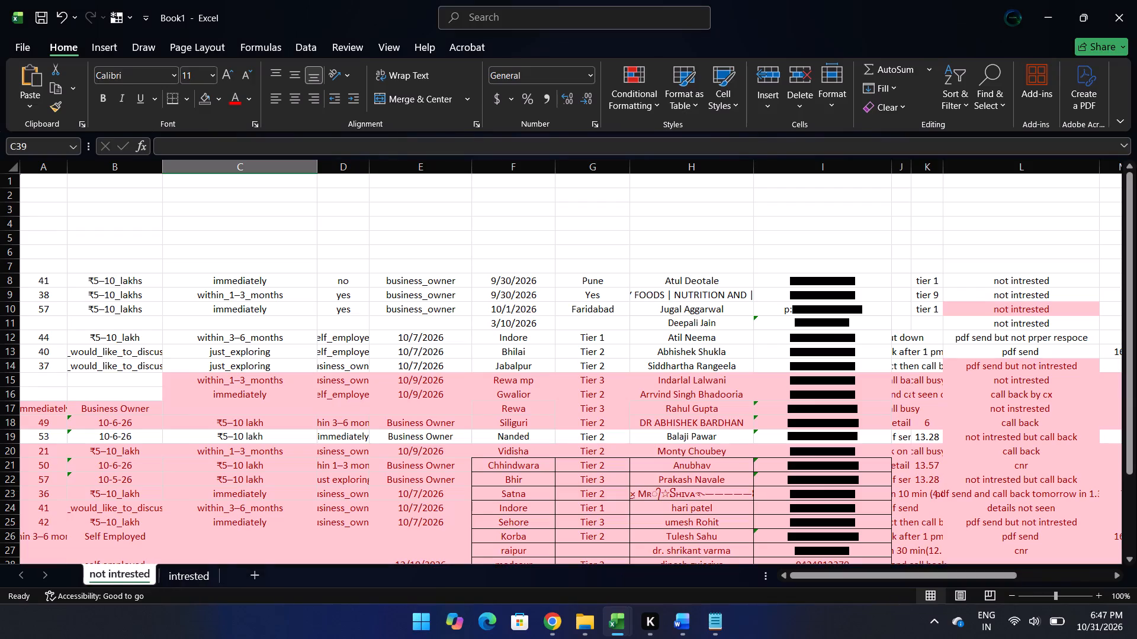
Look over the not intrested sheet and move it after the intrested sheet in Book1.
scroll(419, 392, "down", 1)
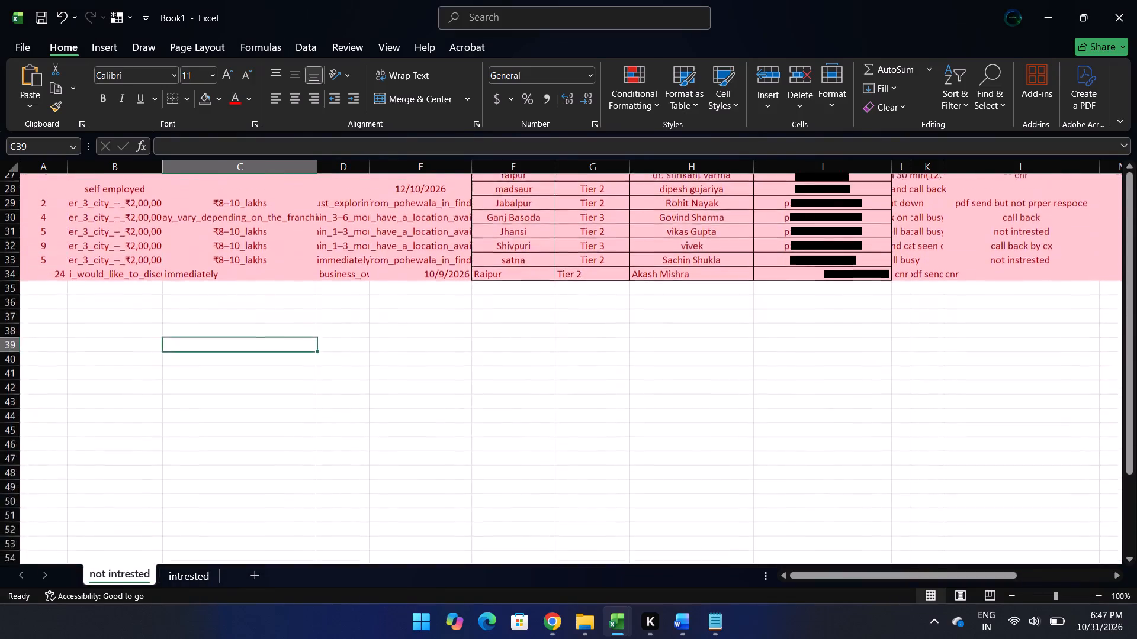
scroll(419, 392, "up", 1)
scroll(419, 392, "left", 2)
scroll(419, 392, "right", 2)
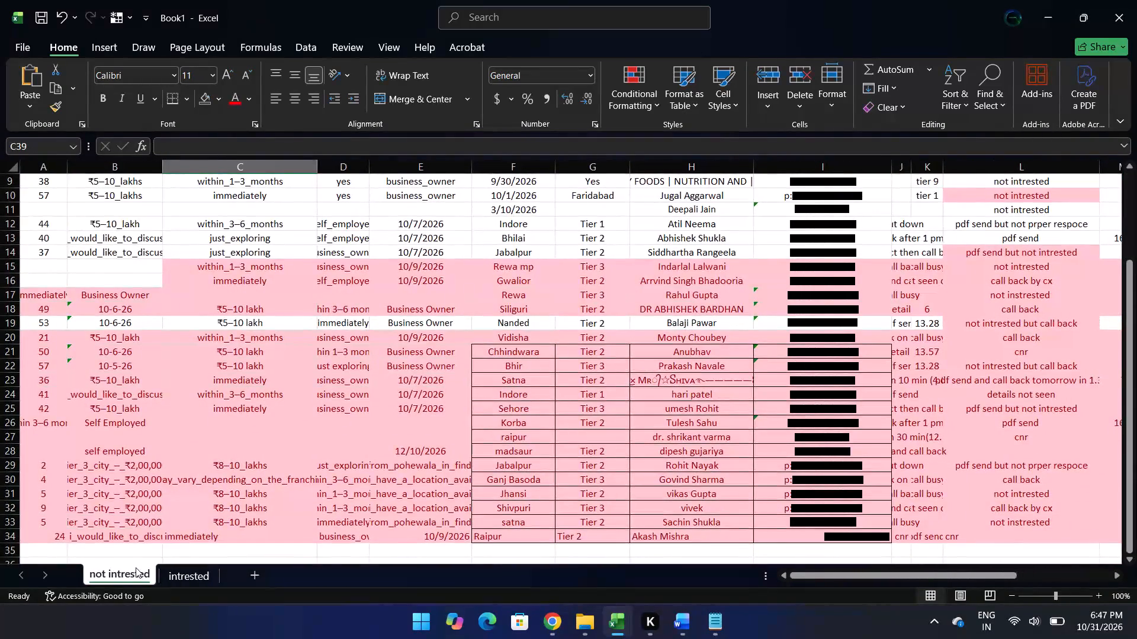
left_click_drag(104, 575, 183, 575)
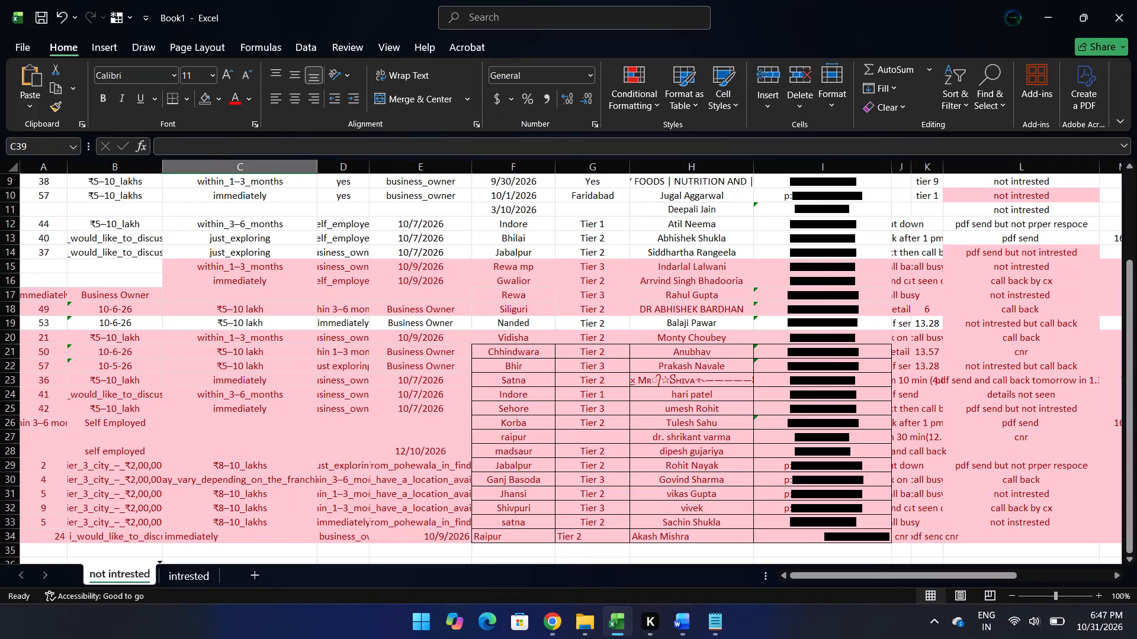
left_click_drag(183, 575, 233, 580)
left_click(377, 505)
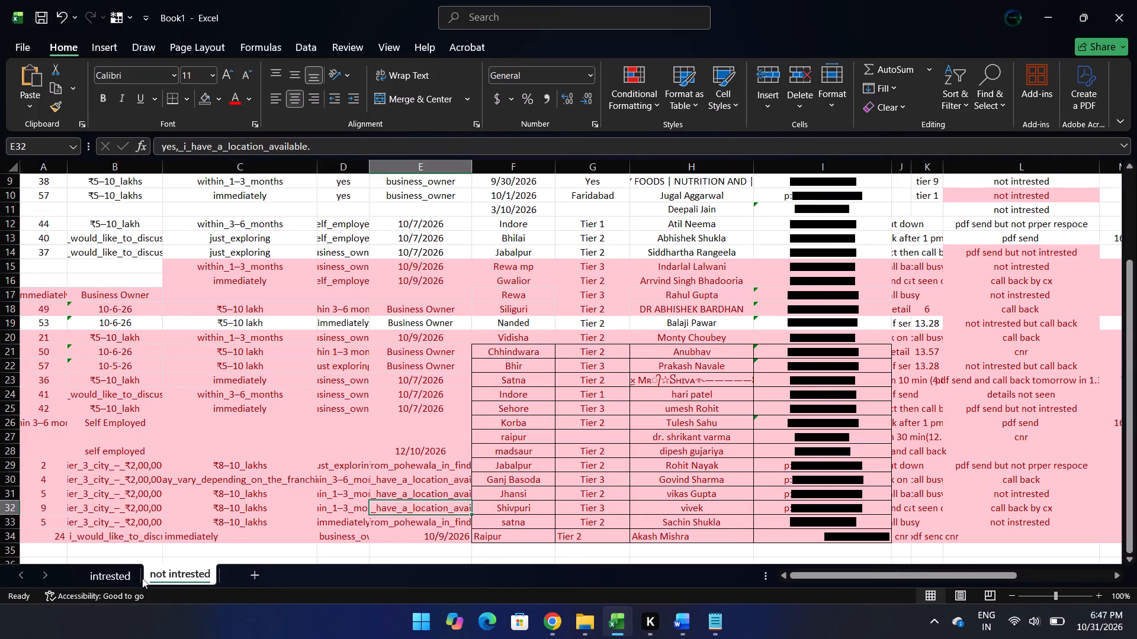
Clear the contents of the lead records in rows 5 to 18, across all filled columns, on the intrested sheet.
left_click(112, 573)
scroll(417, 269, "up", 2)
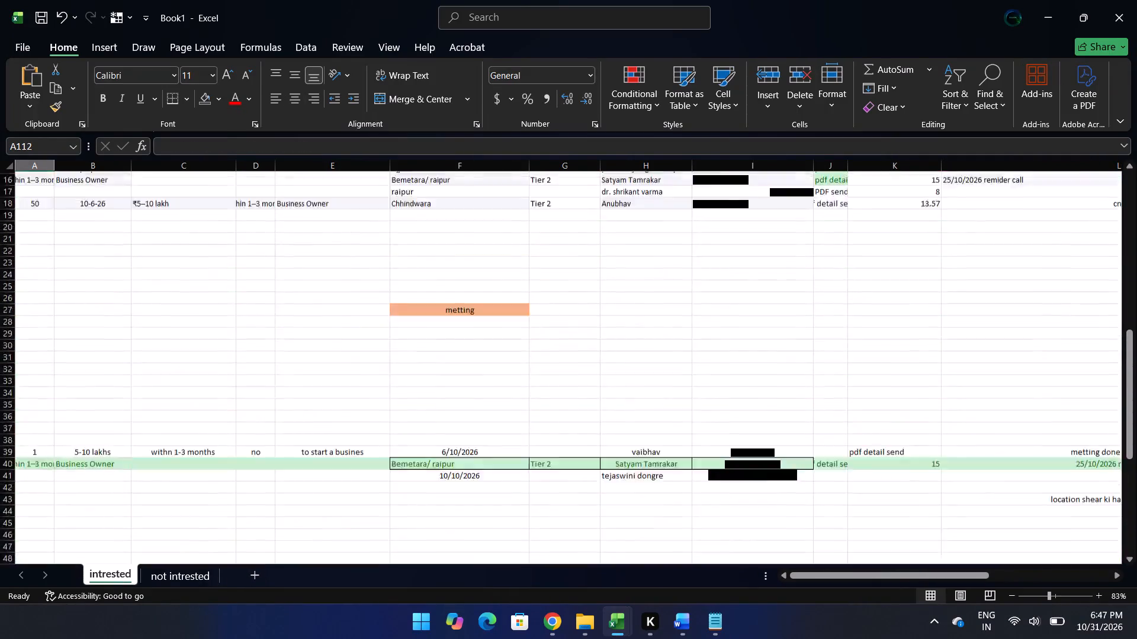
scroll(417, 268, "right", 3)
scroll(416, 268, "down", 2)
scroll(416, 268, "up", 2)
scroll(416, 268, "down", 3)
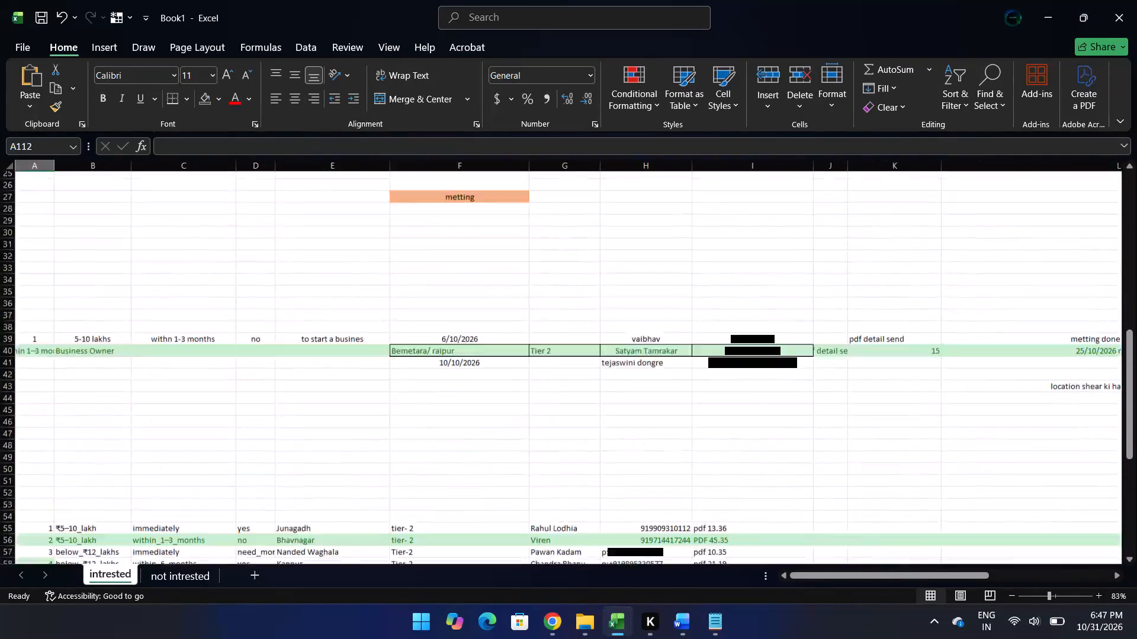
scroll(416, 268, "up", 2)
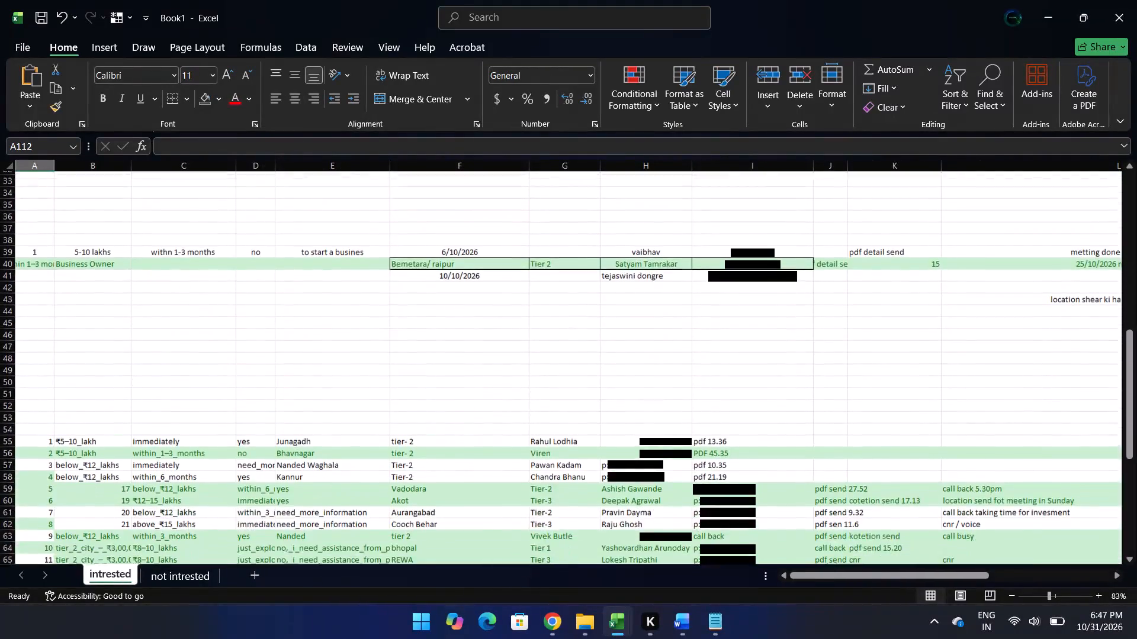
scroll(416, 268, "up", 2)
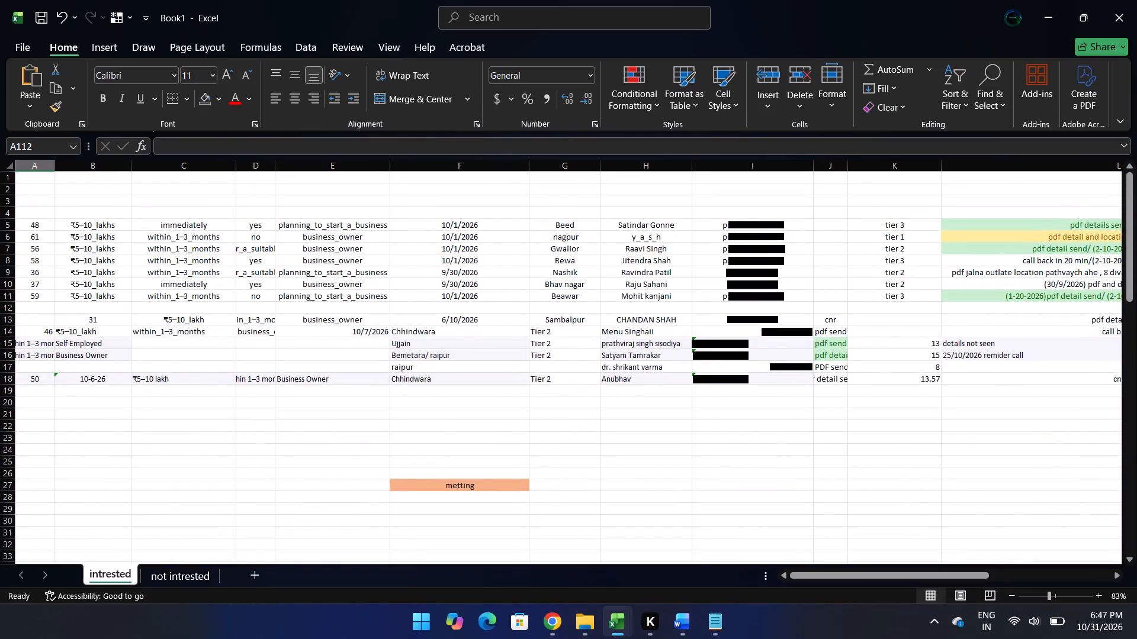
left_click(12, 222)
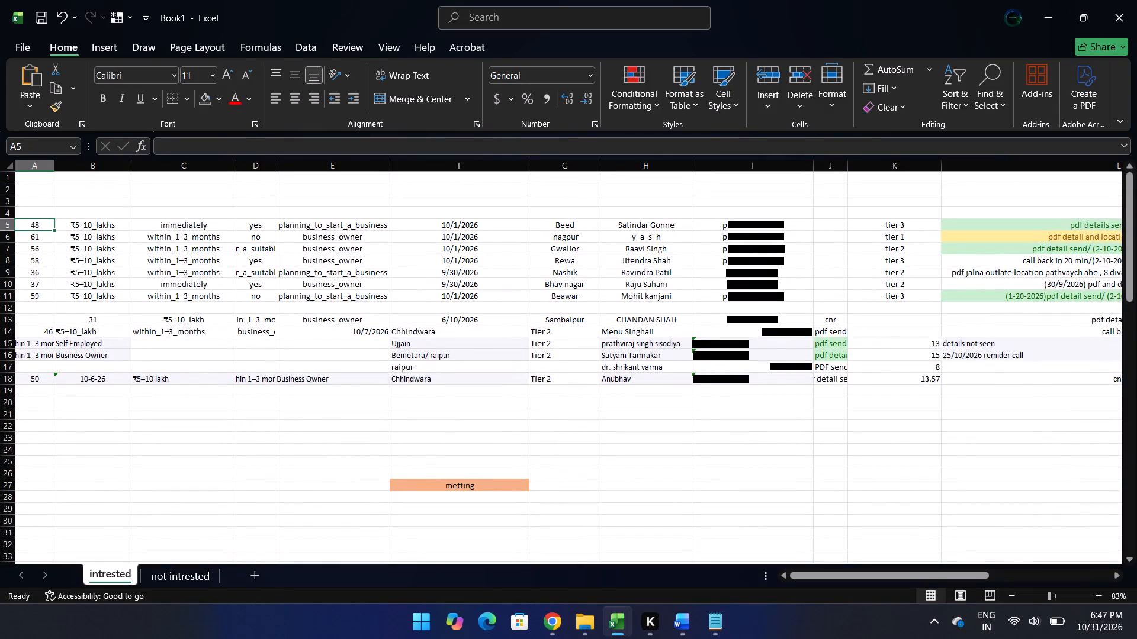
left_click(49, 226)
left_click_drag(24, 225, 563, 357)
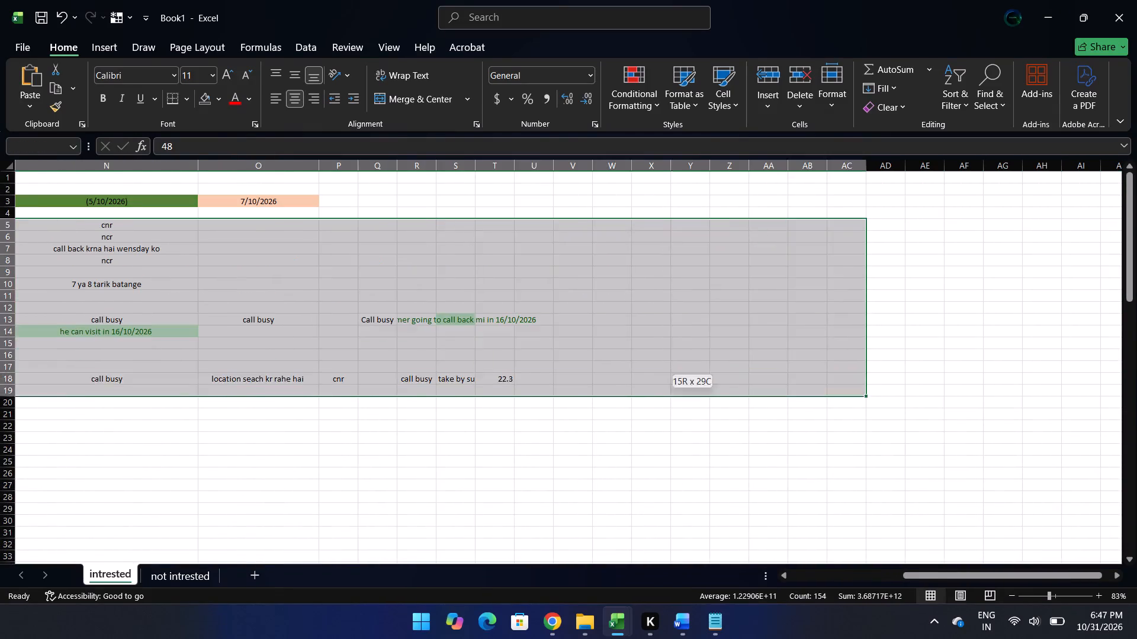
left_click_drag(563, 357, 510, 376)
scroll(130, 300, "right", 1)
key("Delete")
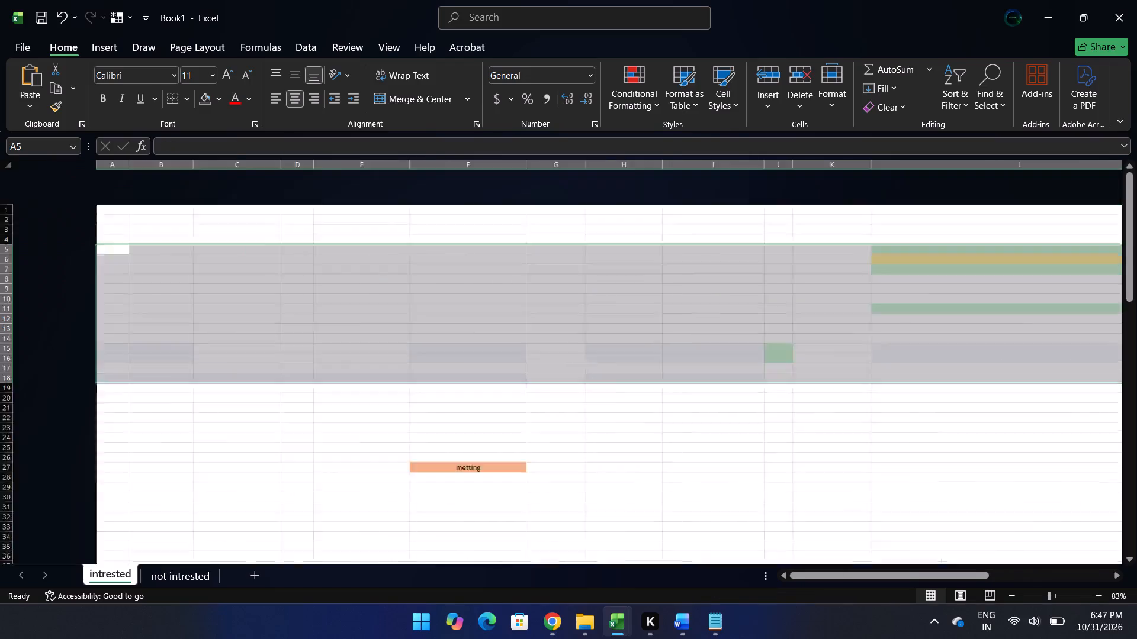
Delete sheet rows 1 to 21 above the "metting" section on the intrested sheet.
scroll(512, 376, "up", 1)
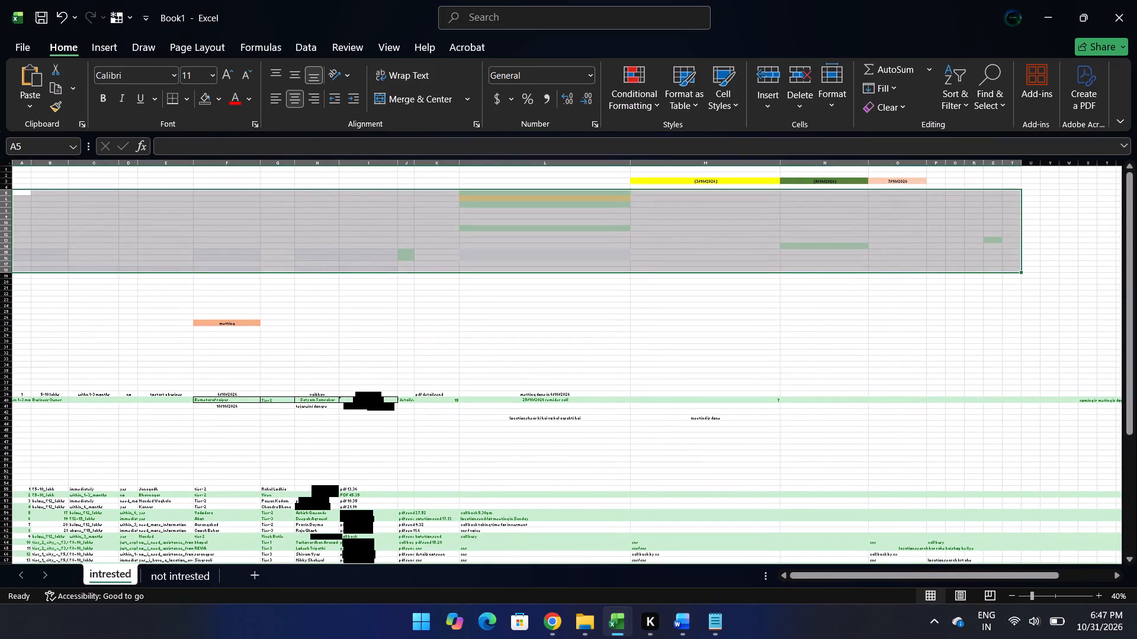
left_click_drag(18, 167, 619, 280)
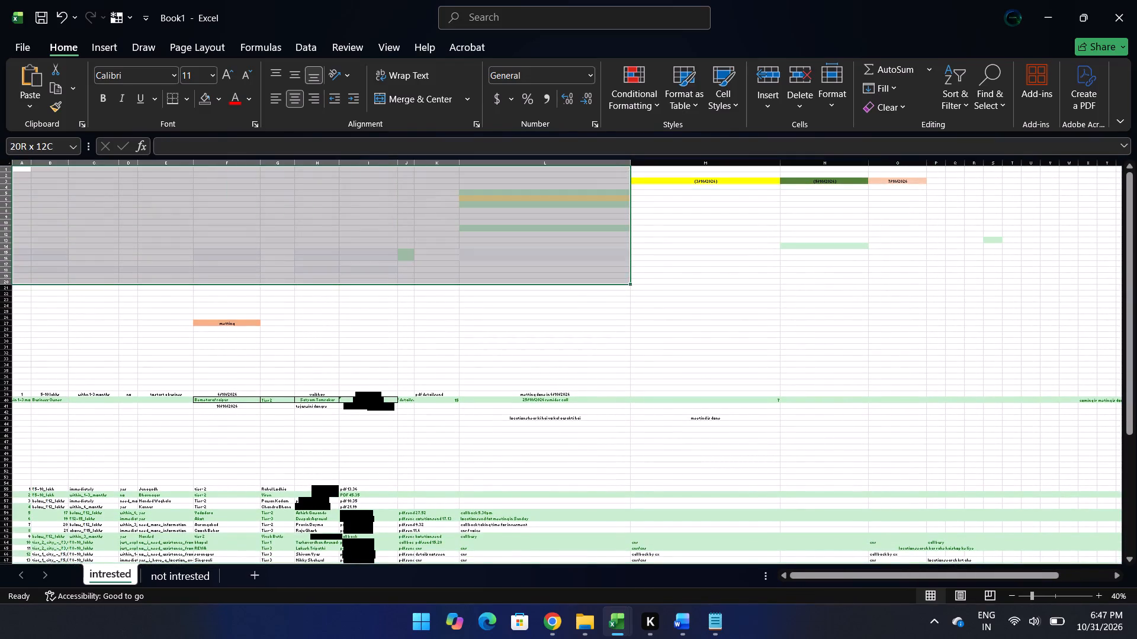
left_click_drag(619, 280, 1032, 286)
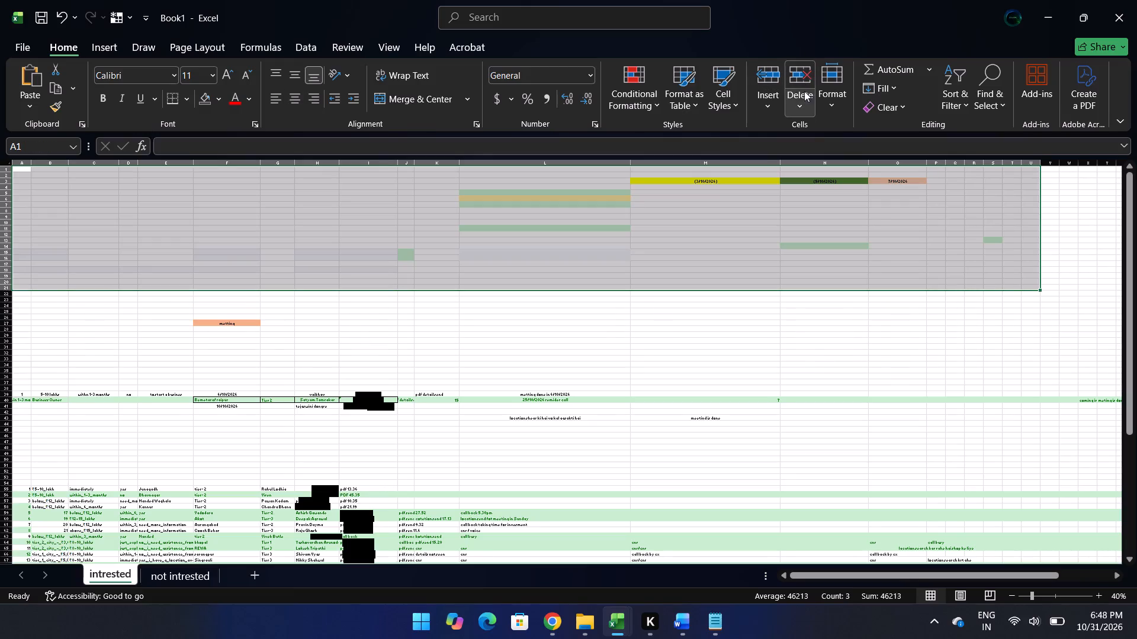
left_click(802, 101)
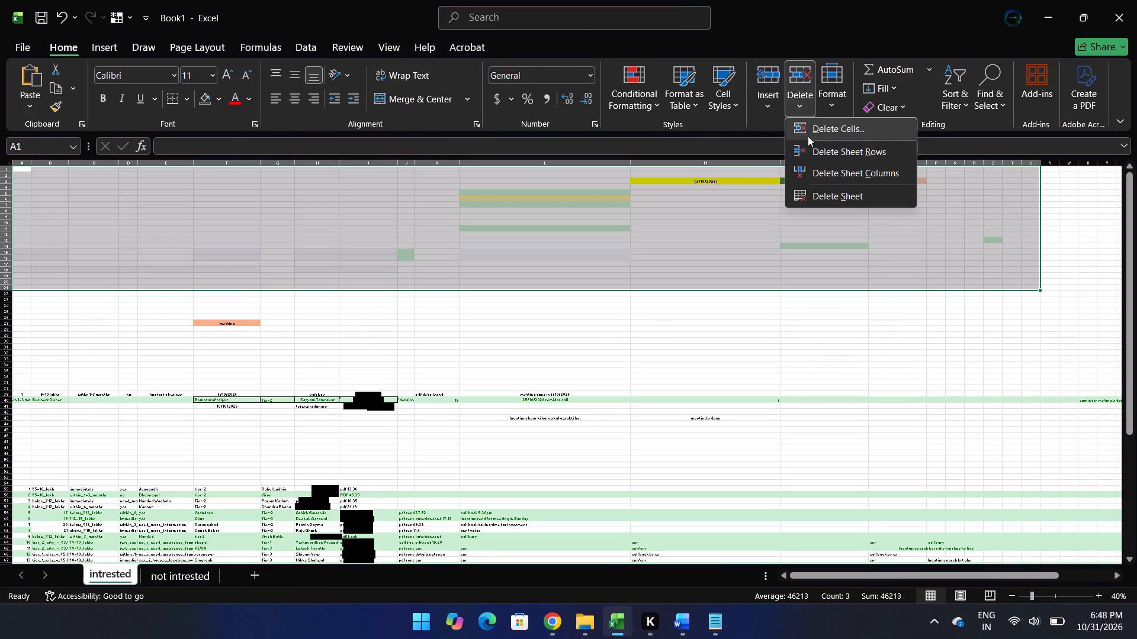
left_click(813, 150)
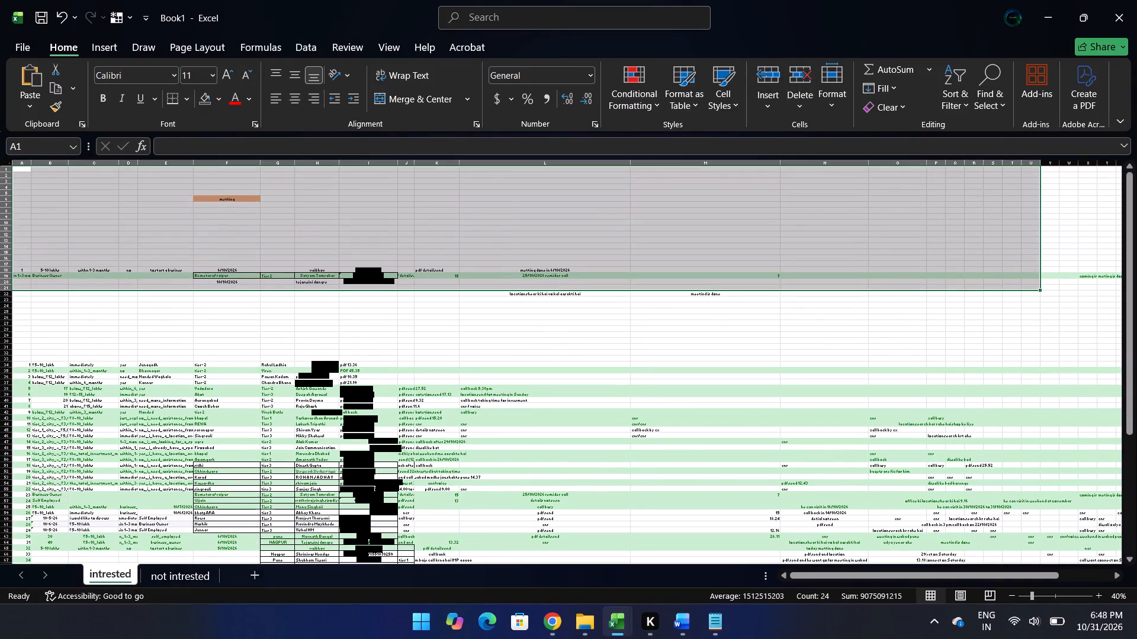
left_click(313, 251)
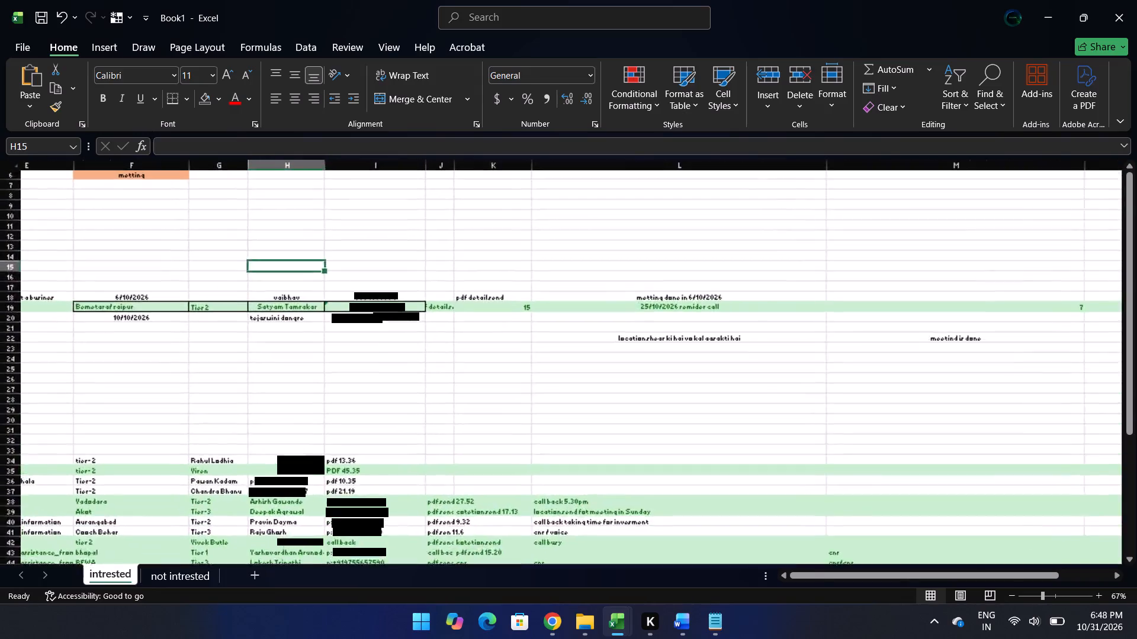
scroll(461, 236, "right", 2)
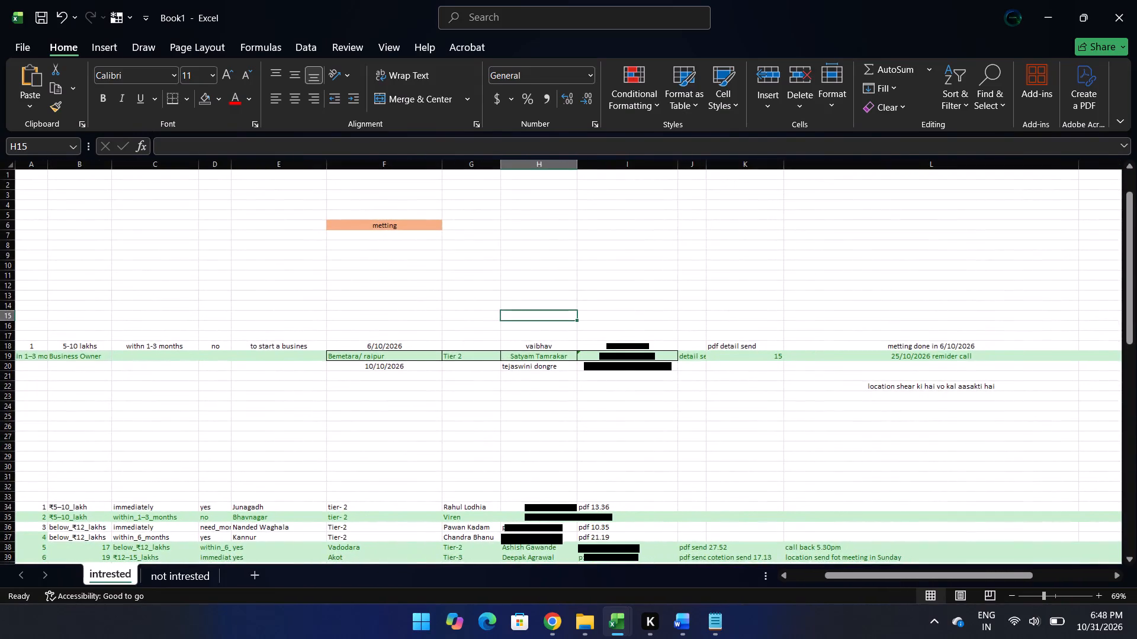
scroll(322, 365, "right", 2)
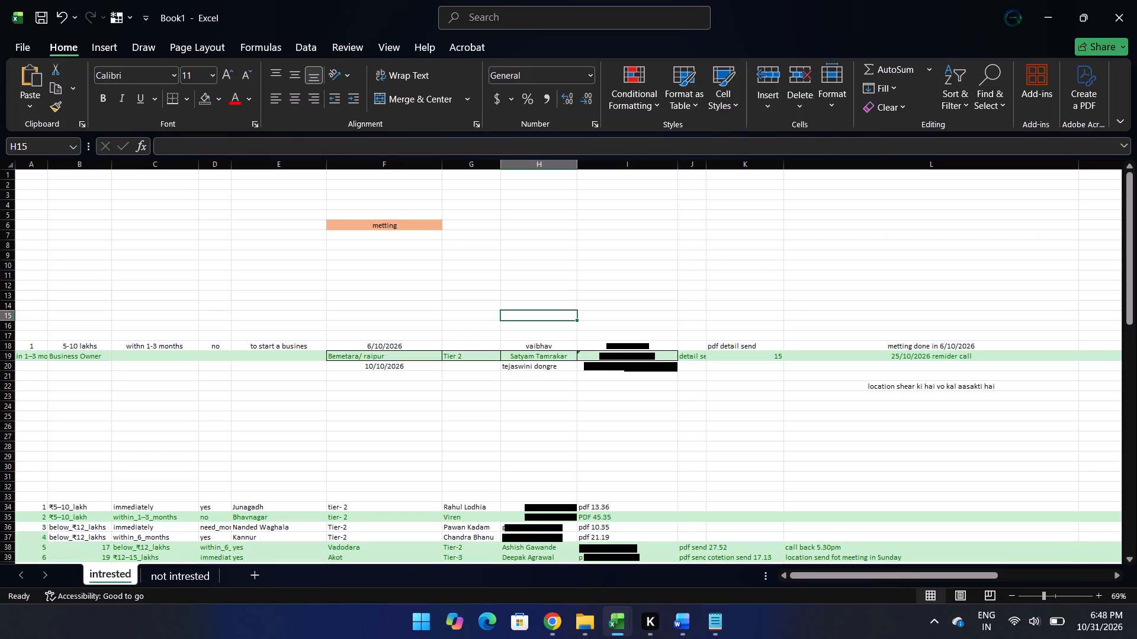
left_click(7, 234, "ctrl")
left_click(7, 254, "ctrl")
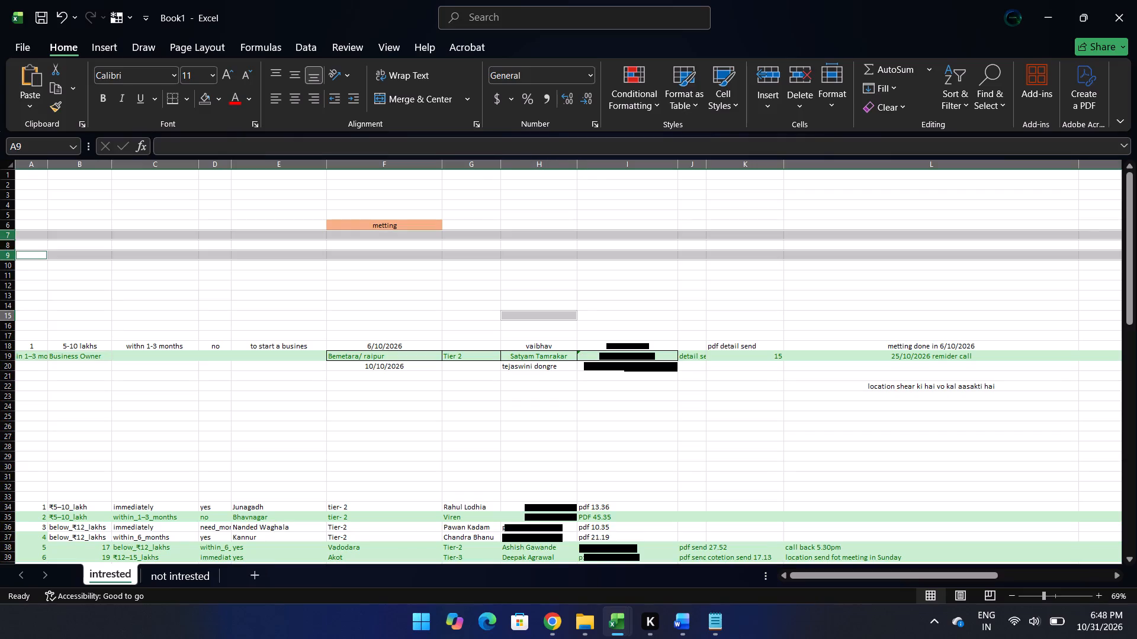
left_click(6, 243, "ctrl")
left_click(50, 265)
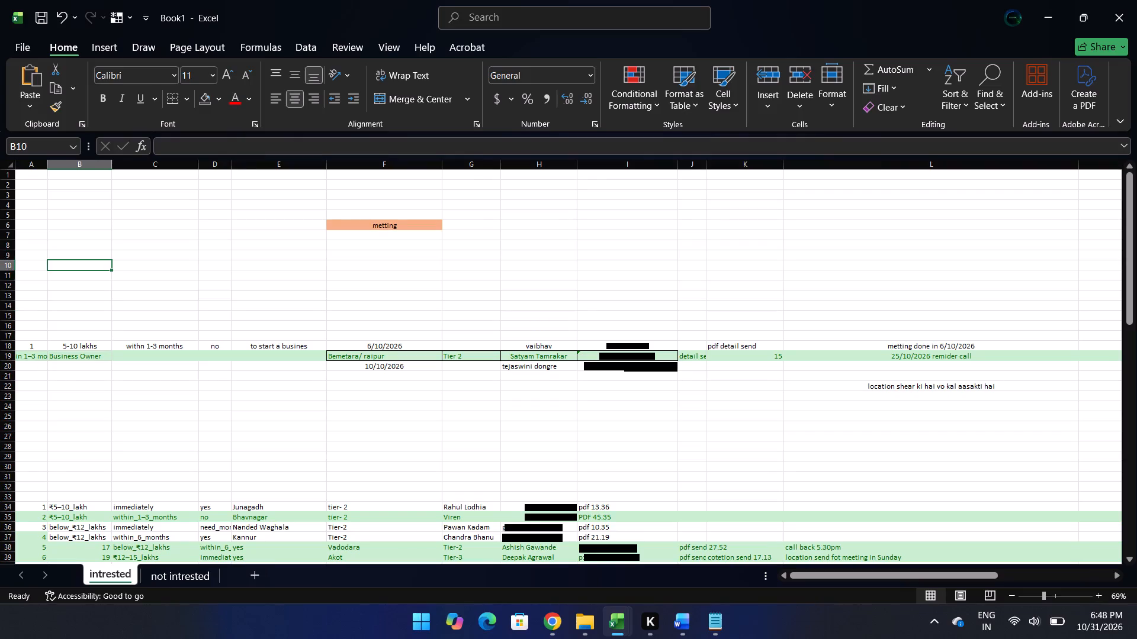
Delete the empty rows 7 to 16 between the "metting" heading and the first meeting record on the intrested sheet.
left_click(10, 236)
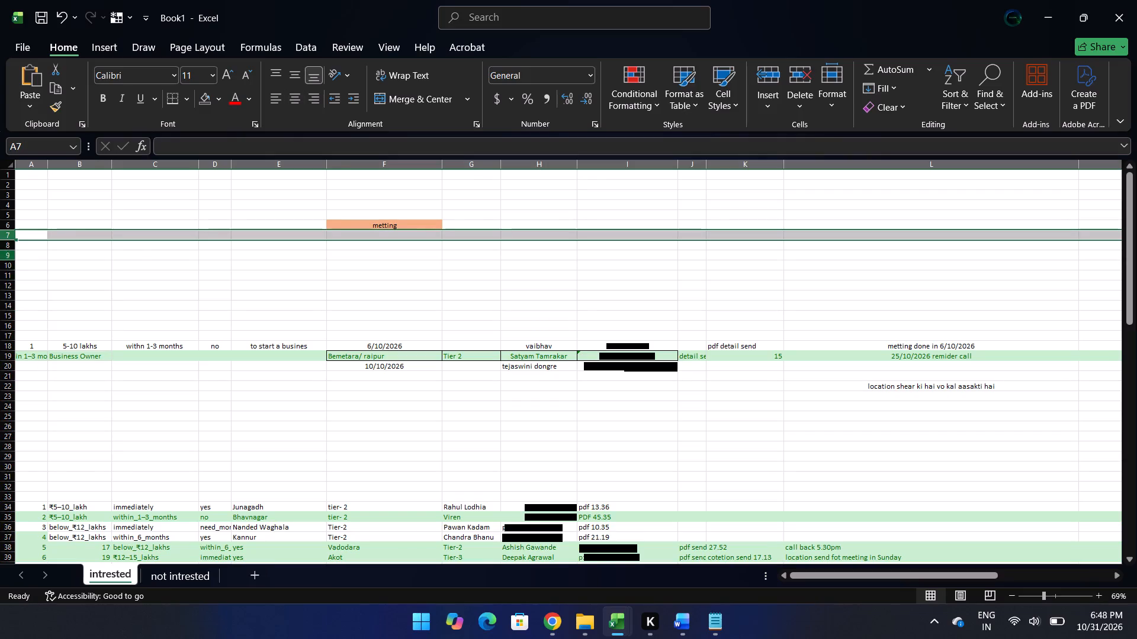
left_click(7, 246, "ctrl")
left_click(7, 256, "ctrl")
left_click(7, 266, "ctrl")
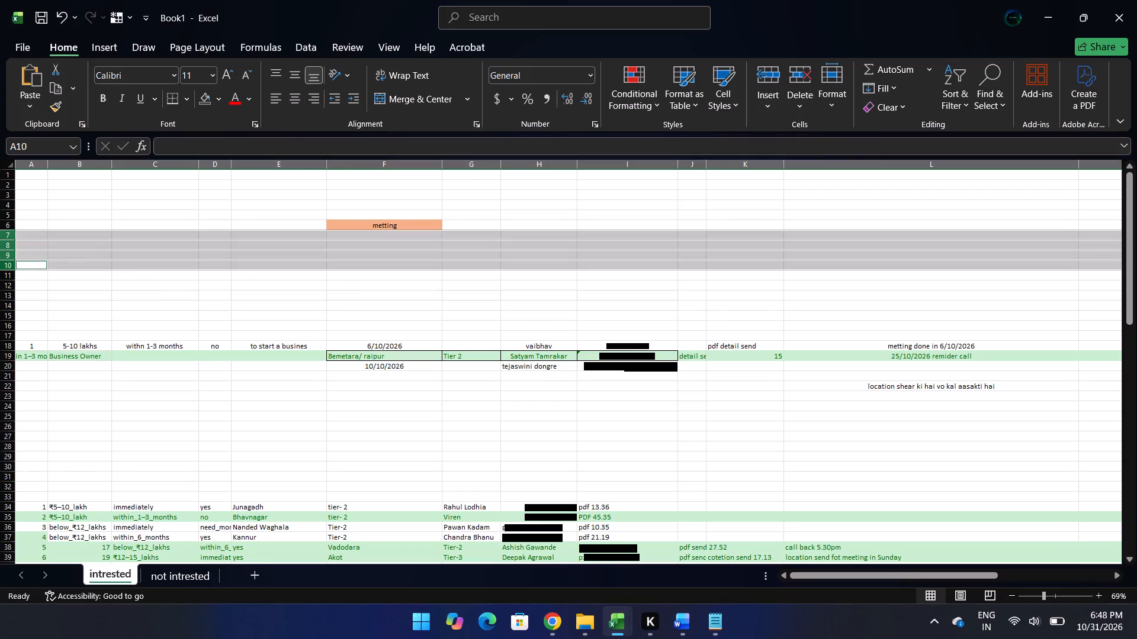
left_click(7, 277, "ctrl")
left_click(7, 288, "ctrl")
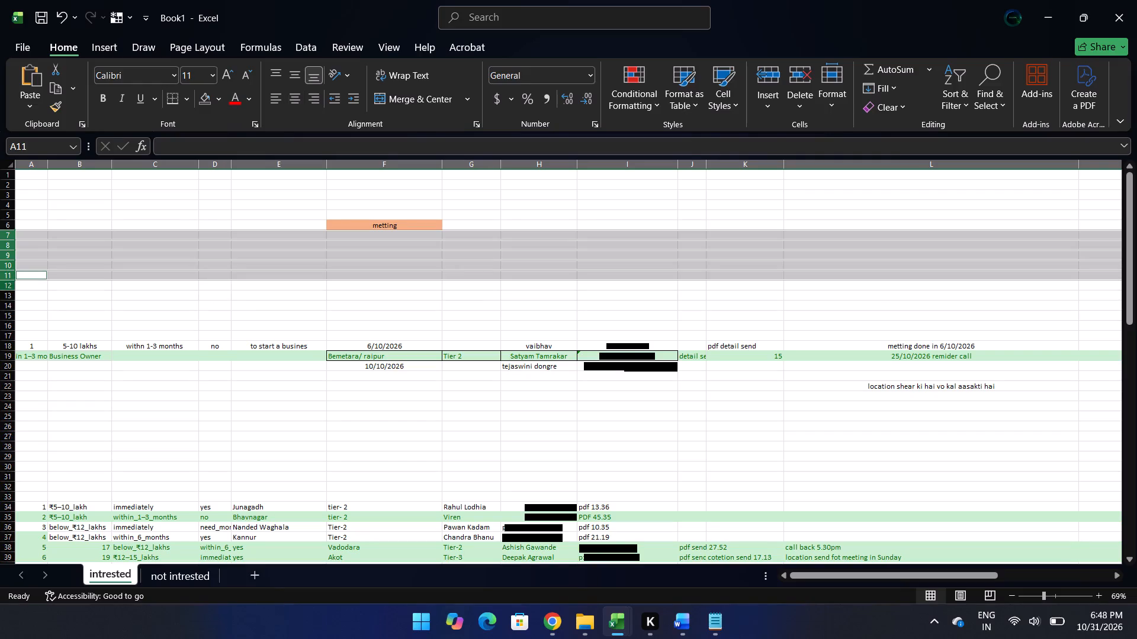
left_click(1, 286, "ctrl")
left_click(2, 296, "ctrl")
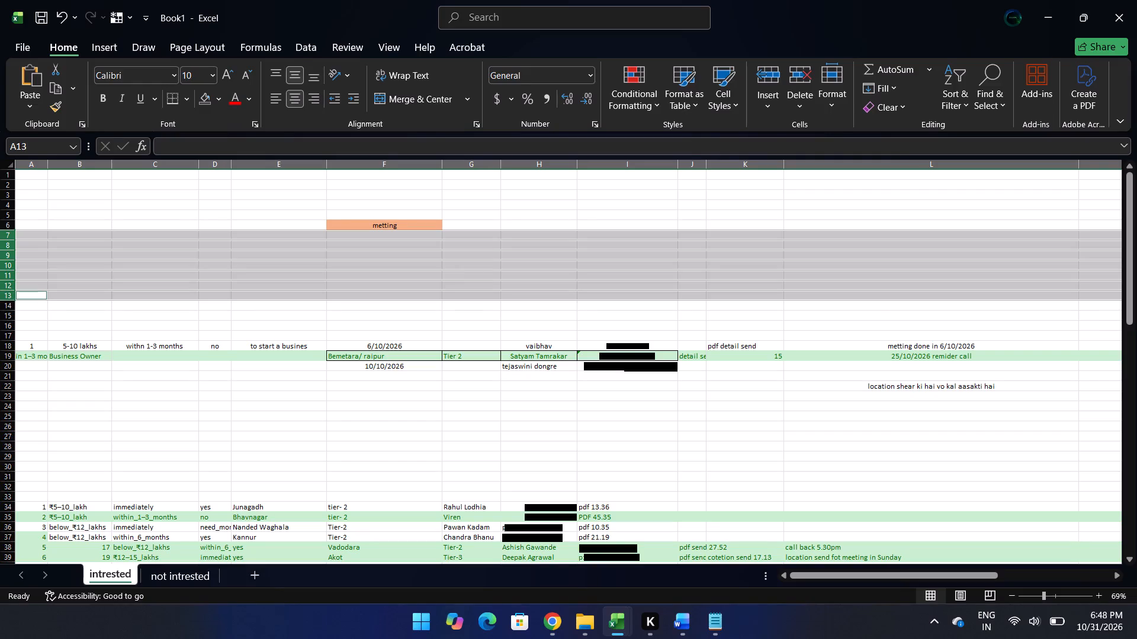
left_click(7, 307, "ctrl")
left_click(8, 315, "ctrl")
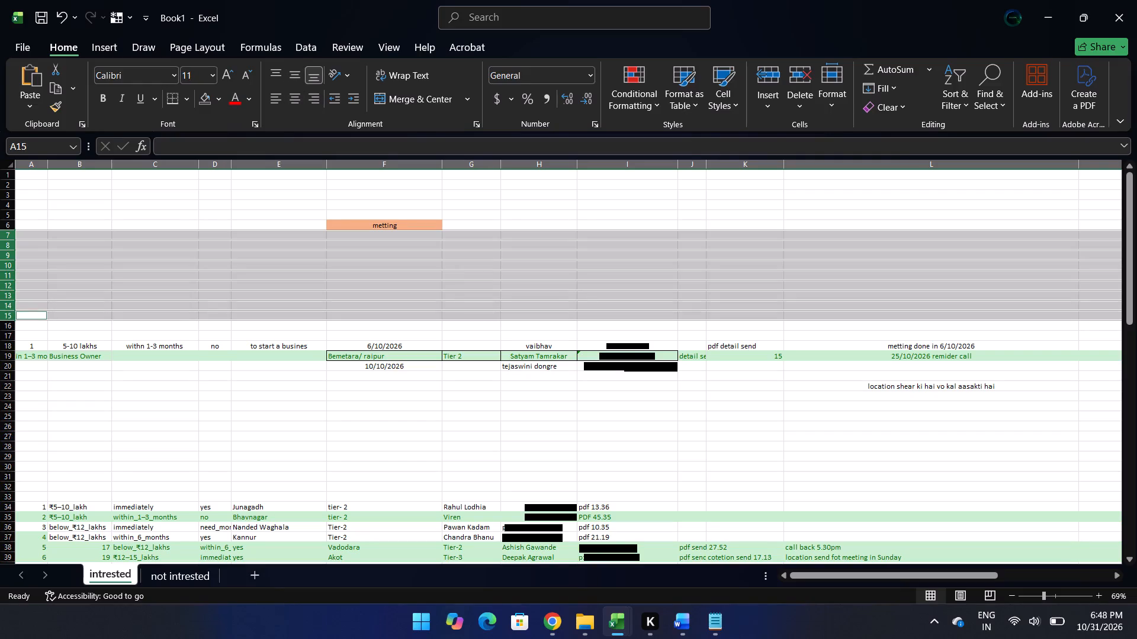
left_click(4, 327, "ctrl")
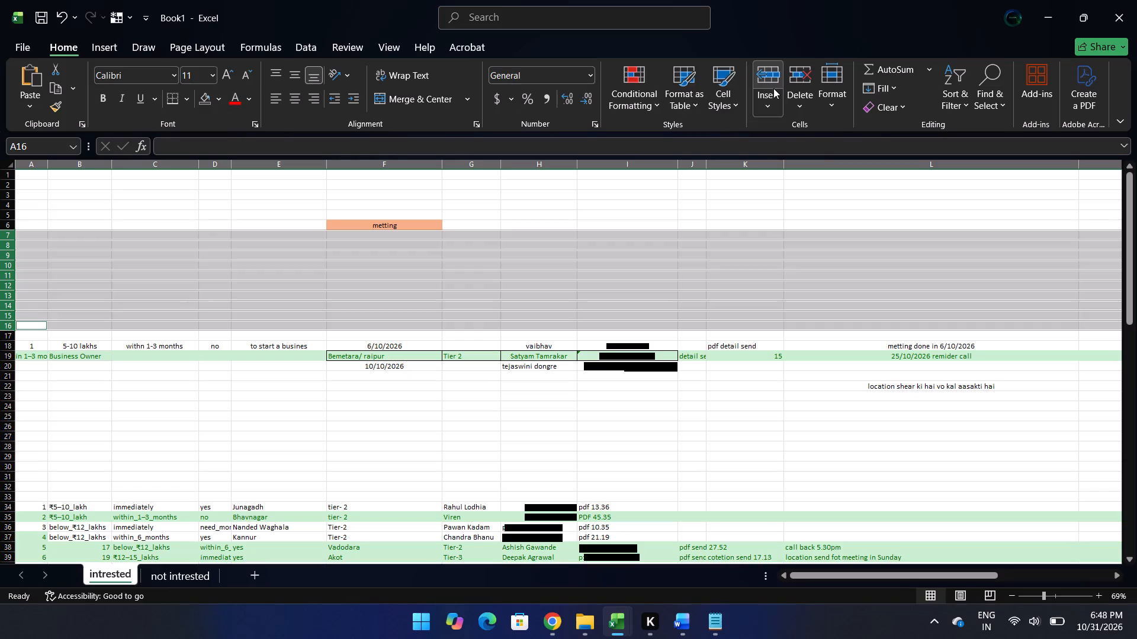
left_click(803, 95)
left_click(832, 149)
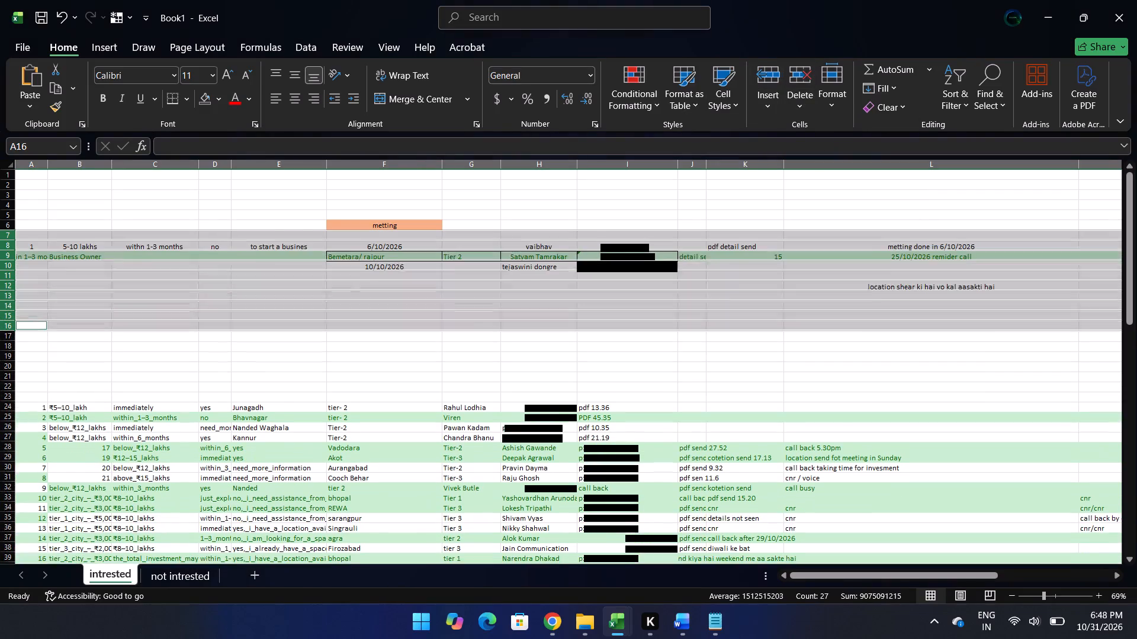
left_click(466, 364)
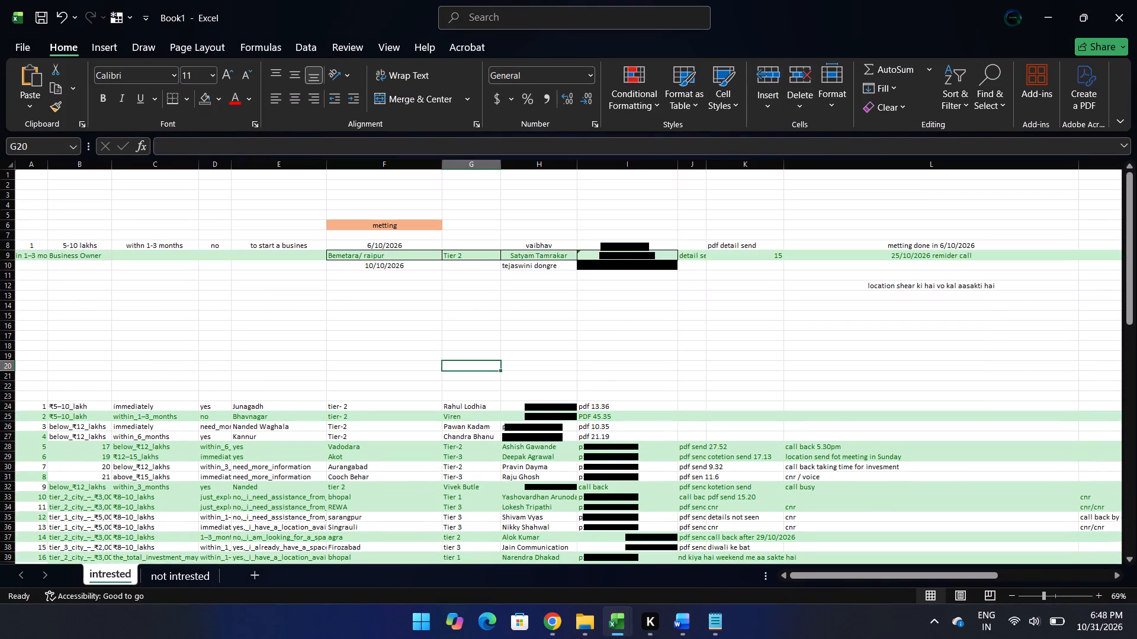
Enter the heading "Intrested" in cell F13, below the meeting records on the intrested sheet.
scroll(94, 298, "up", 1)
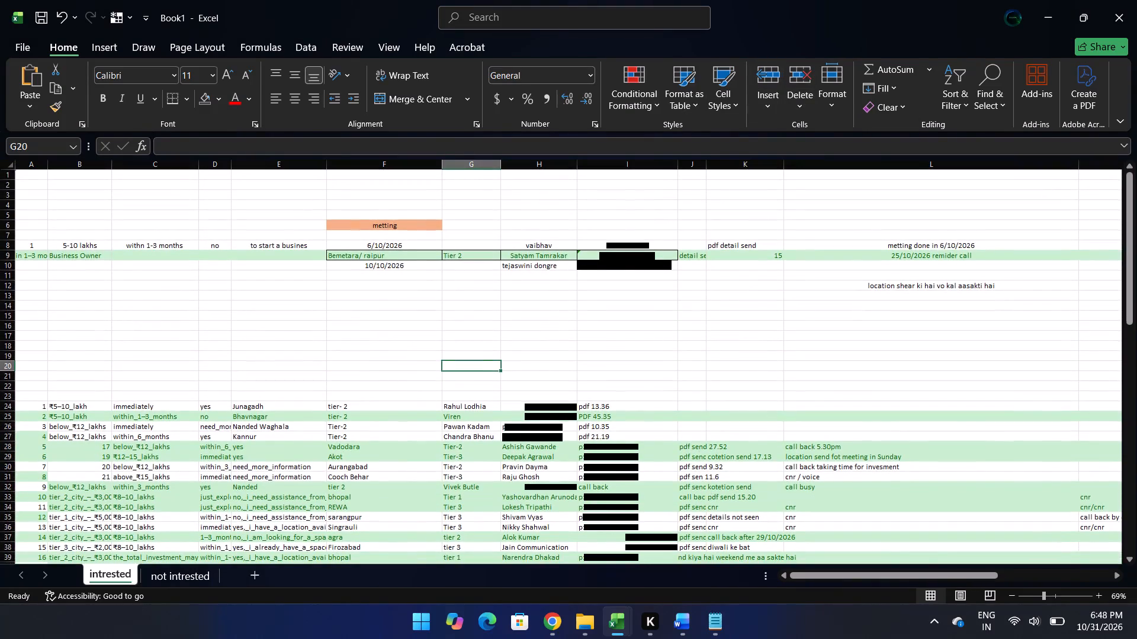
left_click(25, 282)
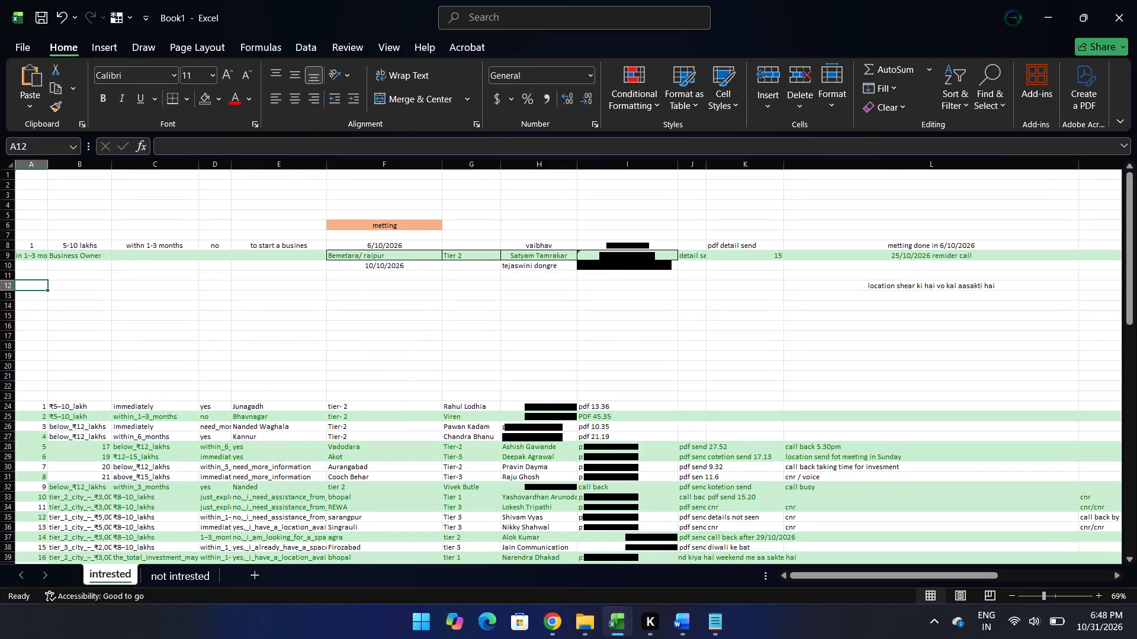
left_click(361, 314)
left_click(362, 299)
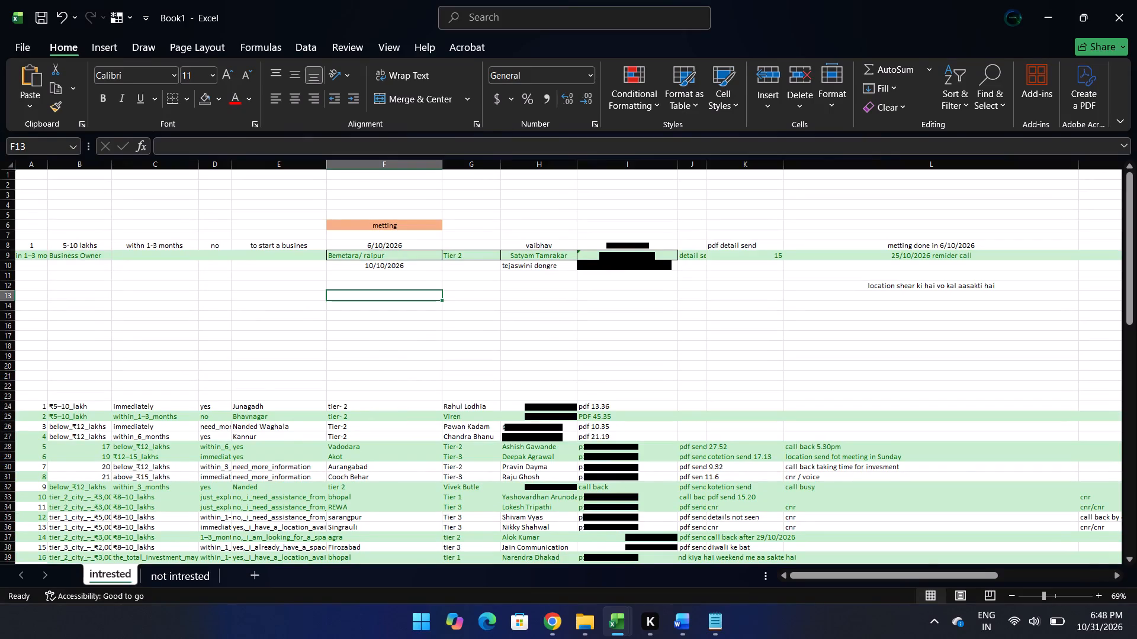
left_click(362, 307)
left_click(358, 297)
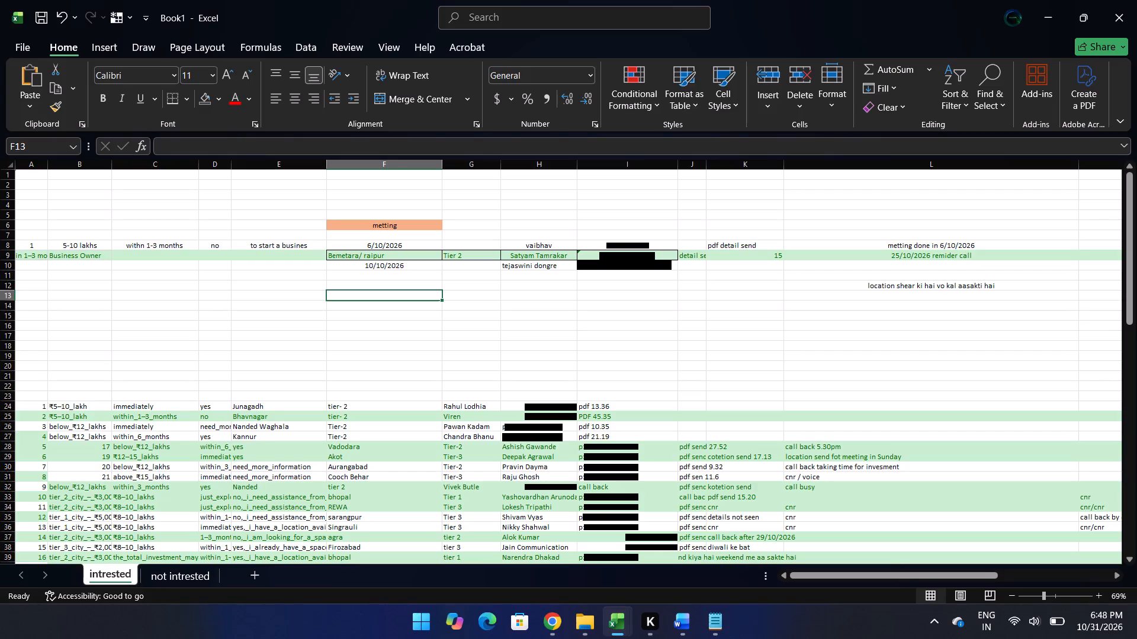
key("shift+i")
key("n")
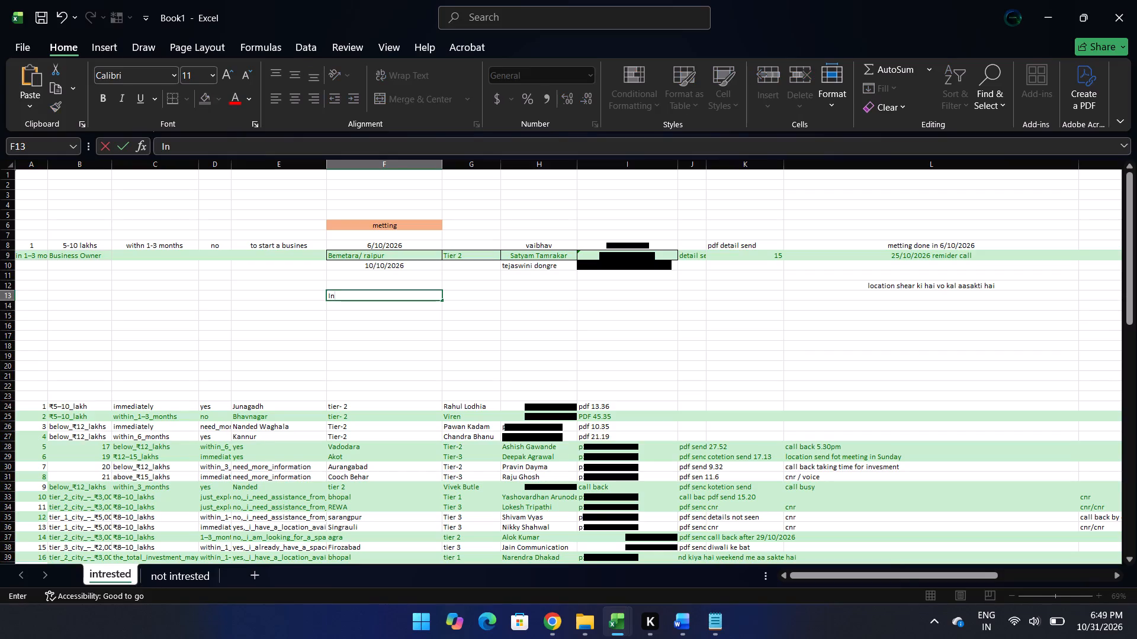
type("tres")
type("ted")
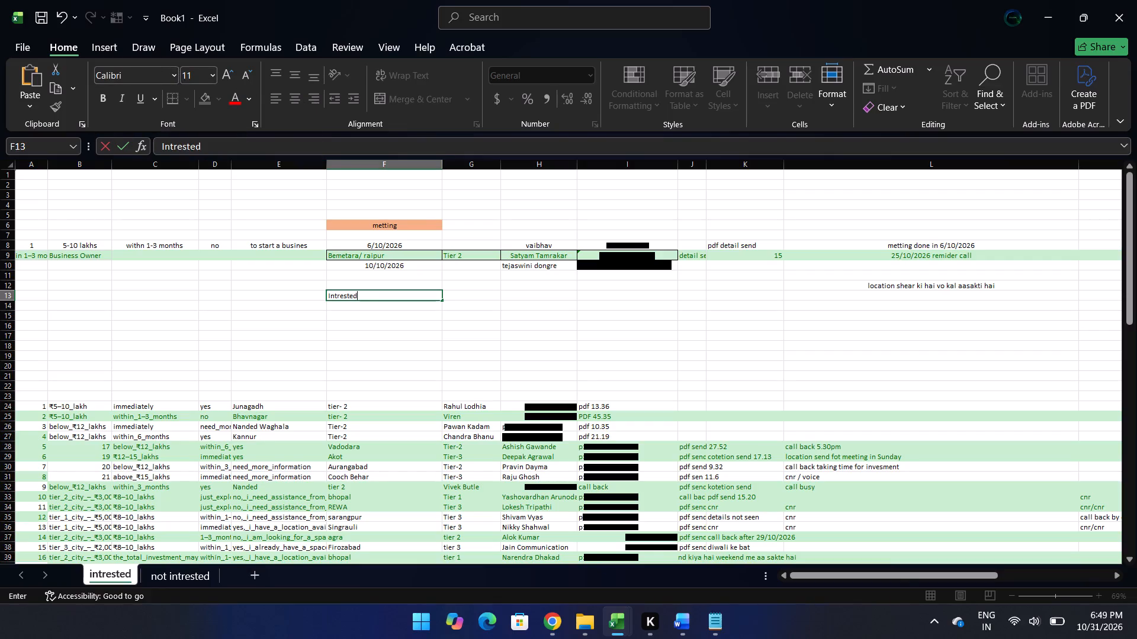
left_click(515, 314)
Centre the "Intrested" heading in its cell and fill the cell with standard yellow.
left_click(399, 294)
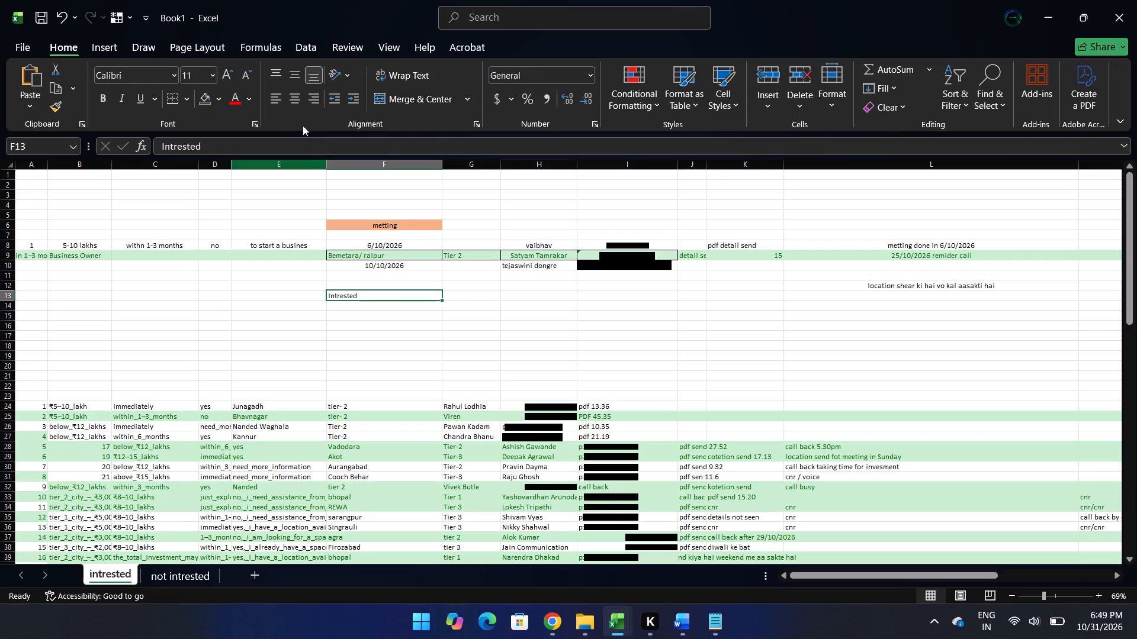
left_click(293, 99)
left_click(221, 98)
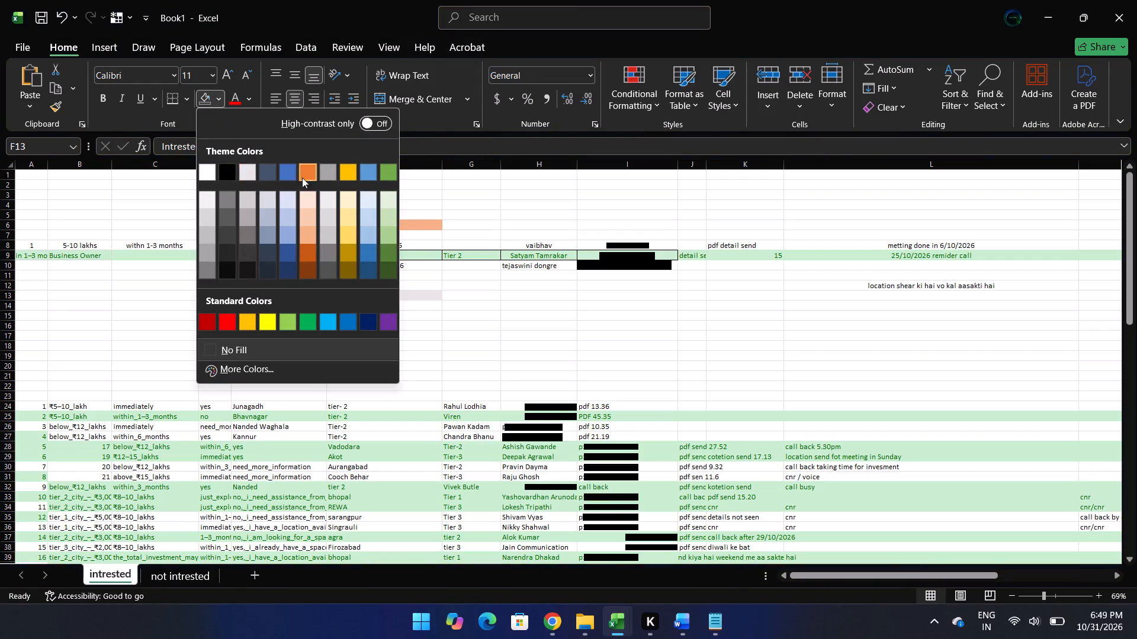
left_click(269, 321)
left_click(442, 320)
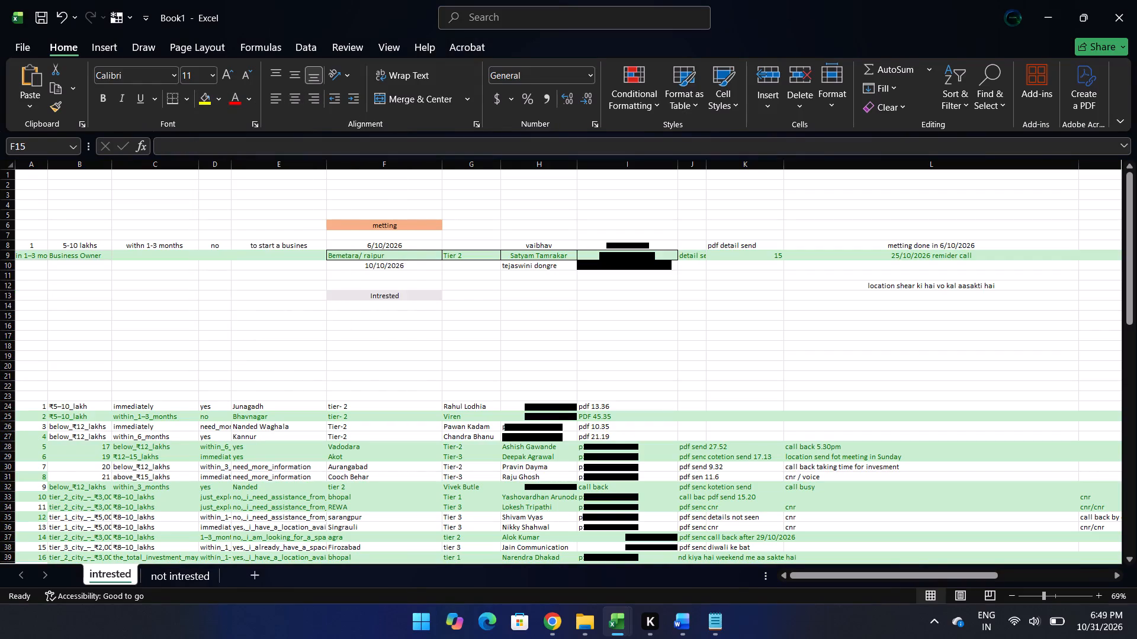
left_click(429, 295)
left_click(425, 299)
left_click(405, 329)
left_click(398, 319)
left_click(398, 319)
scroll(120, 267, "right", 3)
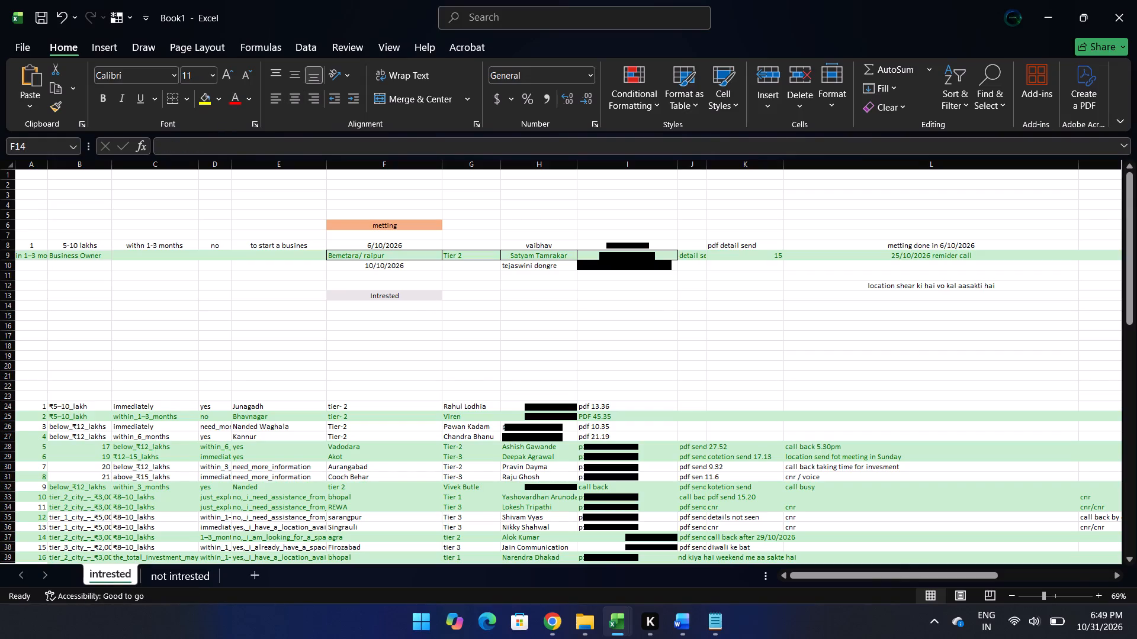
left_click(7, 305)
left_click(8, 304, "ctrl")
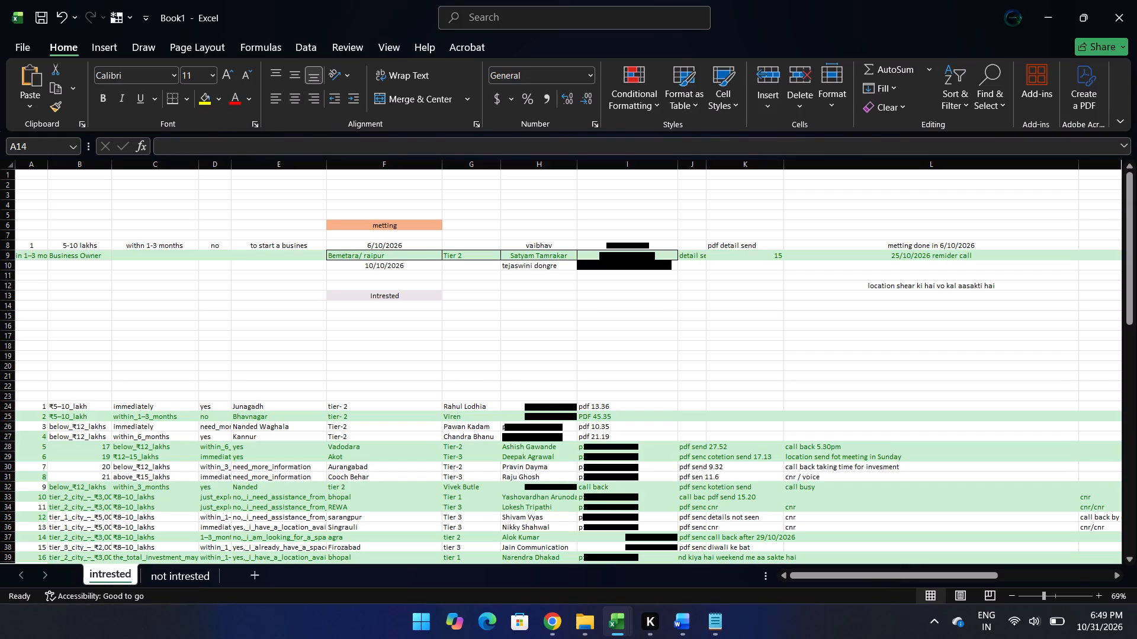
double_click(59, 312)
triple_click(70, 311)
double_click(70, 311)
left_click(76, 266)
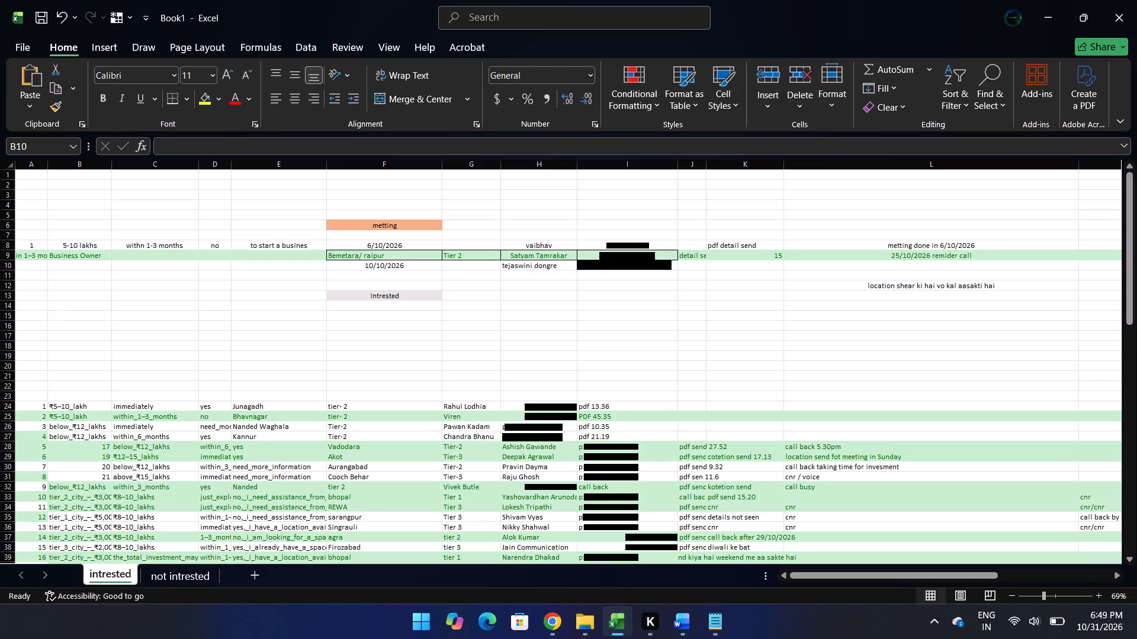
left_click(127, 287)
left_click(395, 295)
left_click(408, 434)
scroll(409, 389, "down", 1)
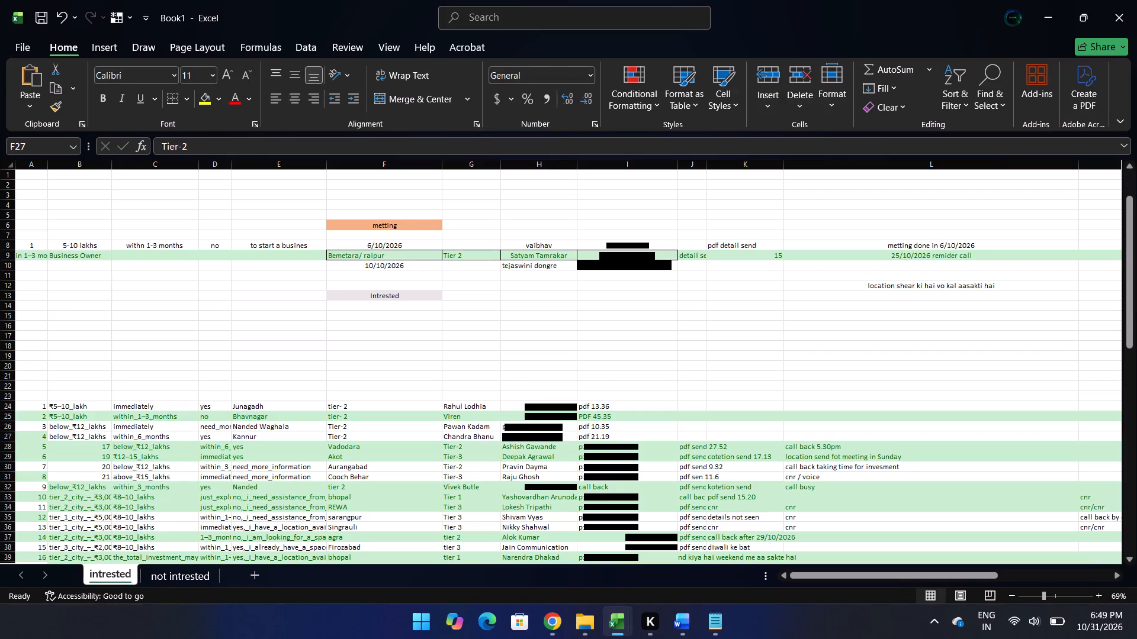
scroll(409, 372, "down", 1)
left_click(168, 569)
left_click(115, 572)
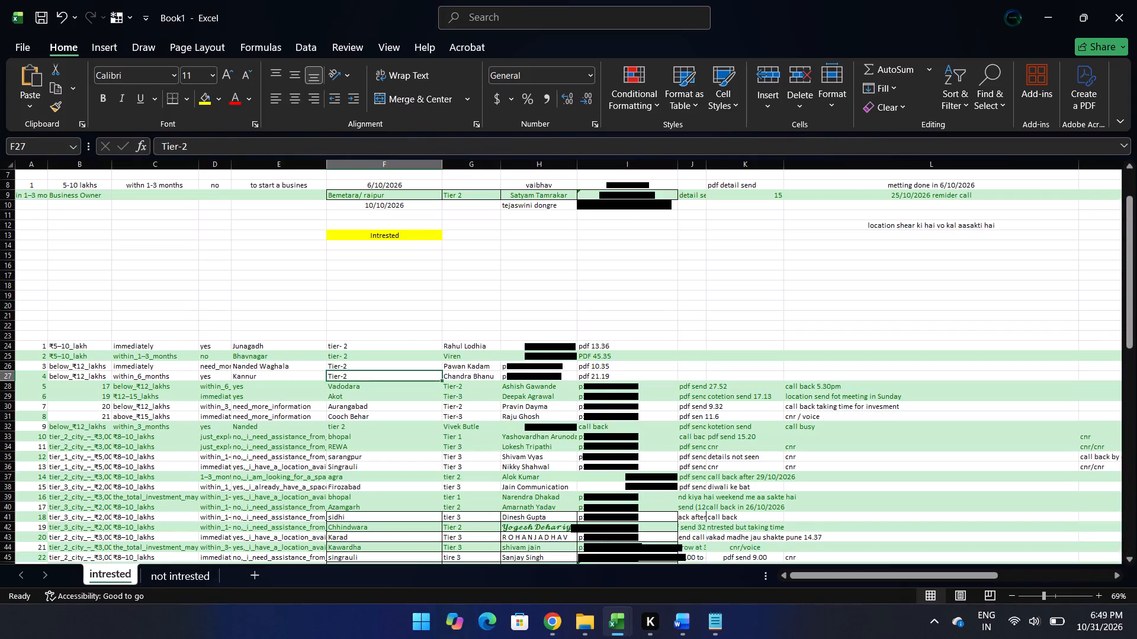
Delete the empty sheet rows 15 to 21 between the "Intrested" heading and the first lead record.
left_click(127, 317)
left_click(12, 262)
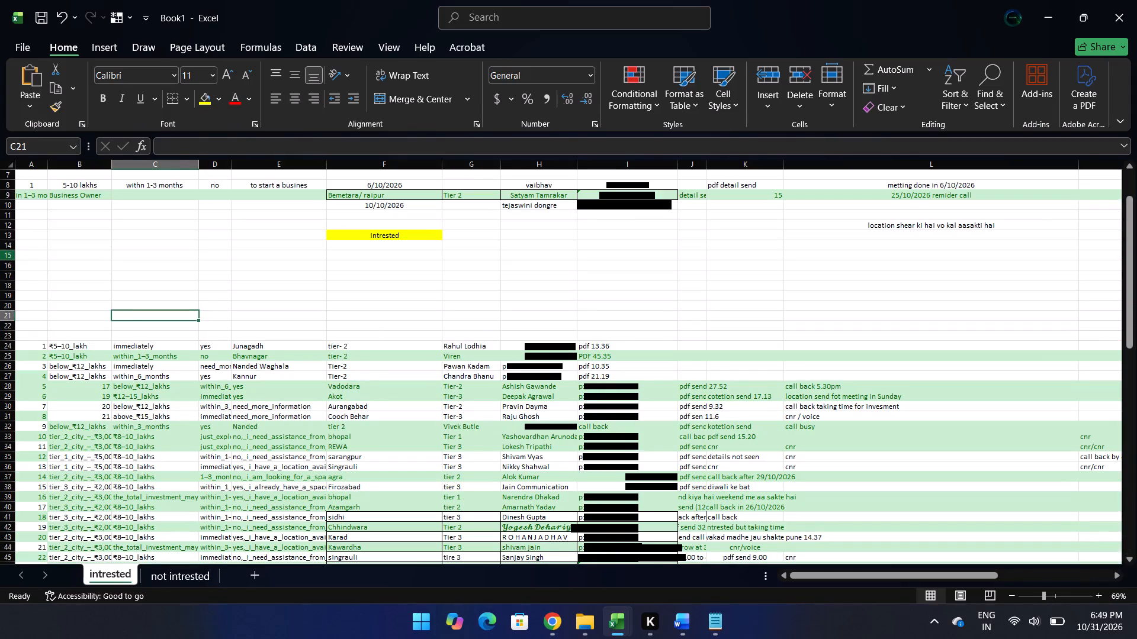
left_click(7, 253)
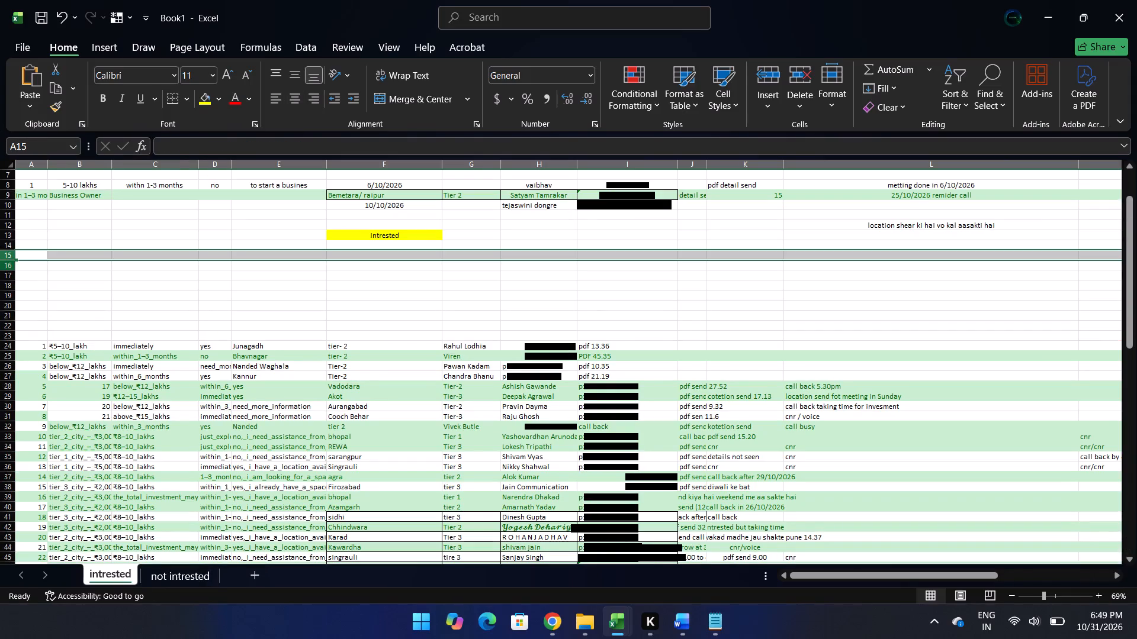
left_click(7, 266)
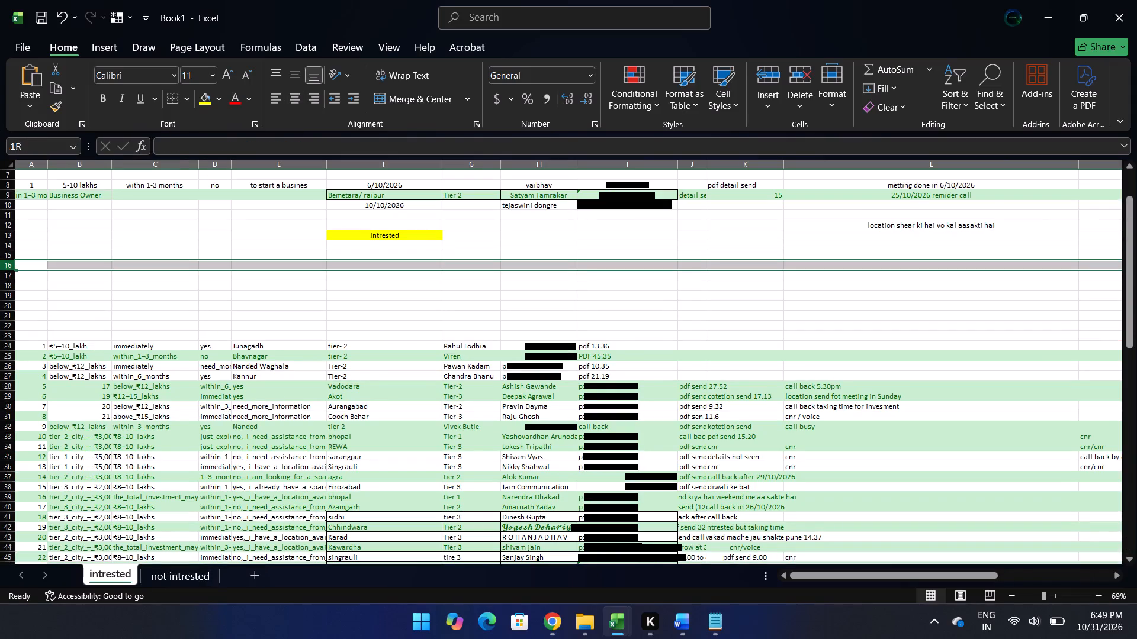
left_click(8, 256, "ctrl")
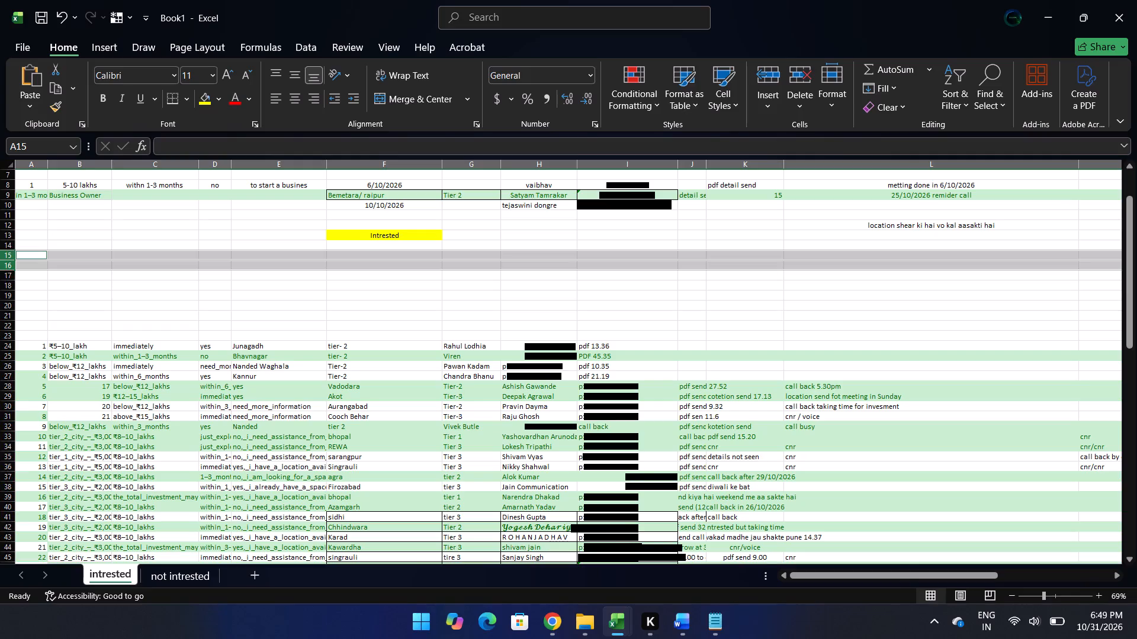
left_click(7, 276, "ctrl")
left_click(3, 285, "ctrl")
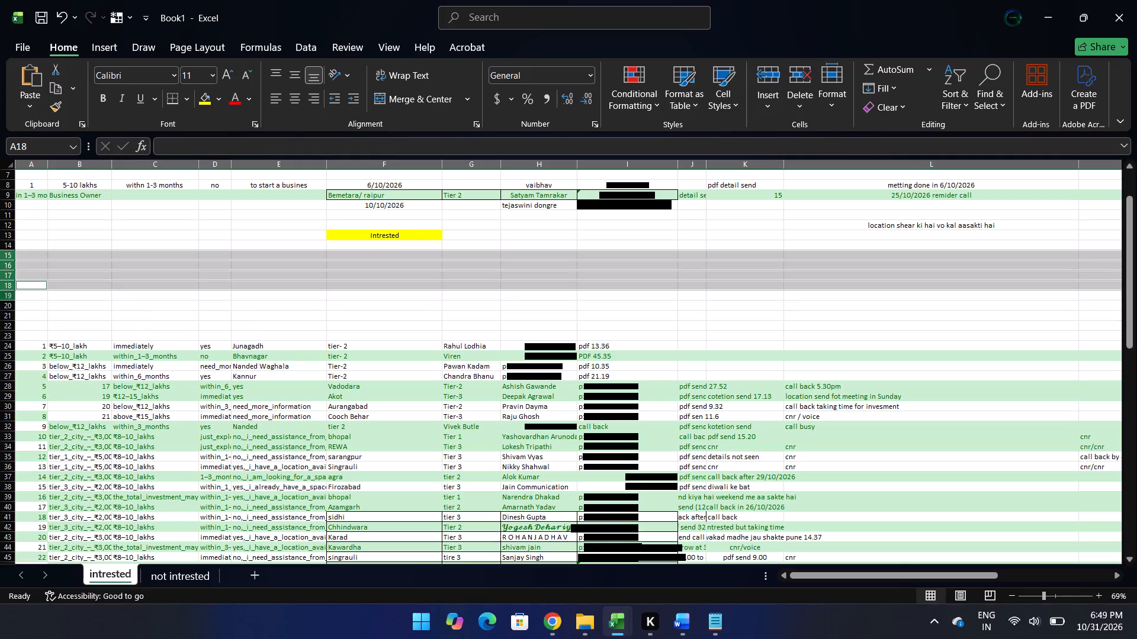
left_click(3, 294, "ctrl")
left_click(5, 306, "ctrl")
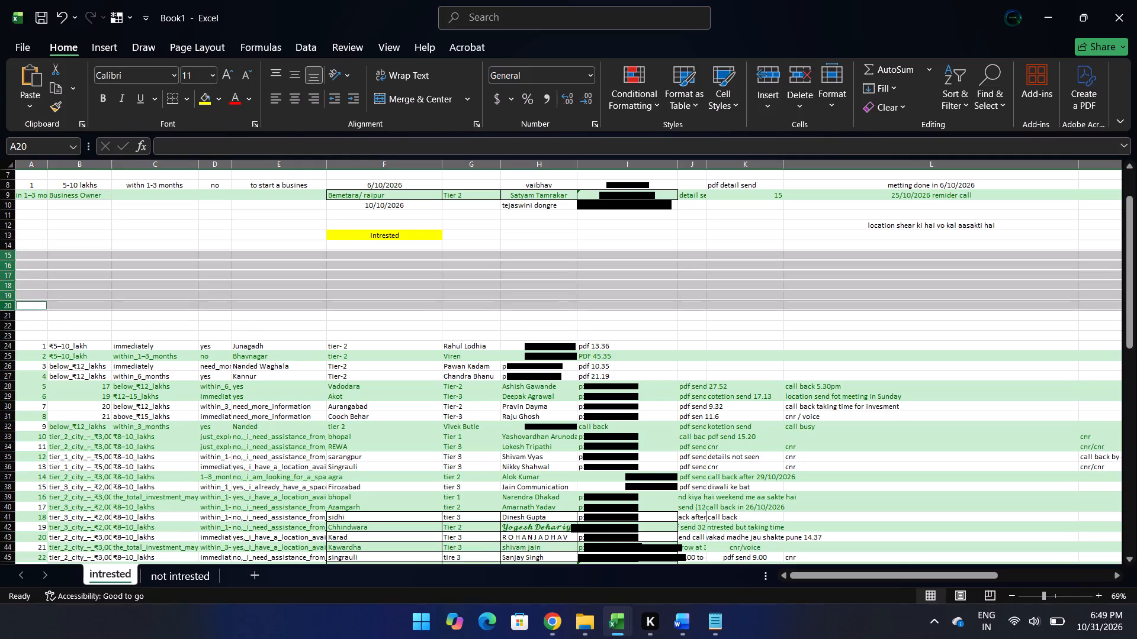
left_click(2, 315, "ctrl")
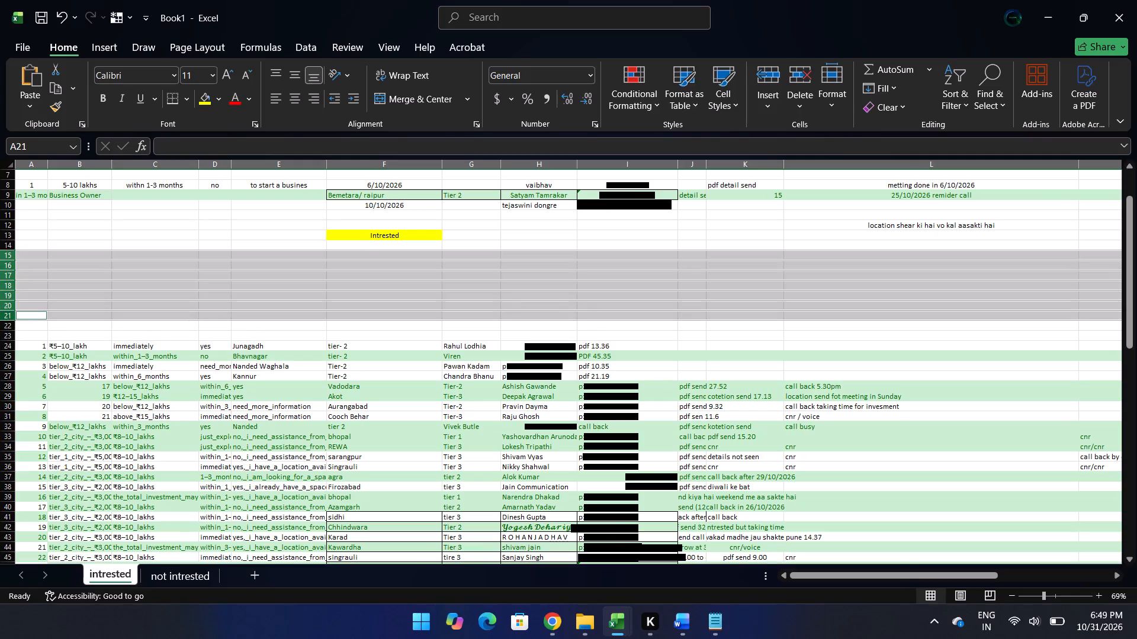
left_click(792, 102)
left_click(802, 147)
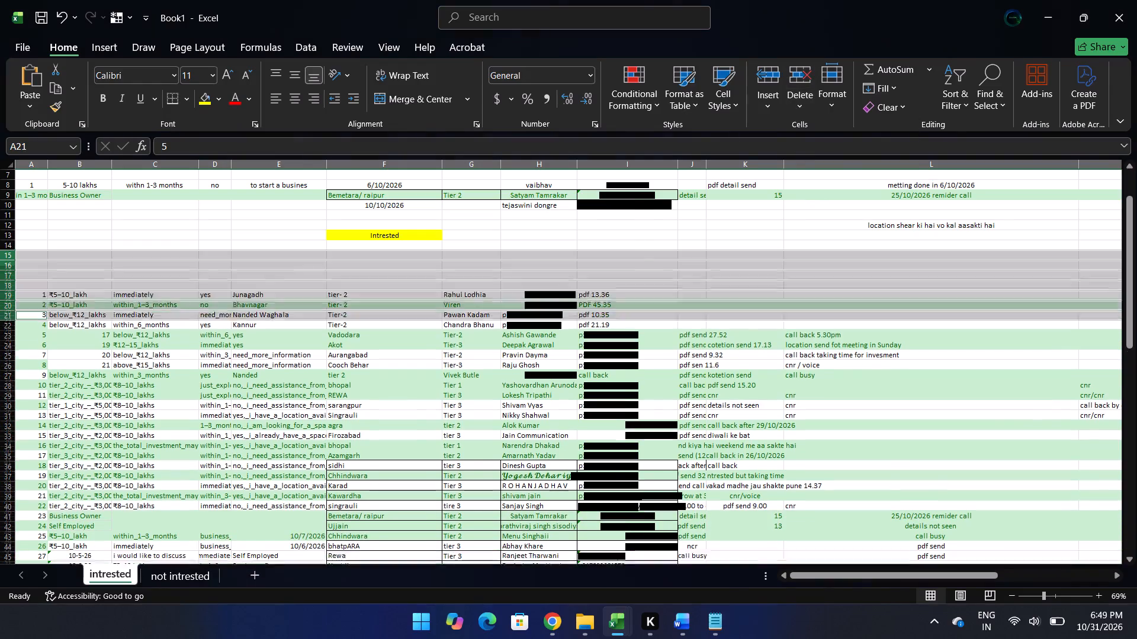
left_click(647, 241)
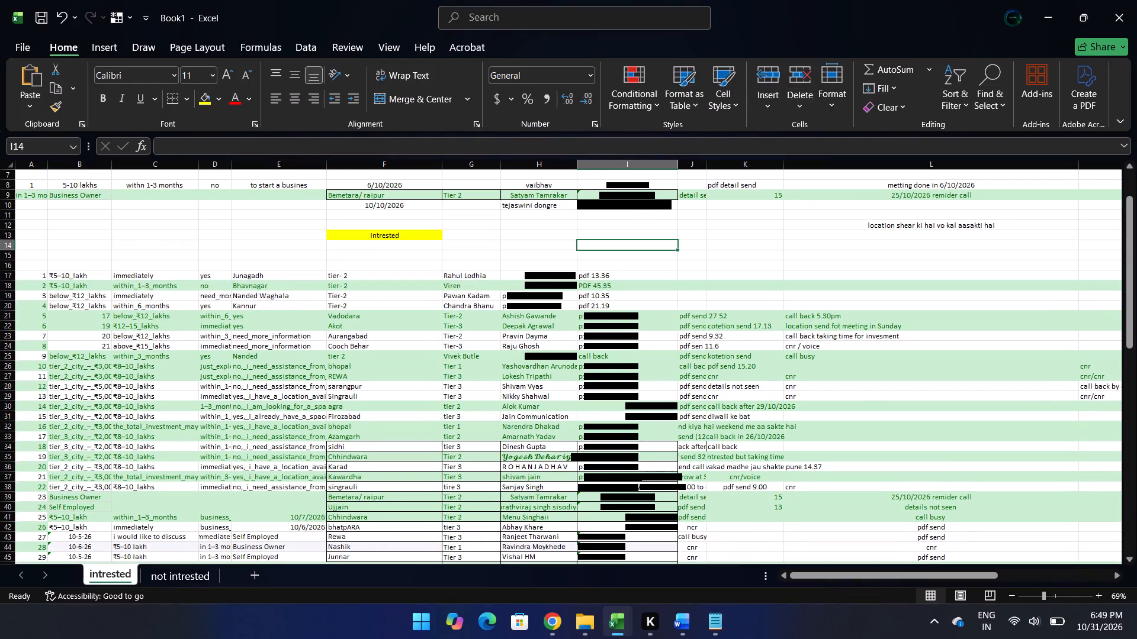
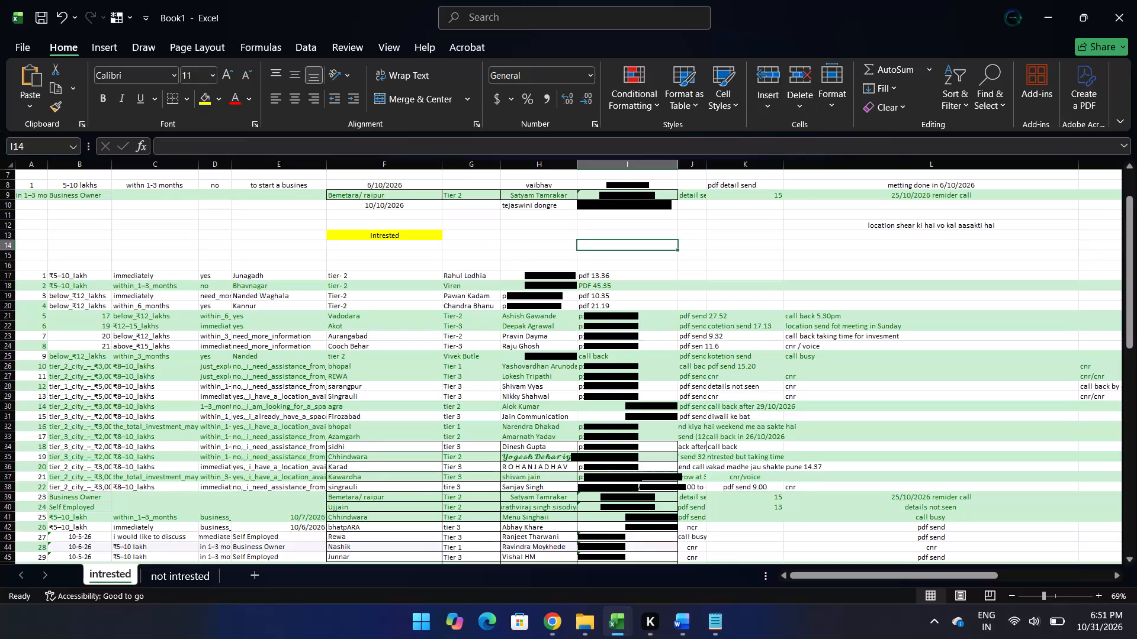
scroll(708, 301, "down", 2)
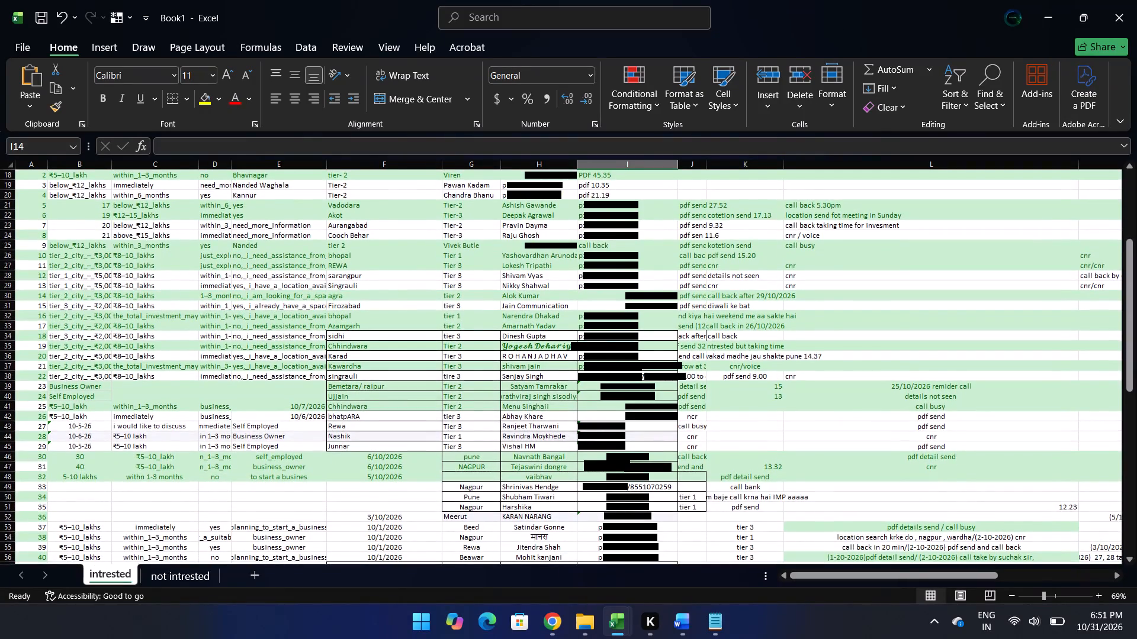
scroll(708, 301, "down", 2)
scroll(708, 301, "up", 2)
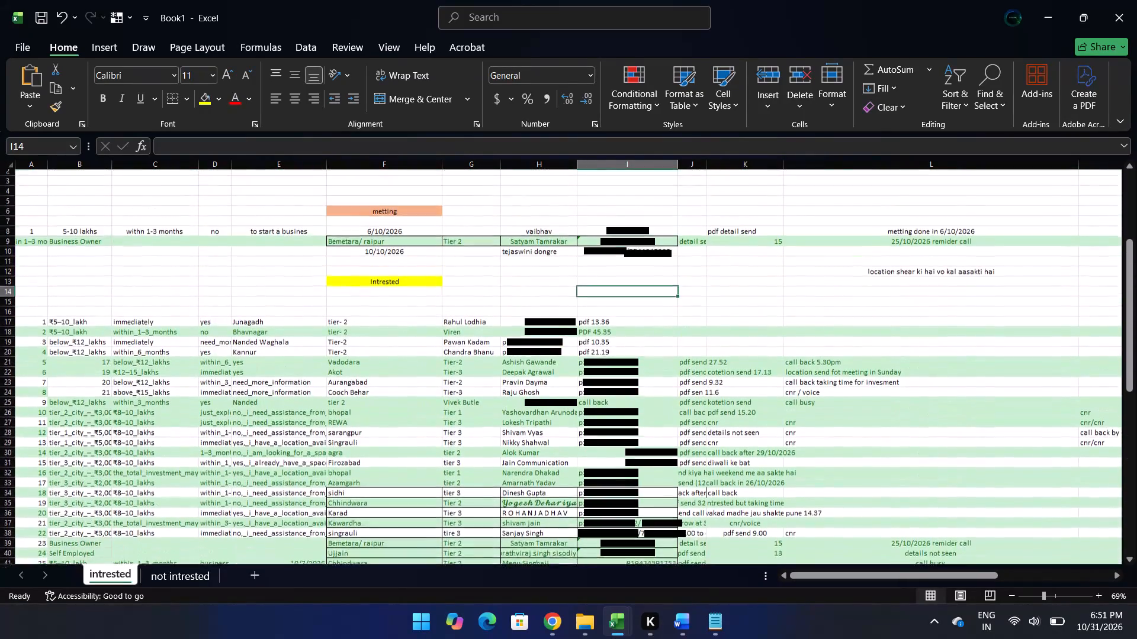
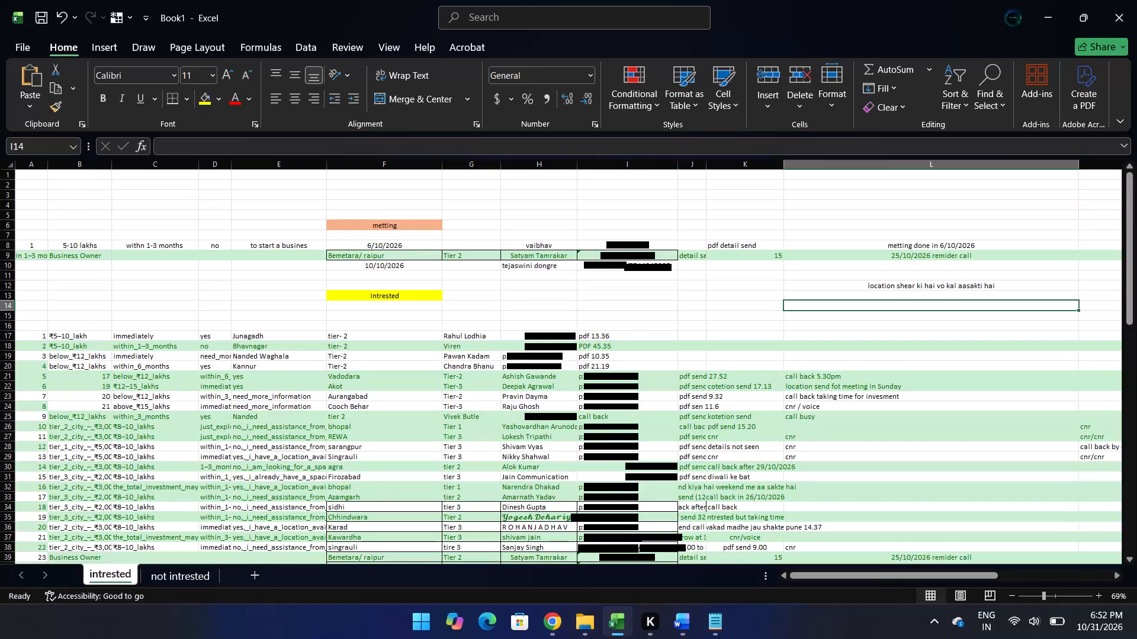
Save Book1 and close it.
scroll(791, 302, "down", 1)
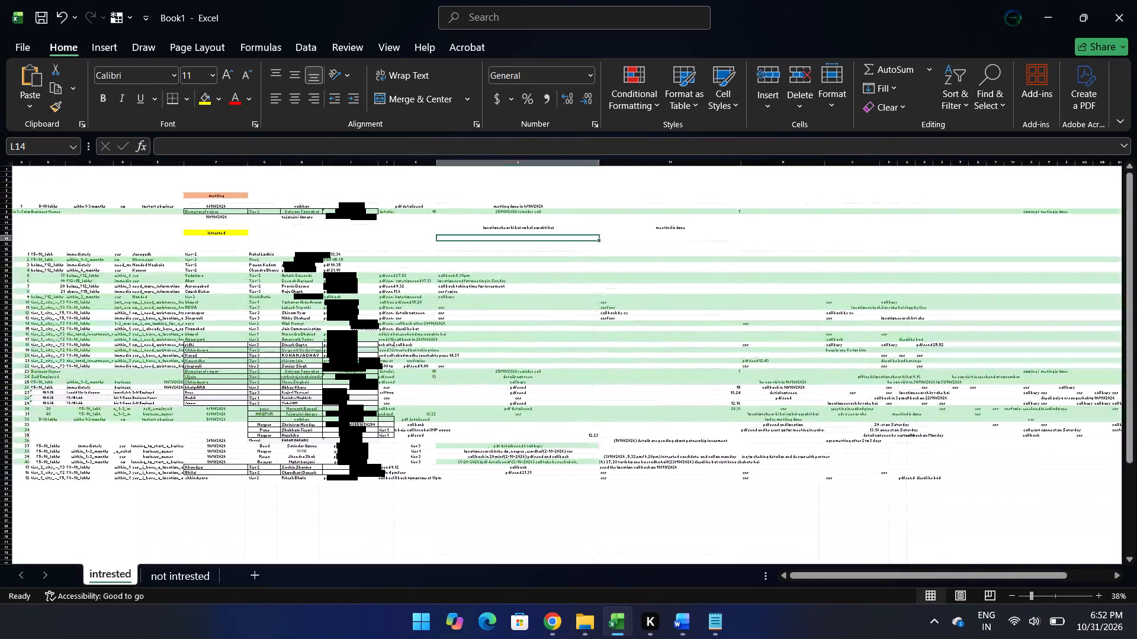
key("ctrl+s")
key("ctrl+s")
key("ctrl+s")
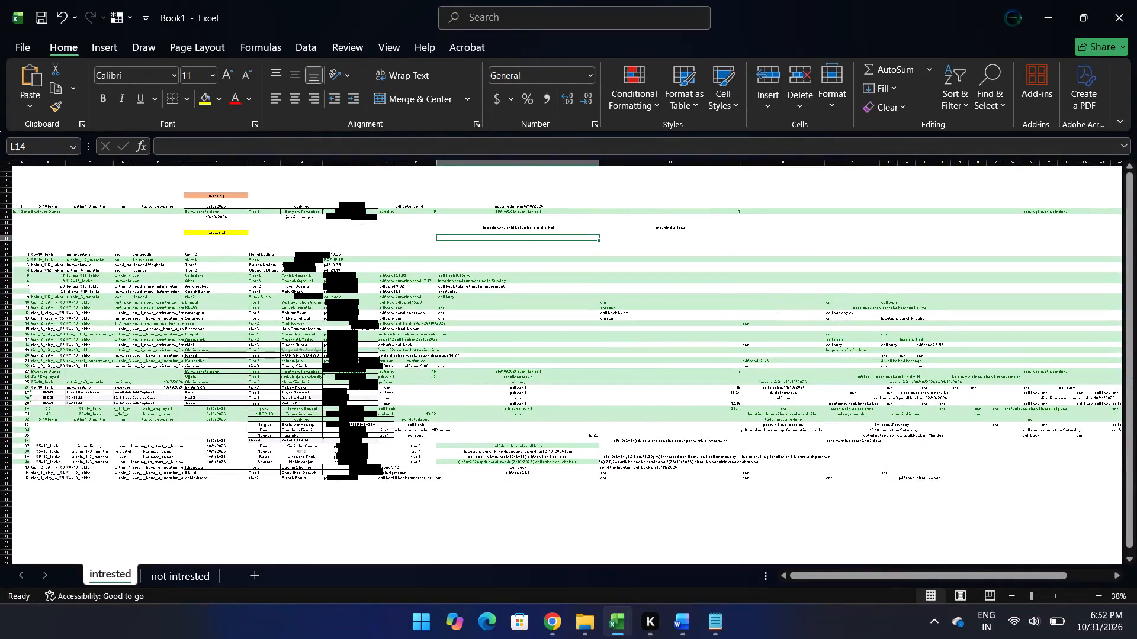
key("ctrl+s")
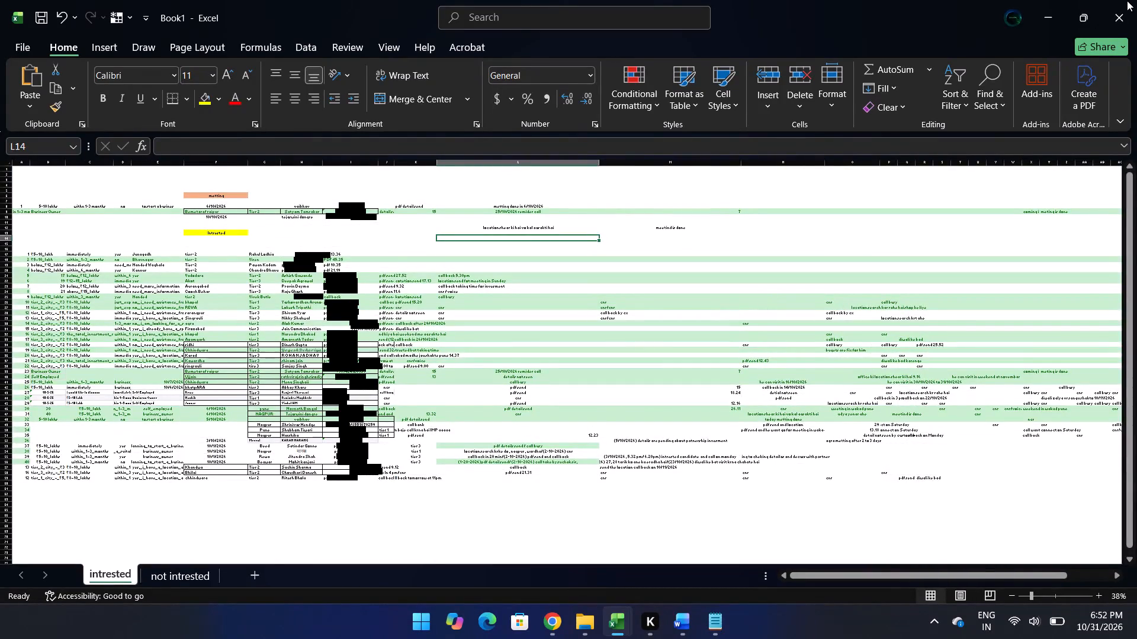
left_click(1127, 1)
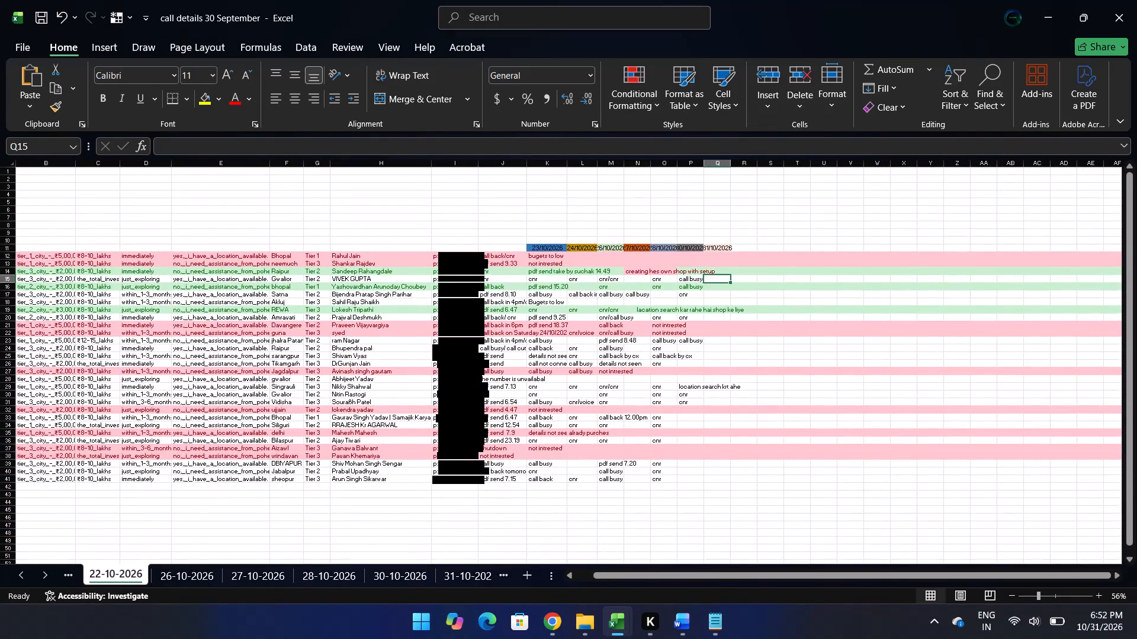
Look over the Notepad call summary and examine the recorded call outcomes on the 22-10-2026 to 28-10-2026 sheets.
left_click(708, 621)
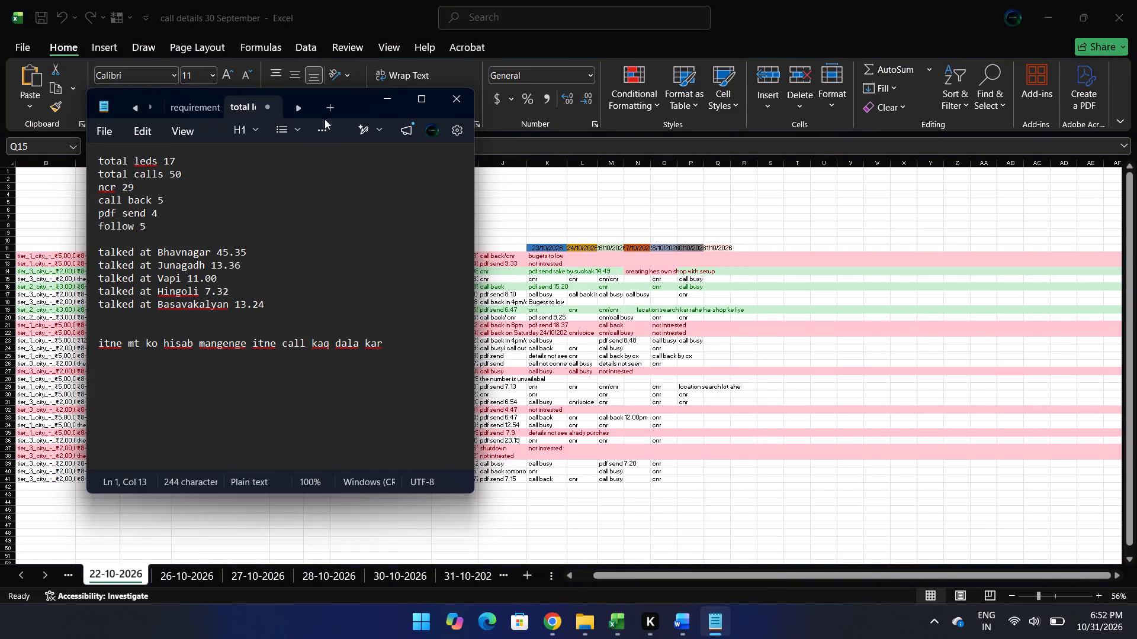
left_click_drag(352, 103, 921, 211)
left_click(188, 575)
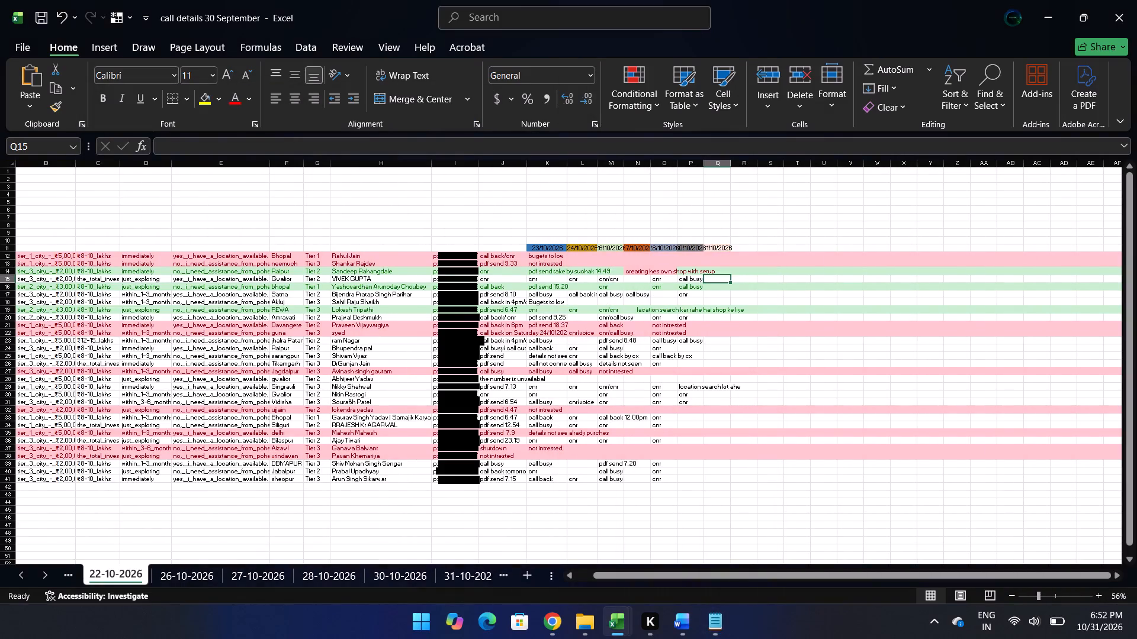
left_click(195, 572)
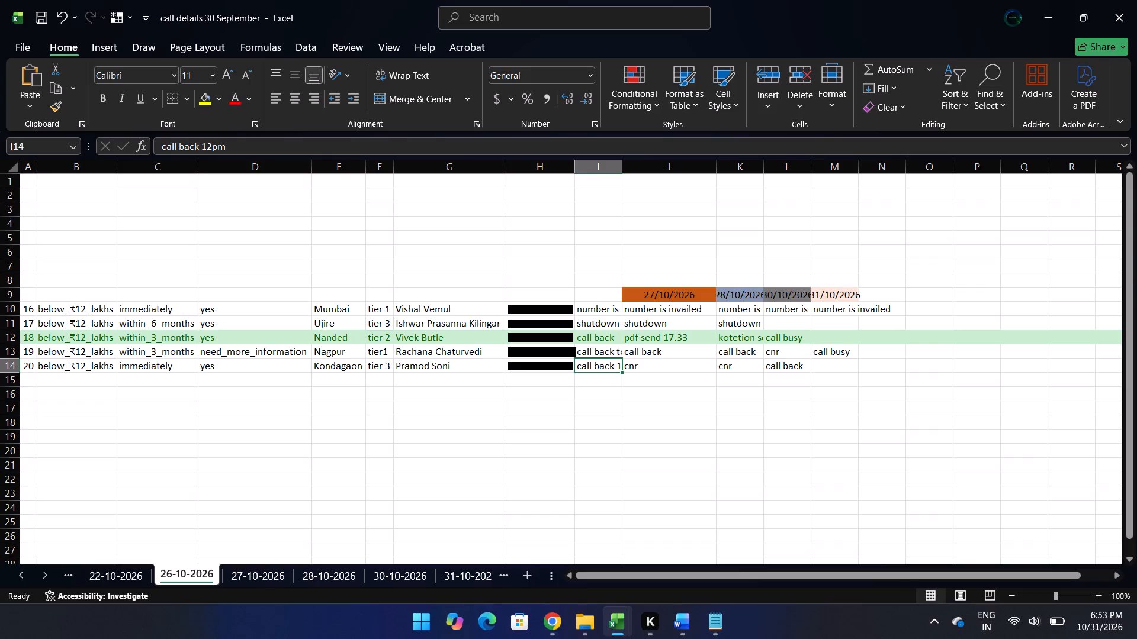
left_click(265, 573)
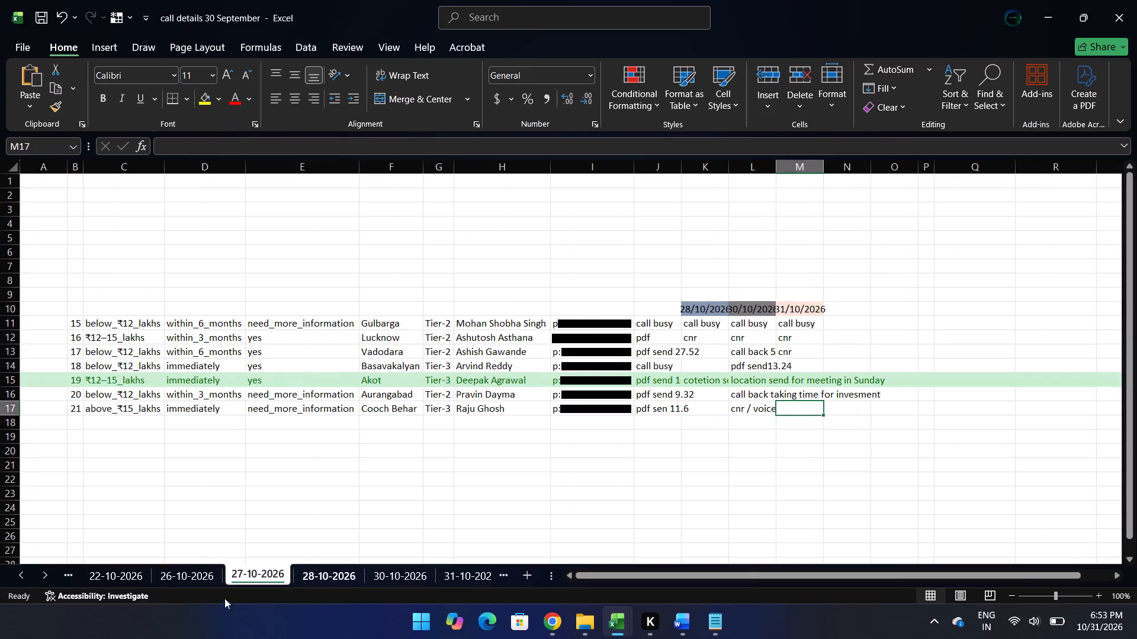
left_click(199, 576)
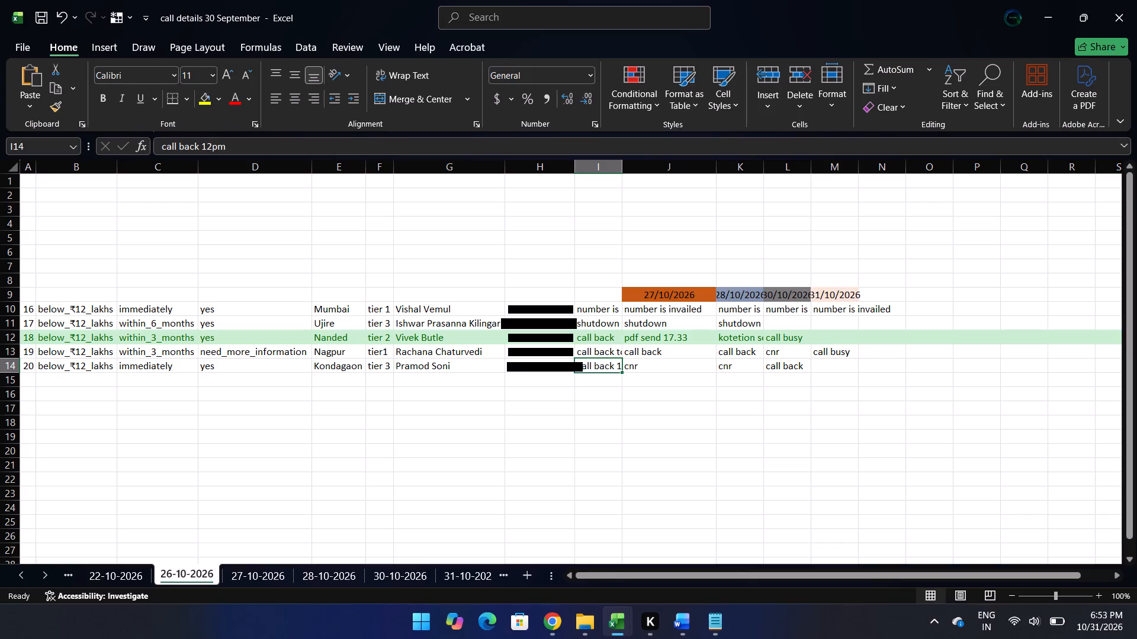
left_click(132, 579)
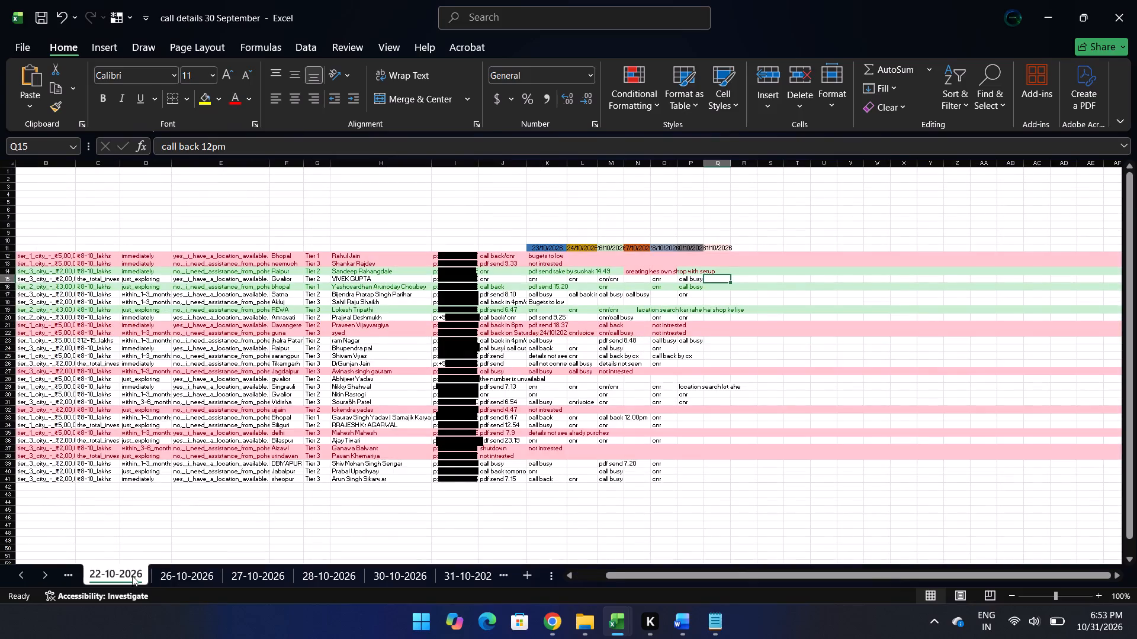
left_click(175, 569)
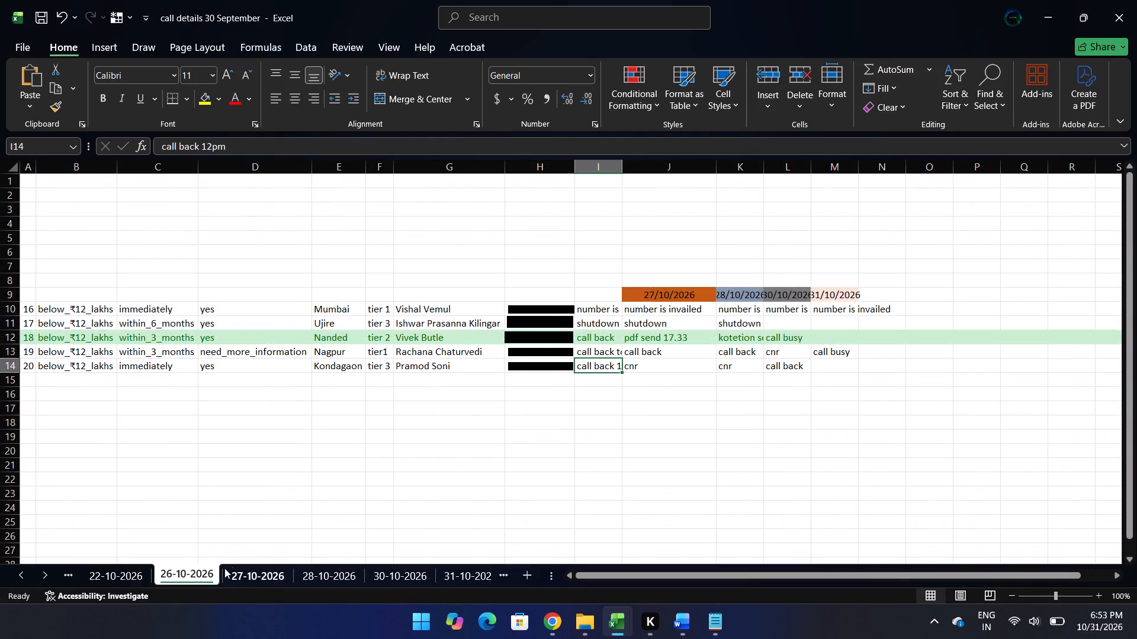
left_click(257, 572)
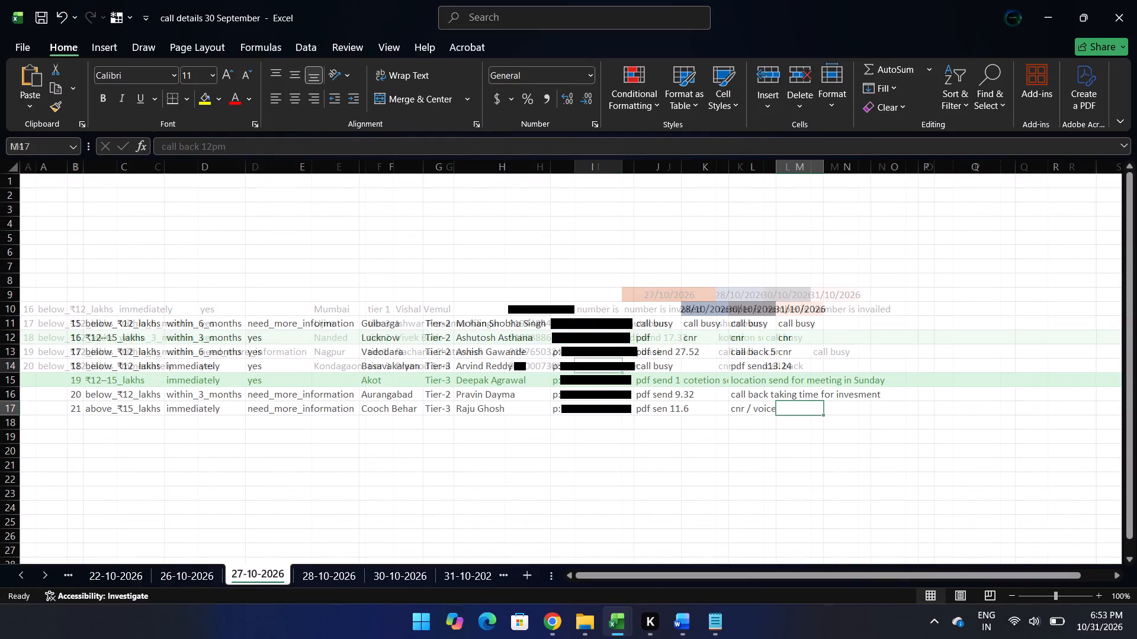
left_click(332, 577)
Count the call outcomes in rows 11 to 27 of the 31-10-2026 sheet and check them against the Notepad summary.
left_click(467, 577)
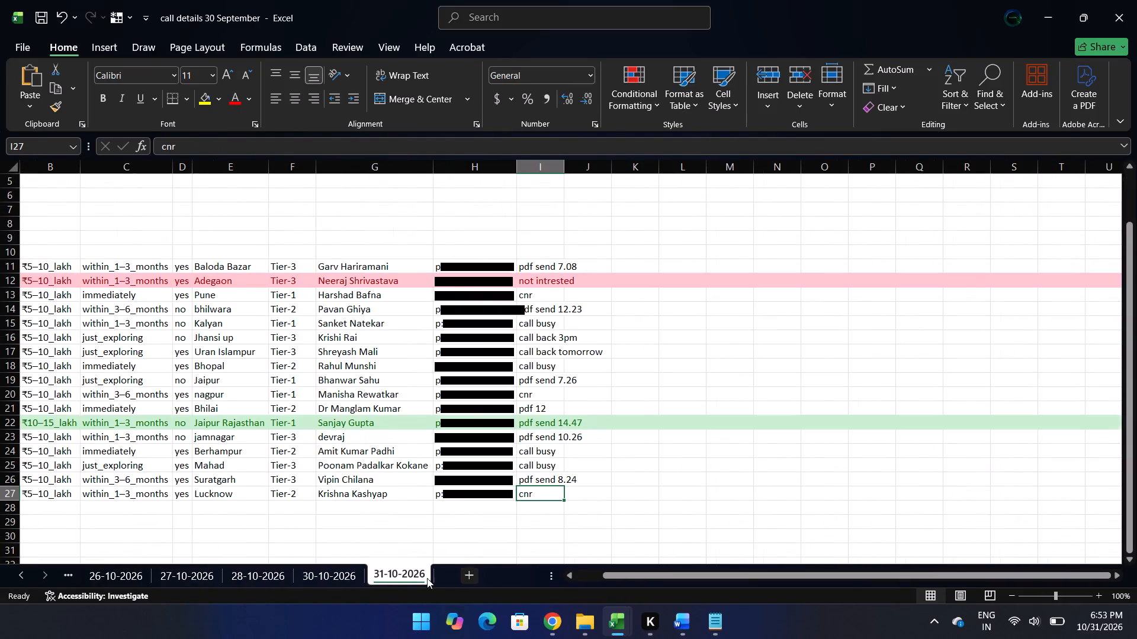
left_click_drag(542, 264, 557, 492)
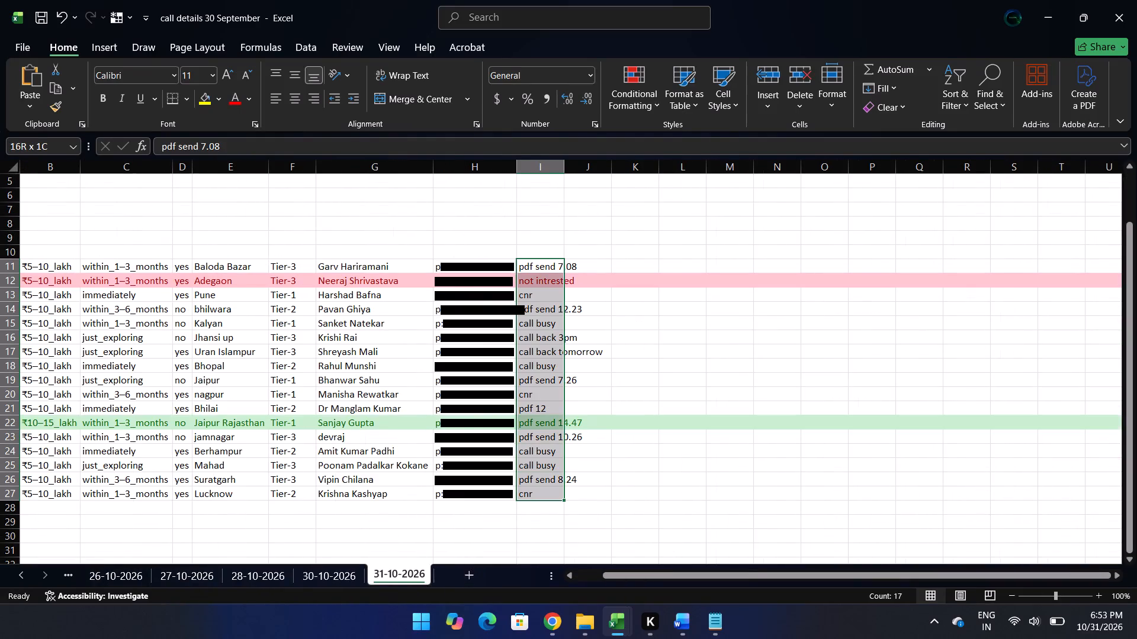
left_click_drag(557, 492, 557, 496)
left_click(725, 628)
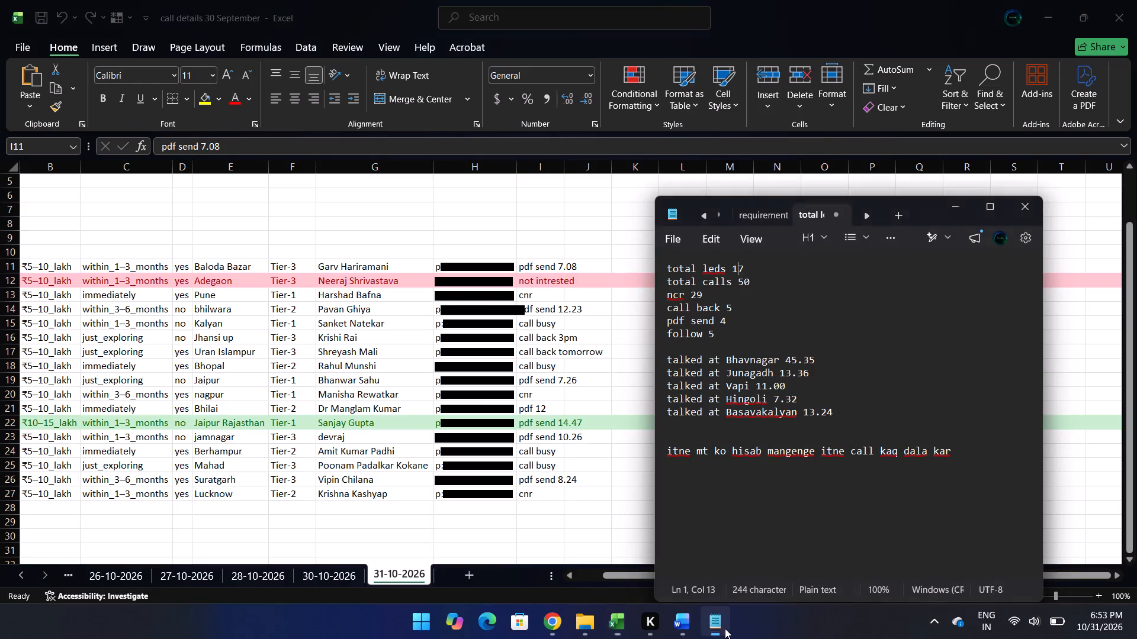
Examine the 31/10/2026 call entries on the dated sheets, going back from 30-10-2026 to 1-10-2026.
left_click(327, 572)
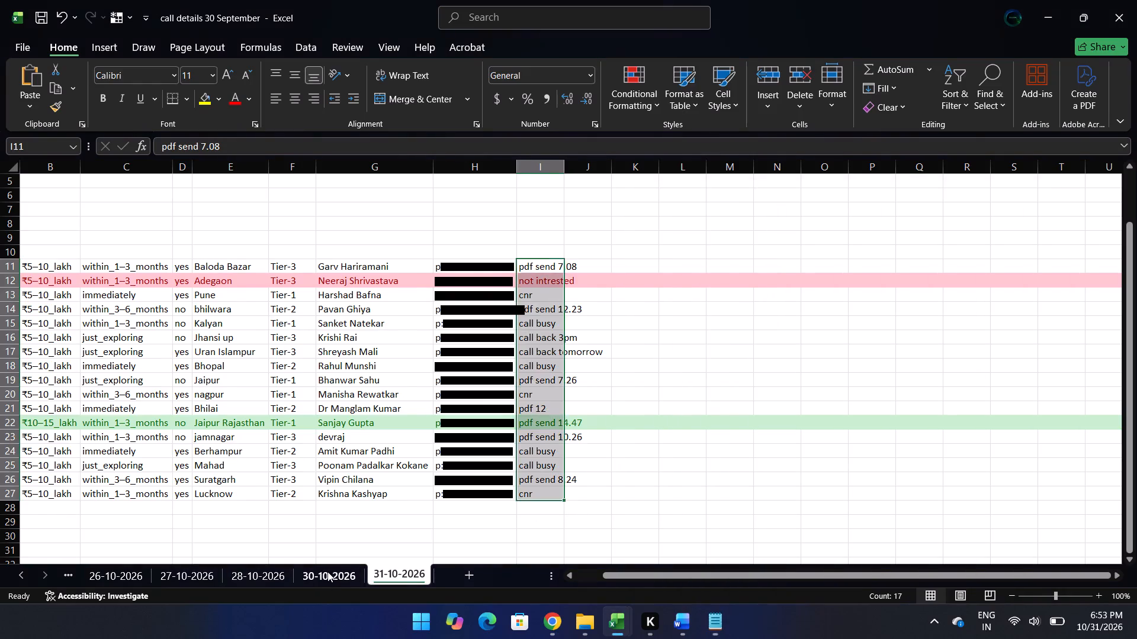
left_click(327, 572)
left_click(252, 573)
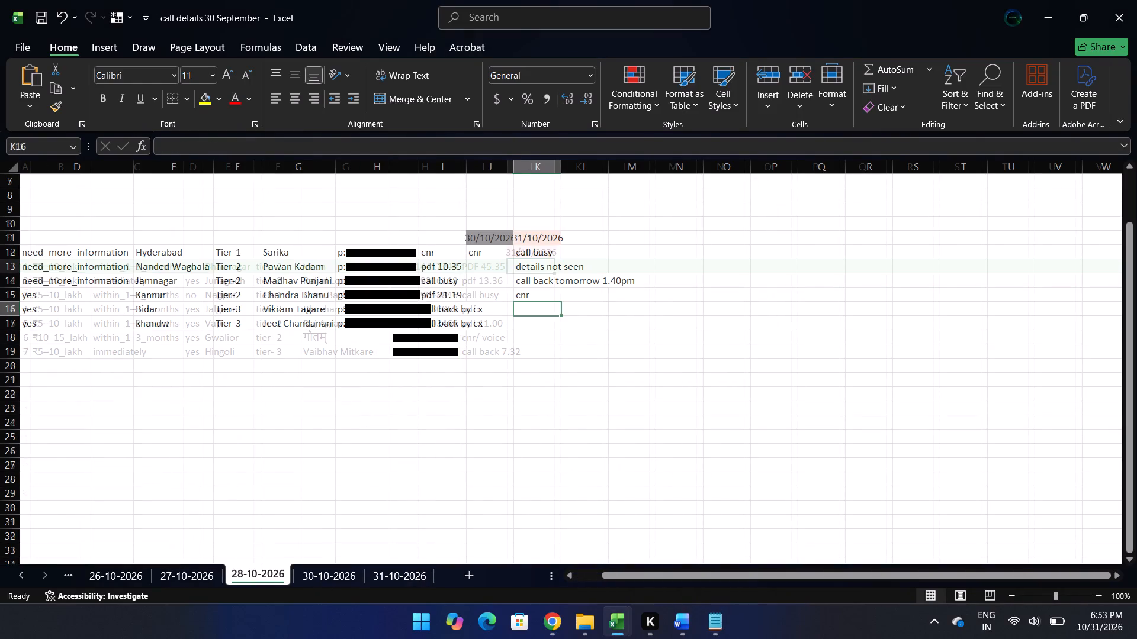
left_click(187, 572)
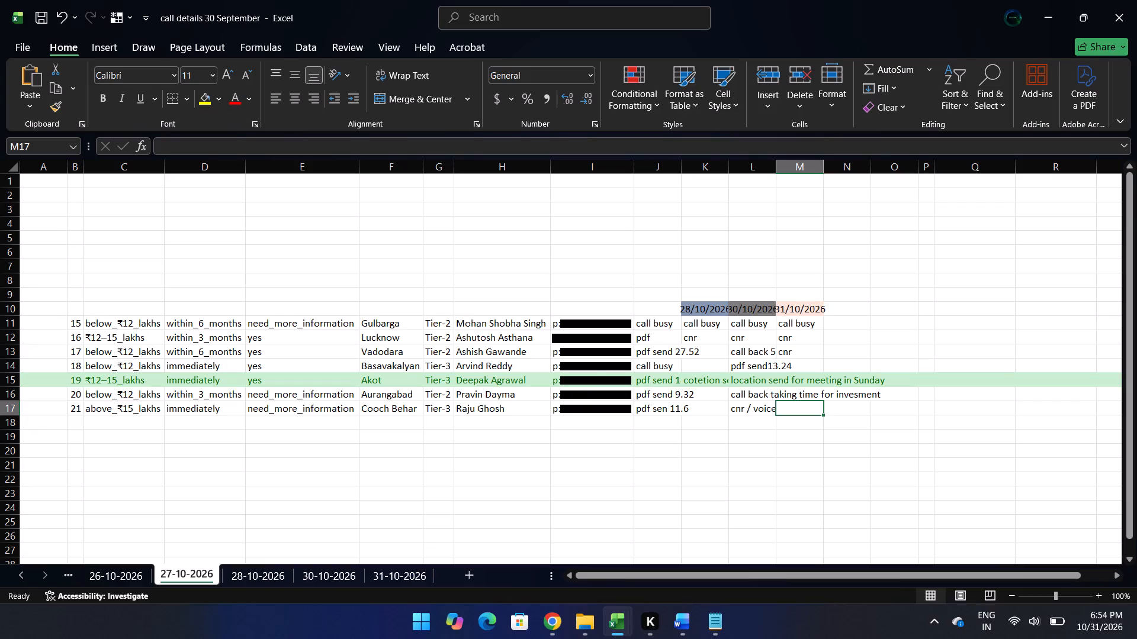
left_click(126, 574)
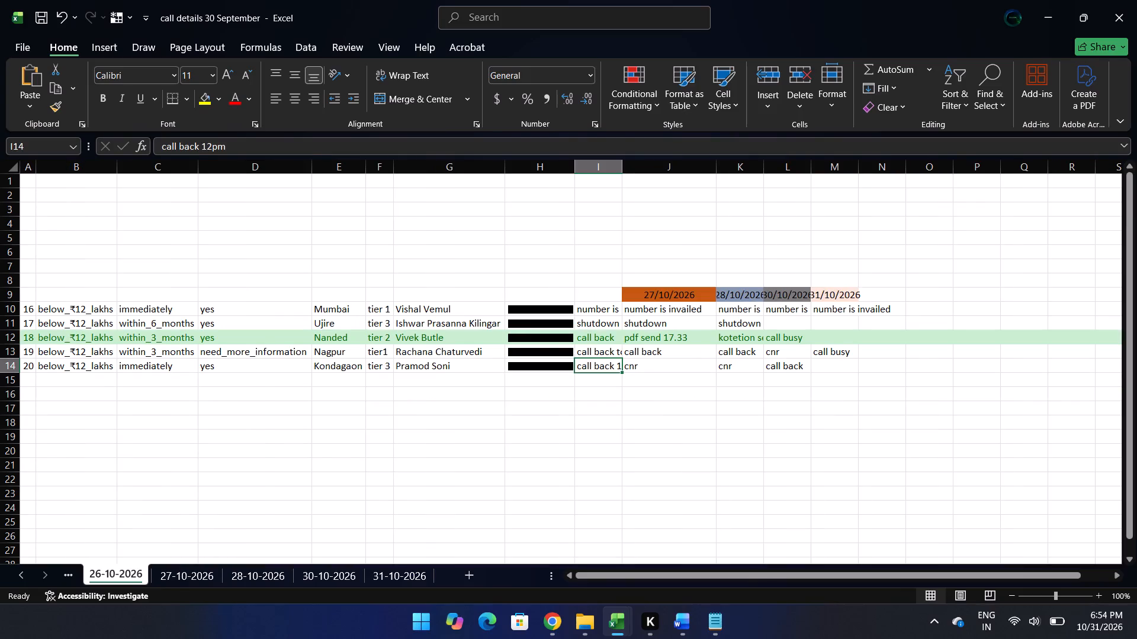
left_click(65, 576)
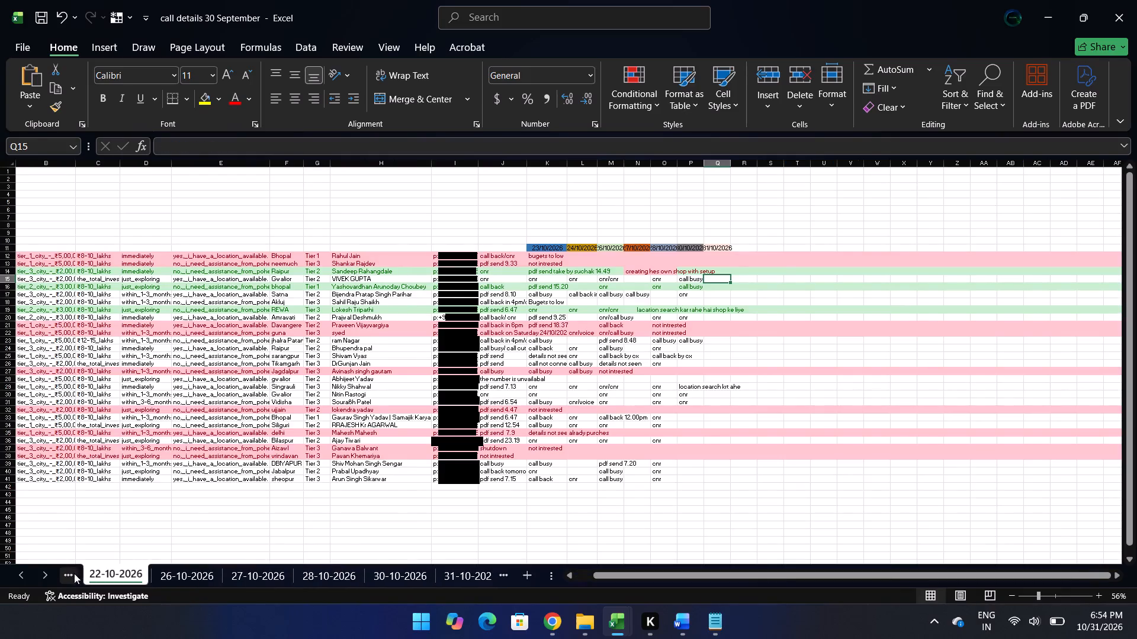
left_click(73, 573)
left_click(73, 573)
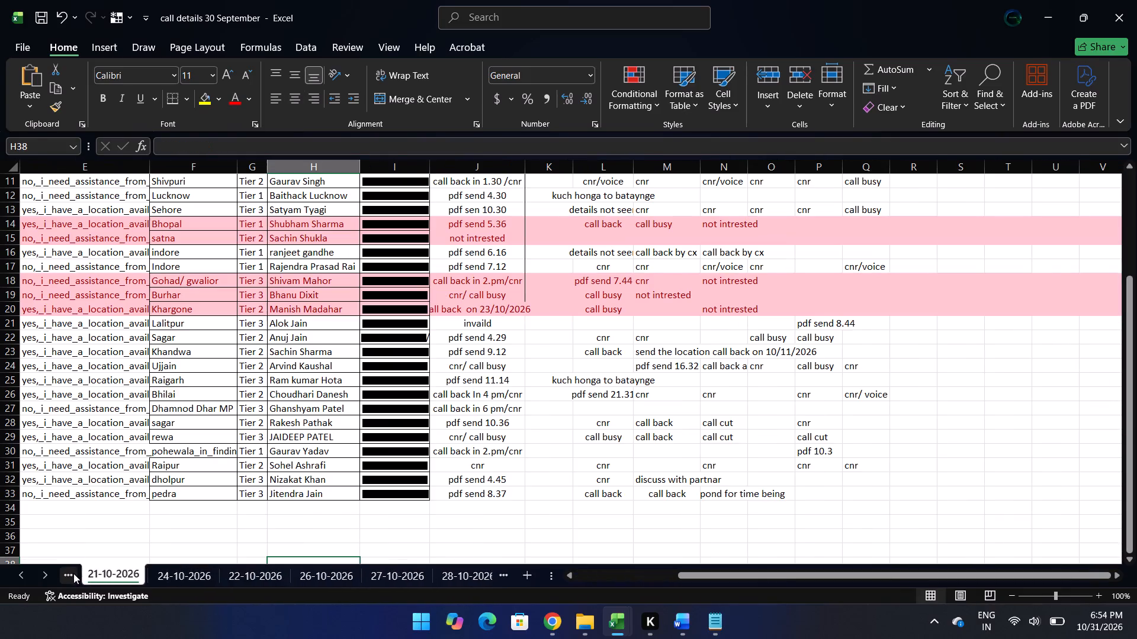
left_click(73, 573)
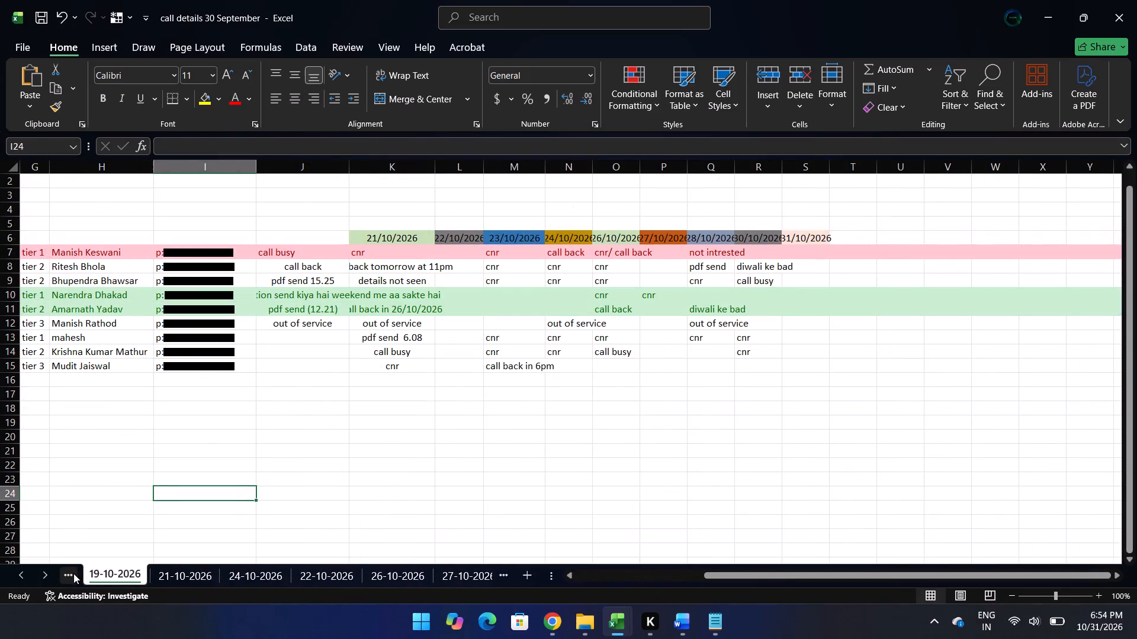
left_click(73, 573)
left_click(73, 573)
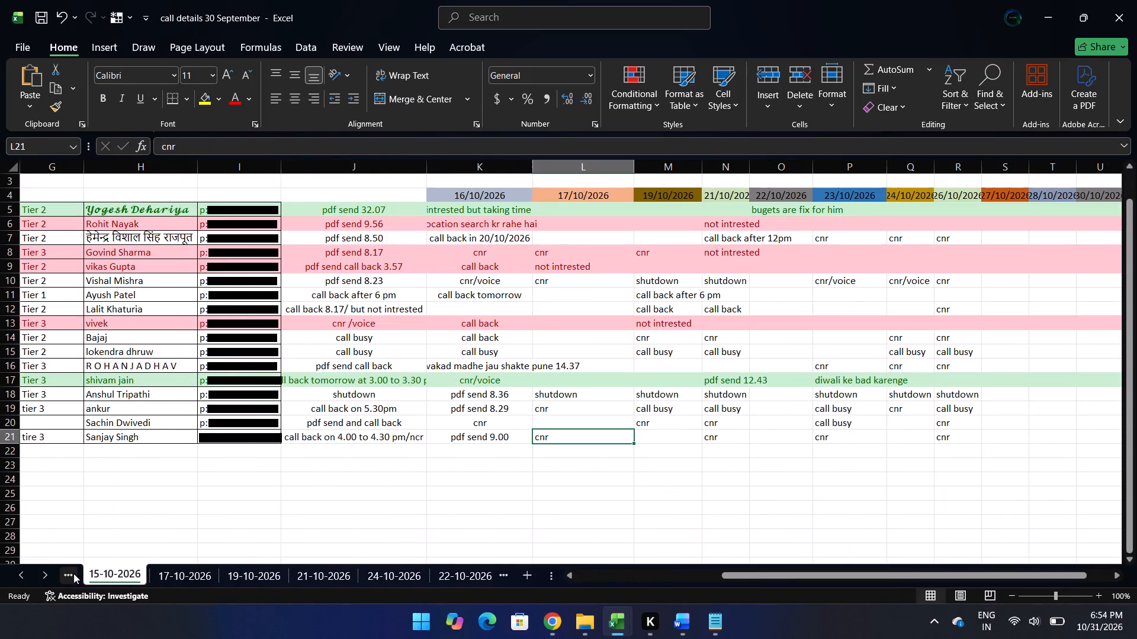
scroll(73, 573, "up", 1)
scroll(73, 573, "right", 1)
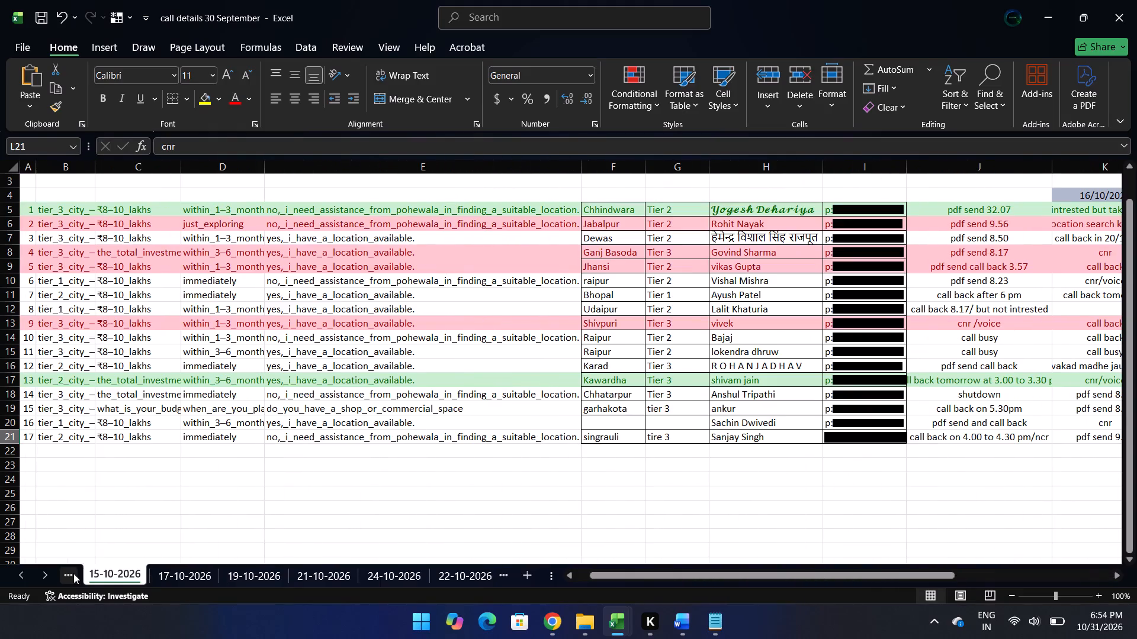
scroll(73, 573, "right", 1)
left_click(73, 573)
left_click(73, 573)
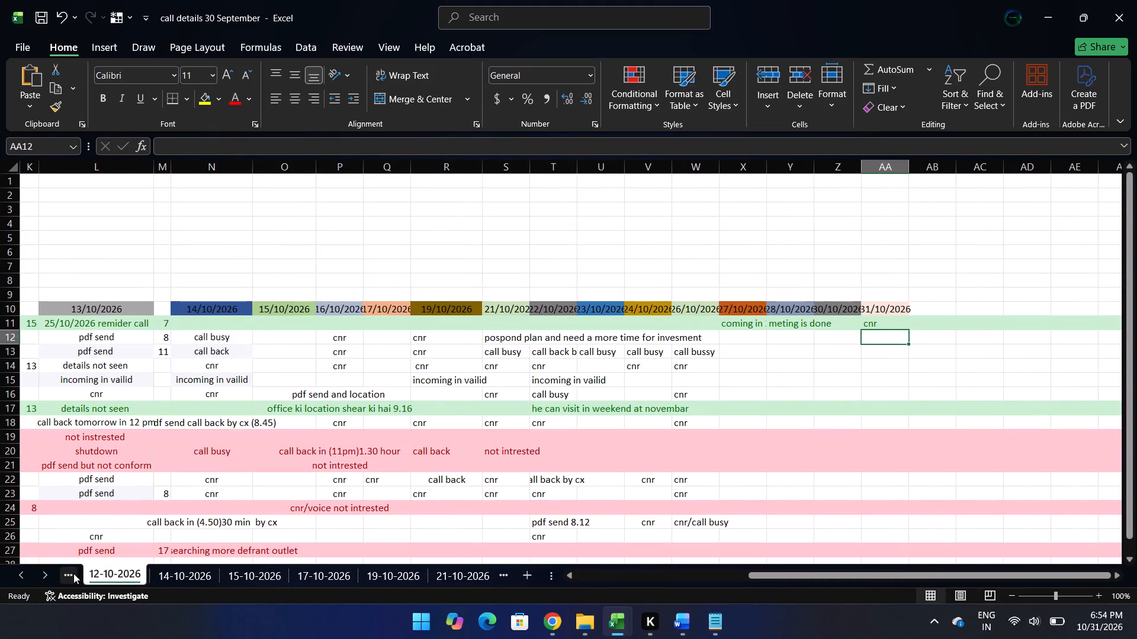
left_click(73, 573)
left_click(73, 573)
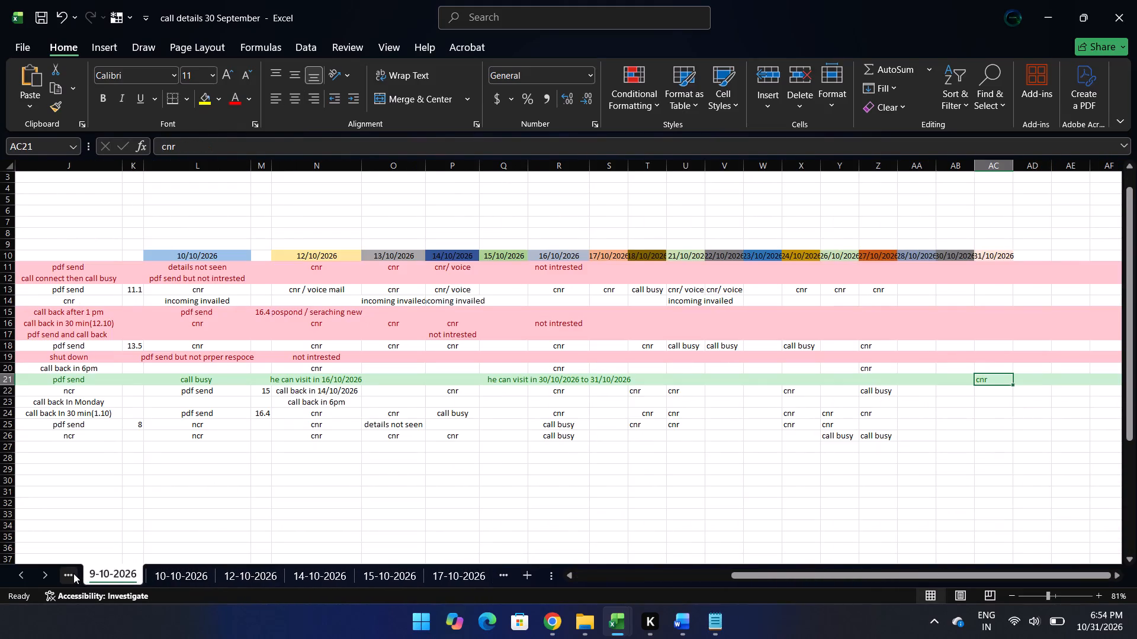
left_click(73, 573)
left_click(73, 573)
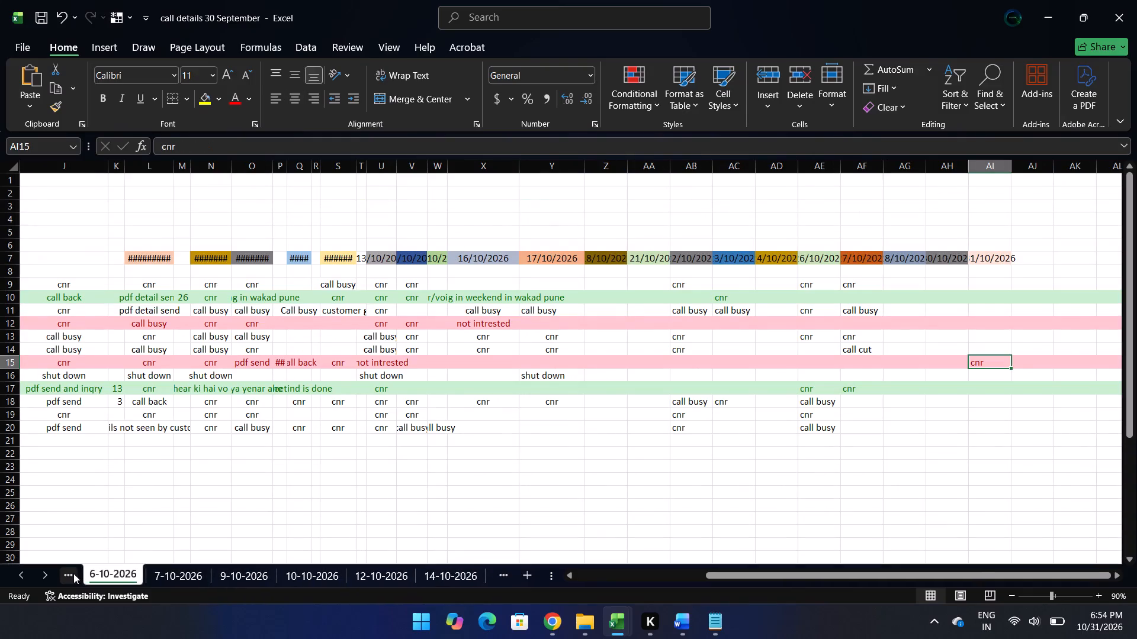
left_click(73, 573)
left_click(73, 573)
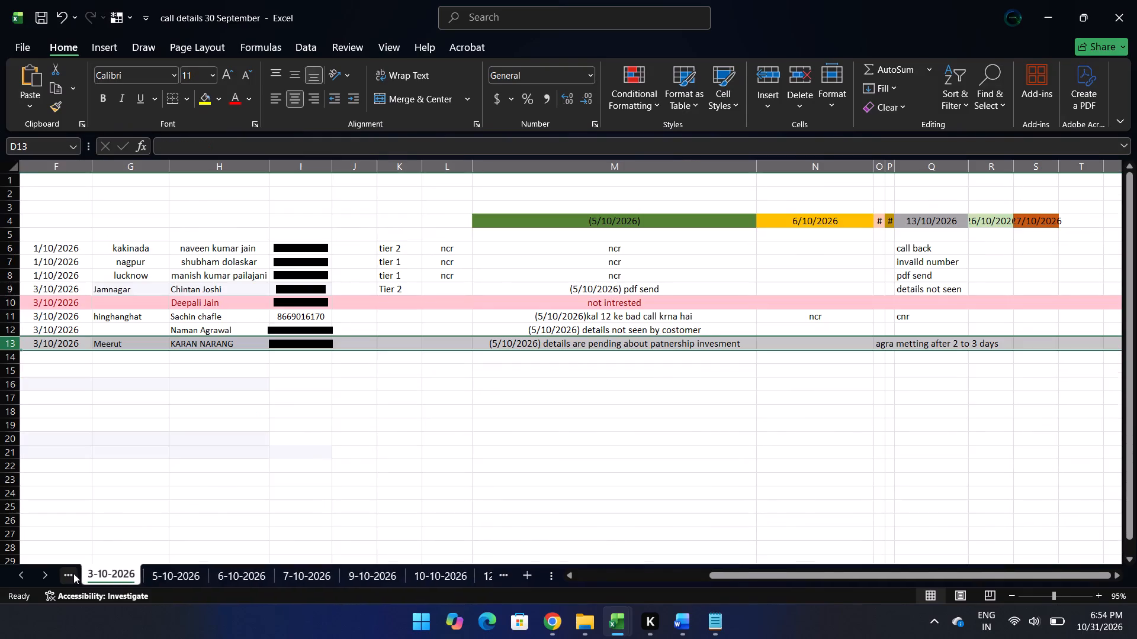
left_click(73, 573)
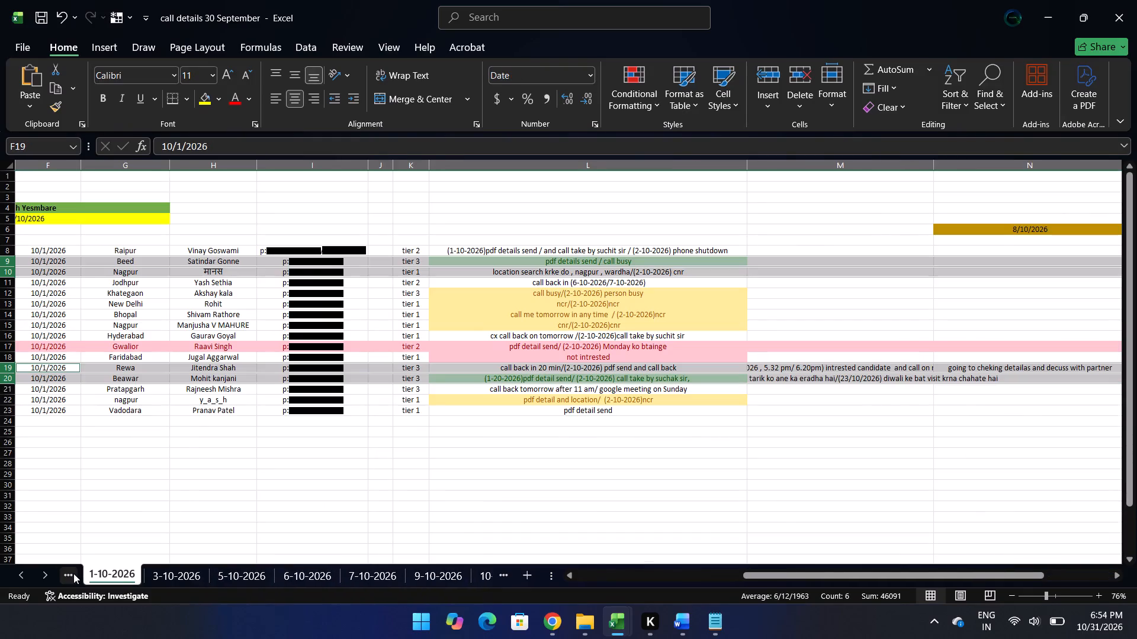
Go forward again through the dated sheets up to 17-10-2026, checking their 31/10/2026 columns.
scroll(173, 575, "left", 1)
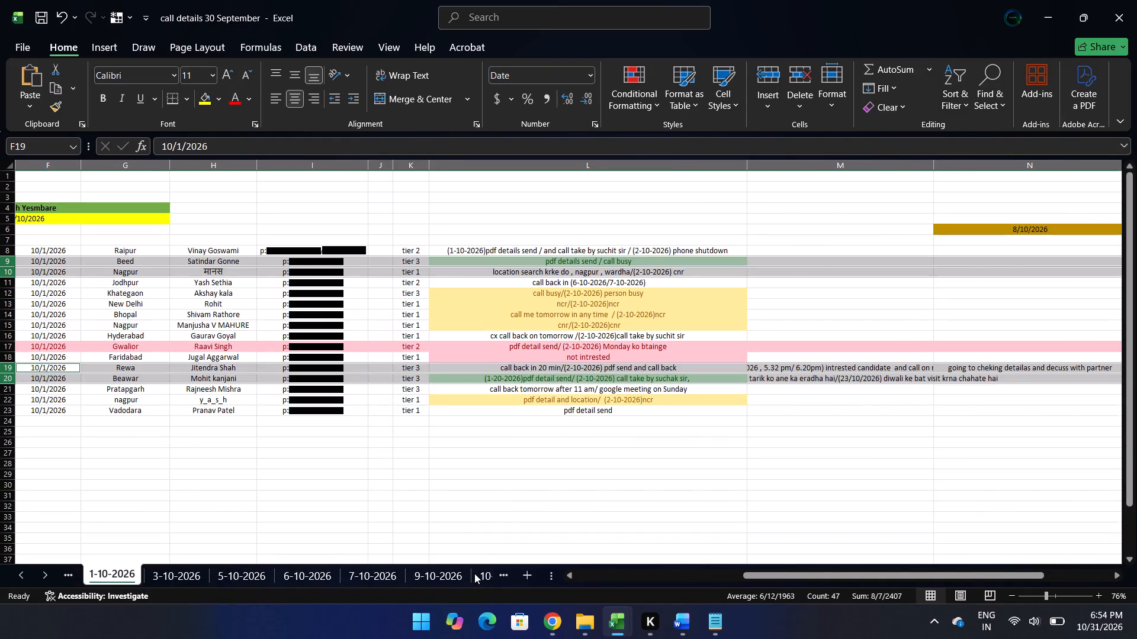
triple_click(479, 573)
triple_click(479, 573)
left_click(487, 573)
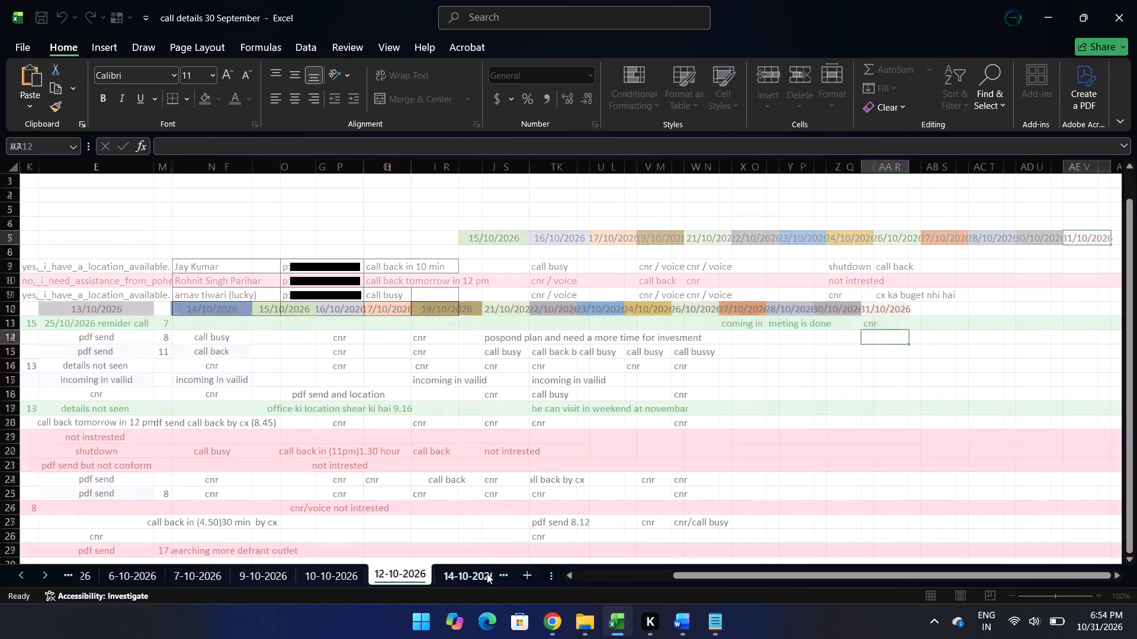
left_click(487, 573)
left_click(487, 573)
left_click(494, 573)
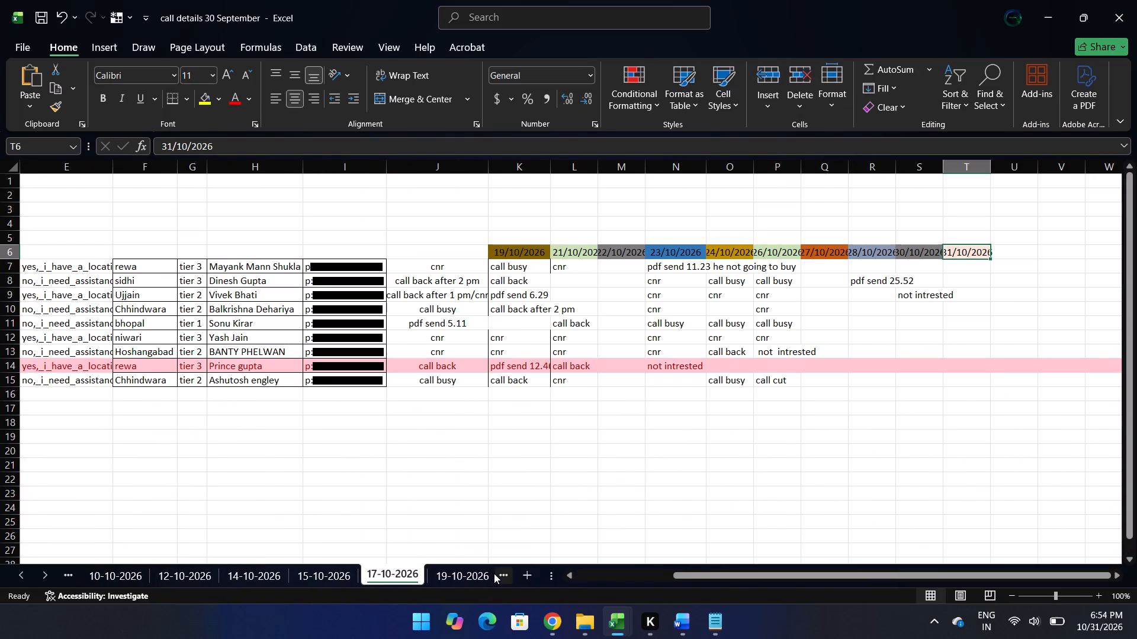
Set the total calls figure in the Notepad summary to 33.
left_click(725, 628)
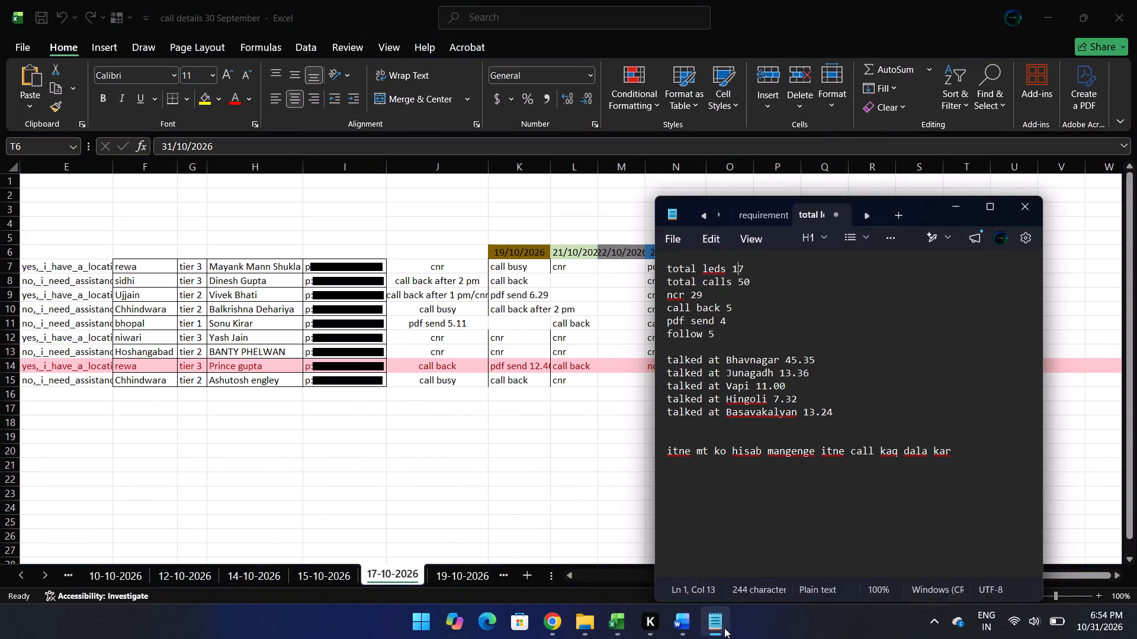
left_click(751, 283)
key("BackSpace")
key("BackSpace")
type("33")
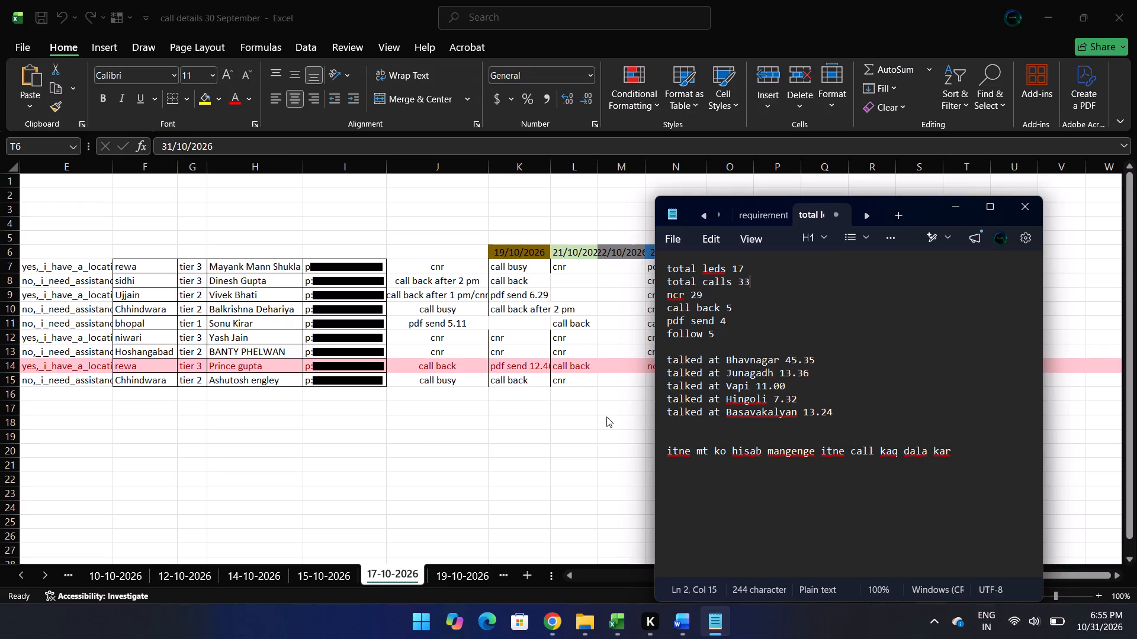
Examine the call entries on the dated sheets in the call details workbook from 19-10-2026 to 27-10-2026.
left_click(470, 581)
left_click(468, 579)
left_click(468, 579)
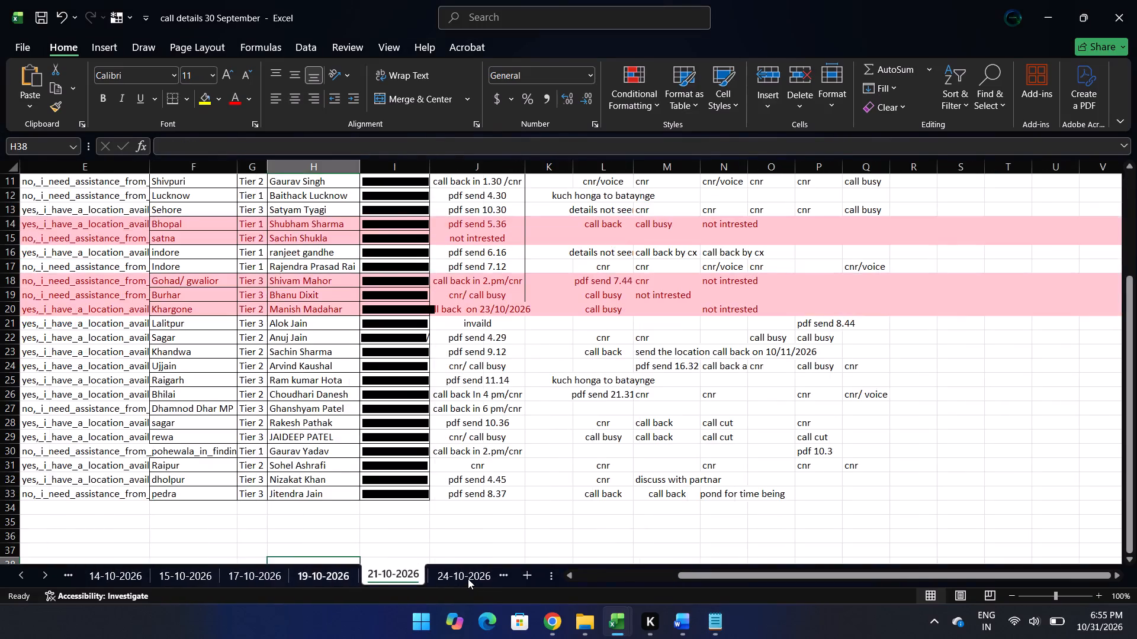
left_click(468, 579)
left_click(468, 579)
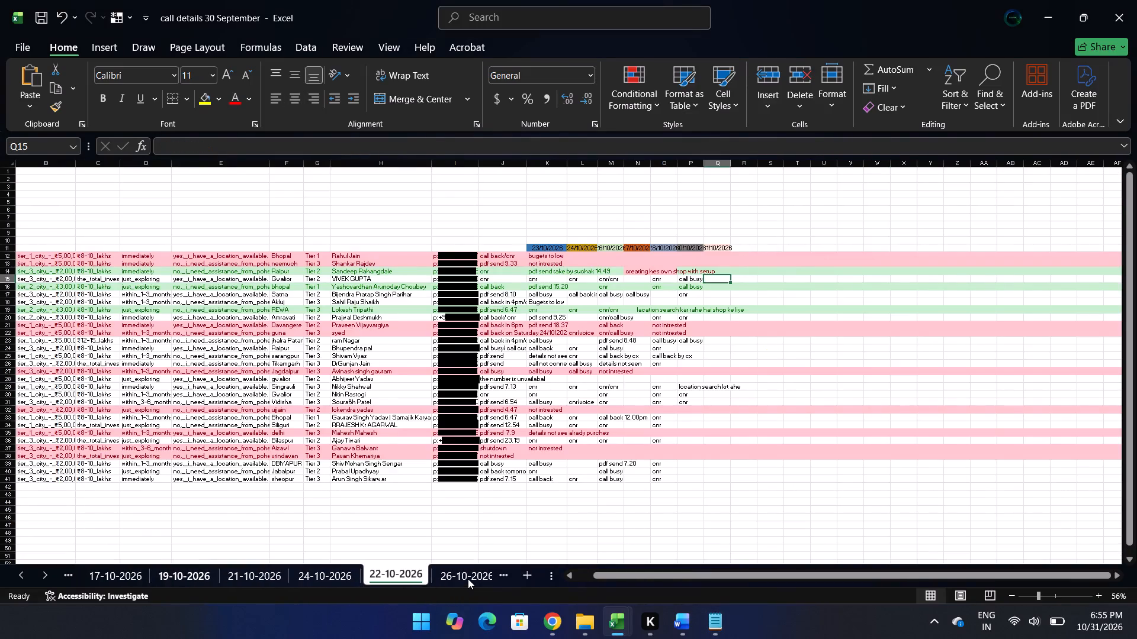
left_click(468, 577)
left_click(468, 577)
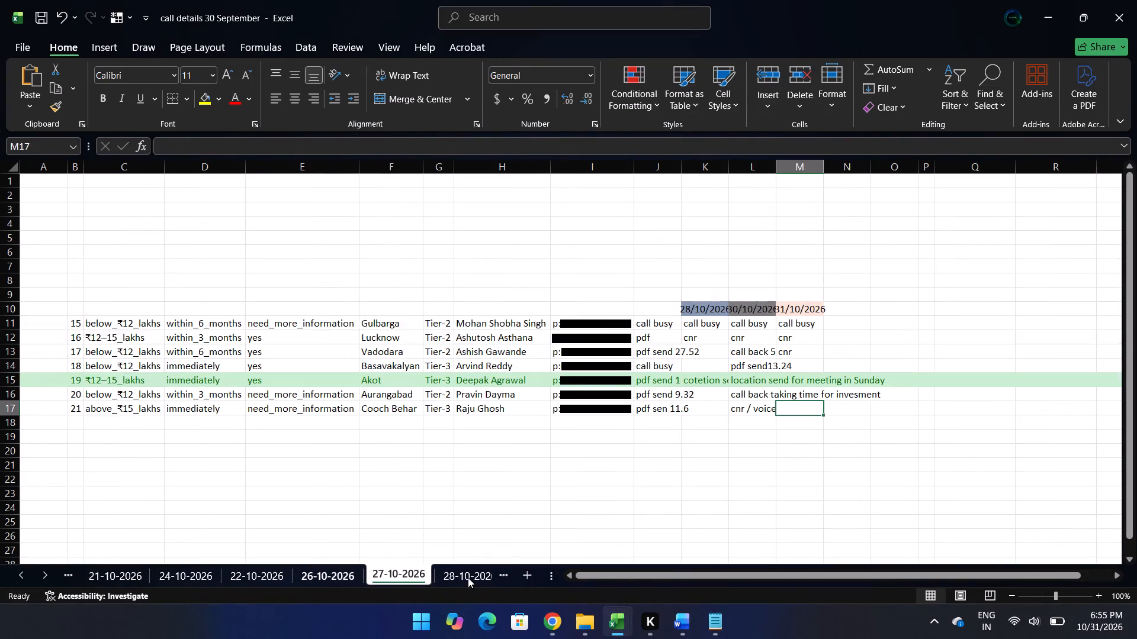
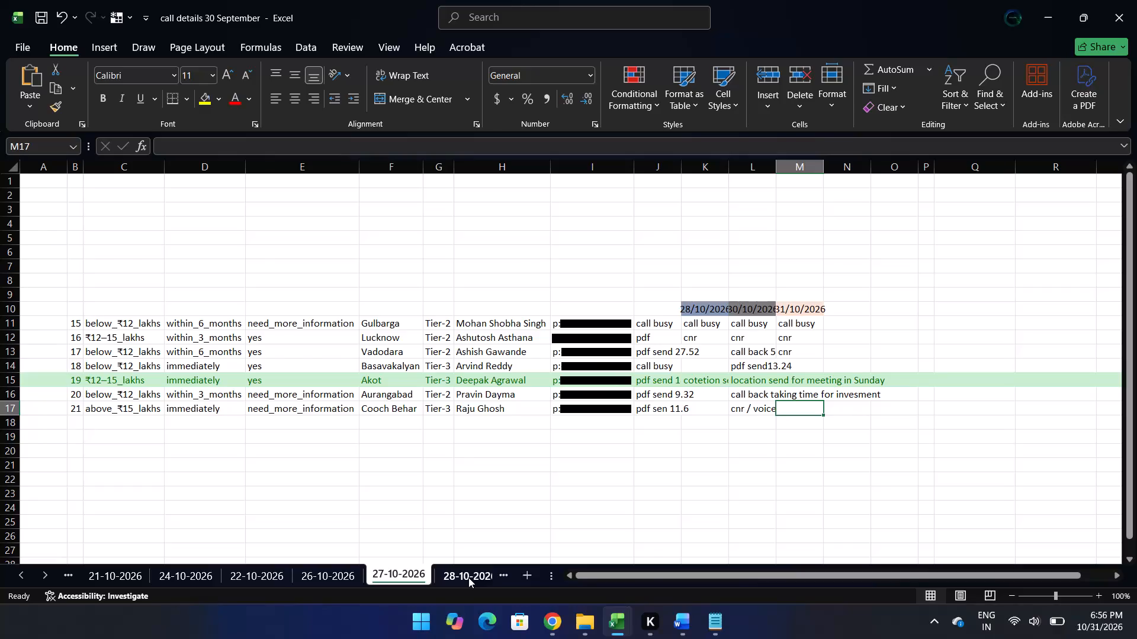
Examine the call entries on the 28-10-2026 to 31-10-2026 sheets, comparing the 31-10-2026 outcomes with the Notepad summary.
left_click(468, 577)
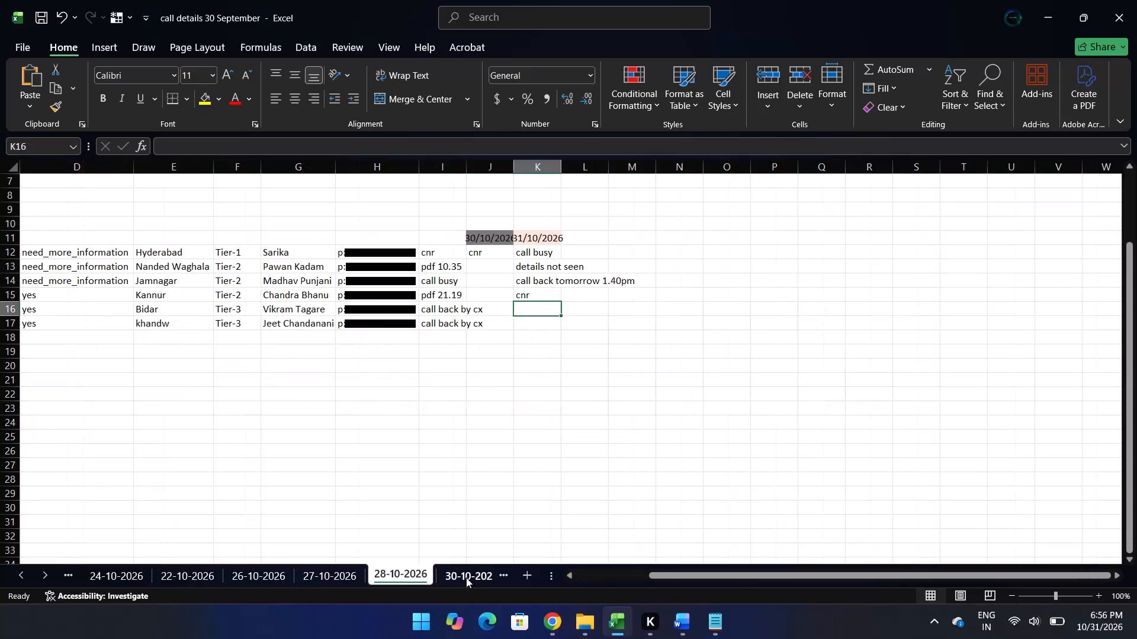
left_click(466, 577)
left_click(466, 577)
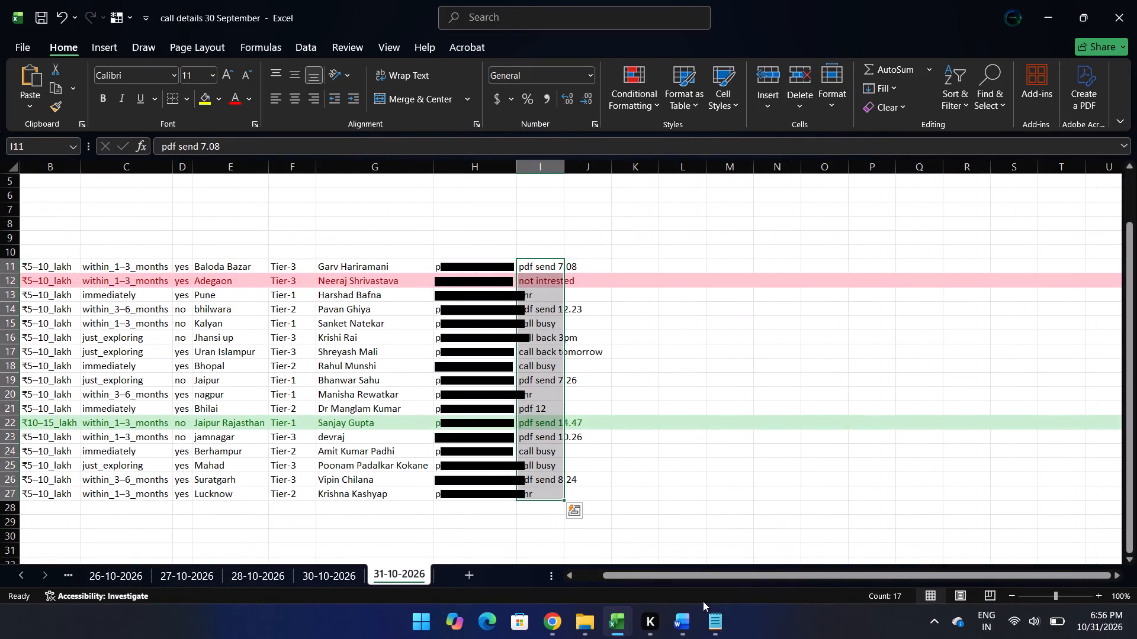
left_click(708, 615)
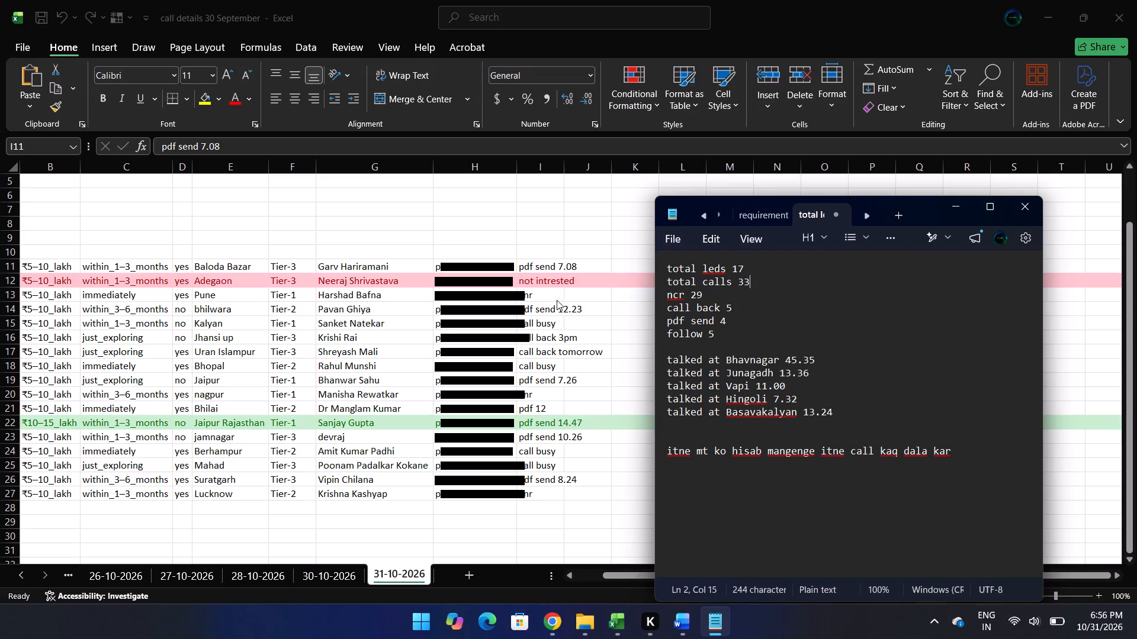
left_click(546, 267)
left_click(644, 357)
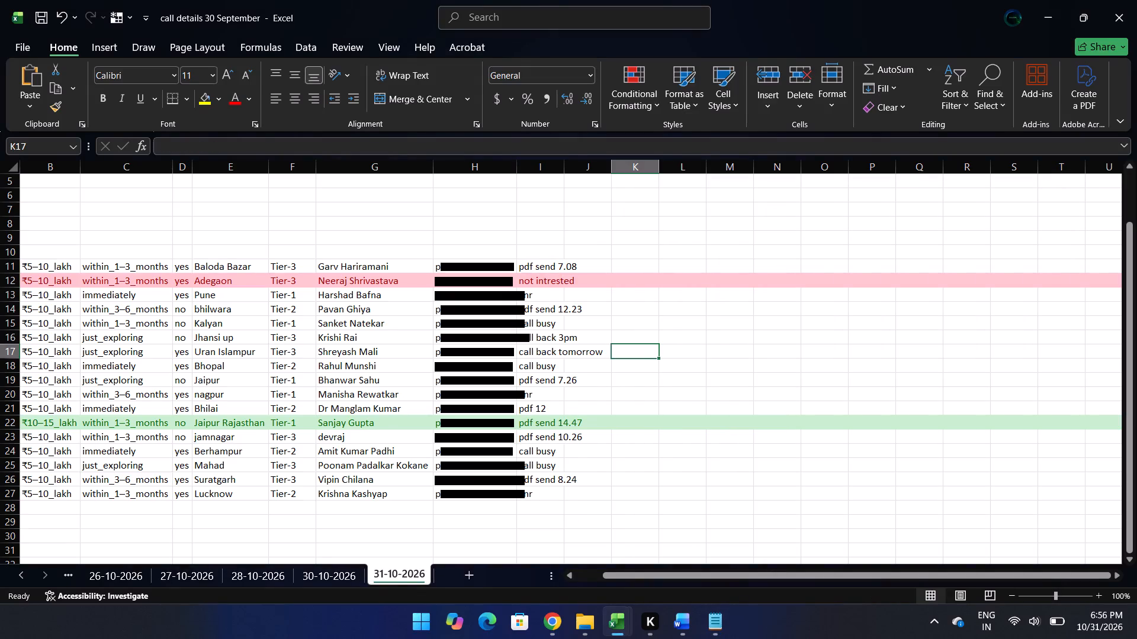
left_click(545, 499)
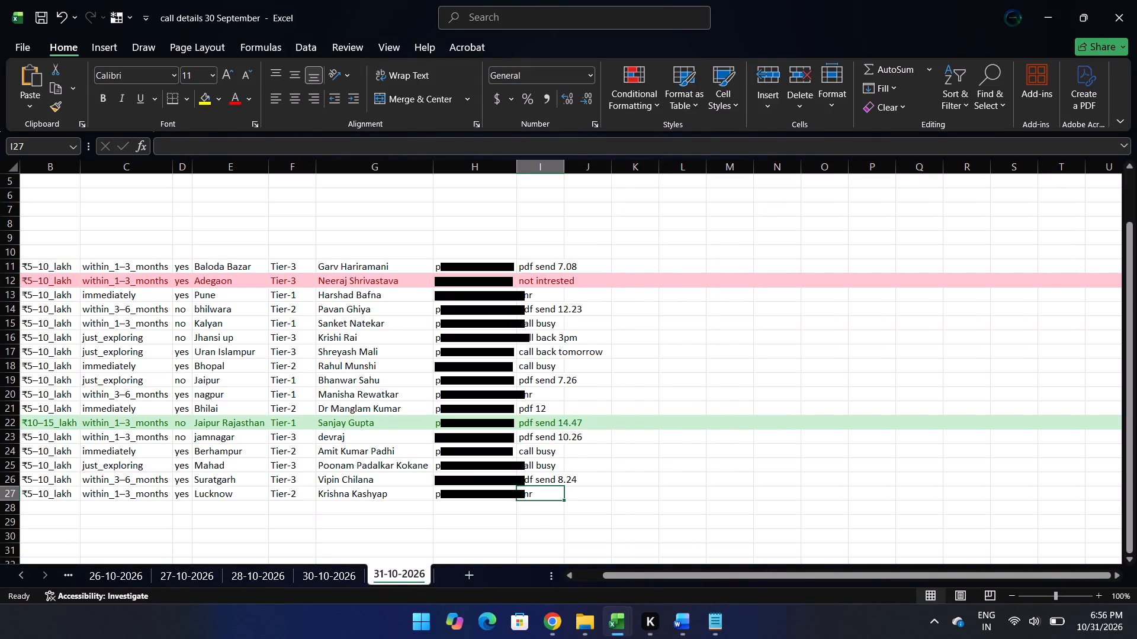
left_click(552, 467)
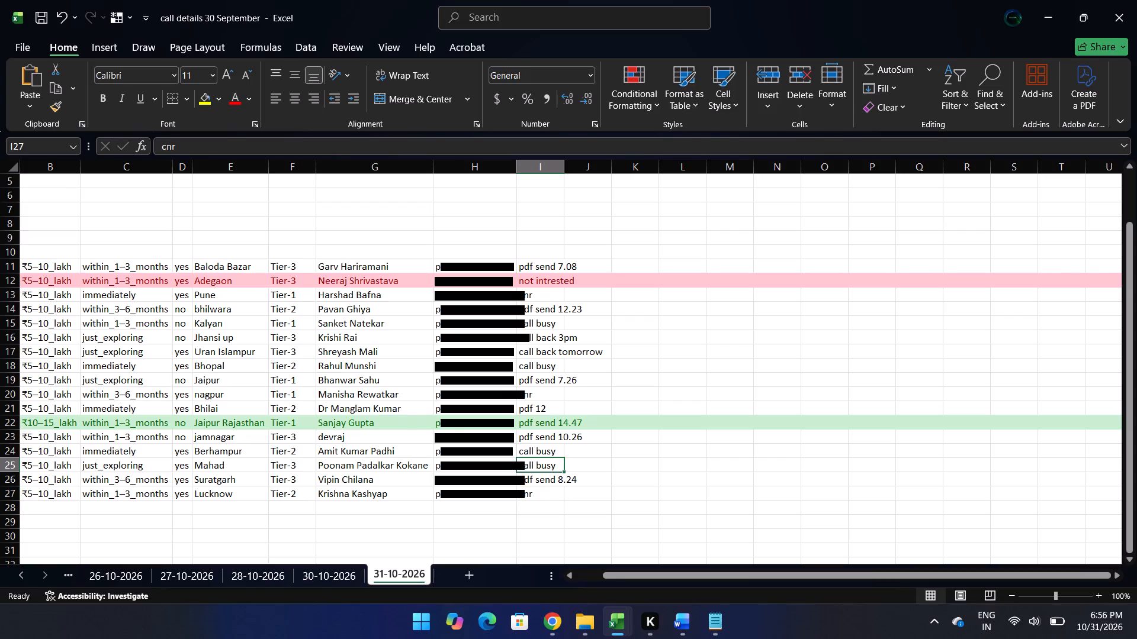
left_click(720, 614)
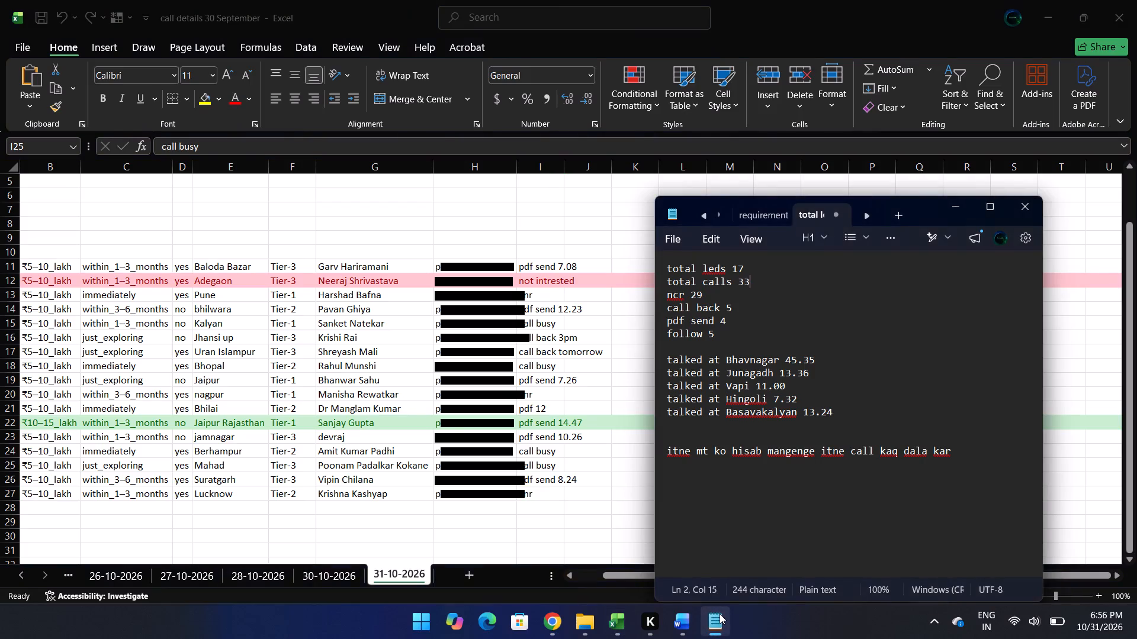
left_click(720, 614)
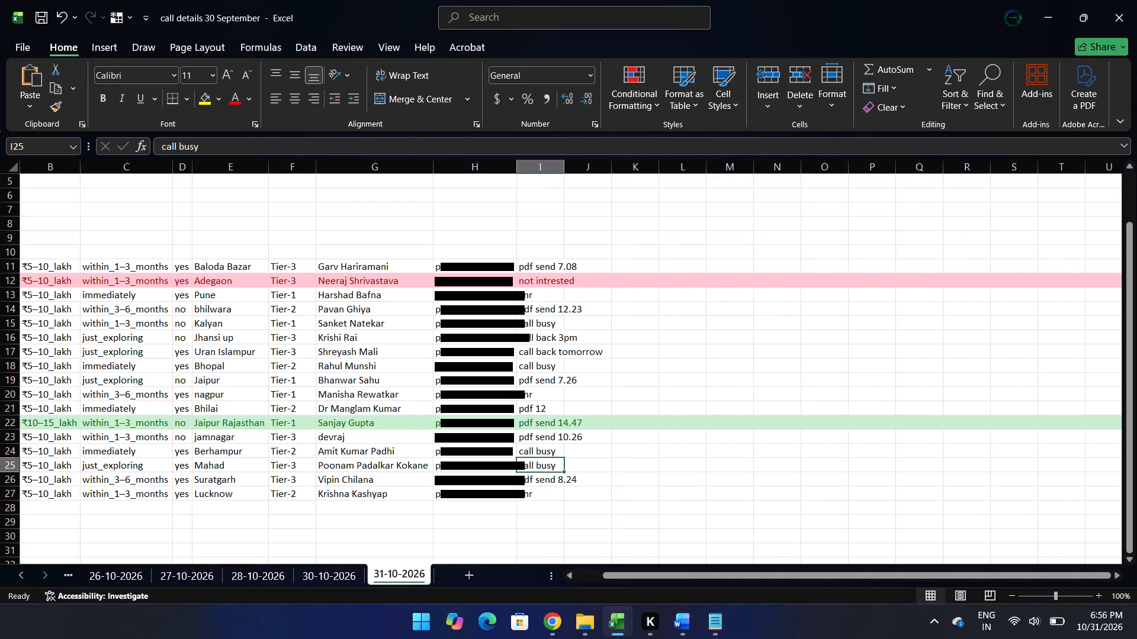
left_click(551, 353)
left_click(550, 340)
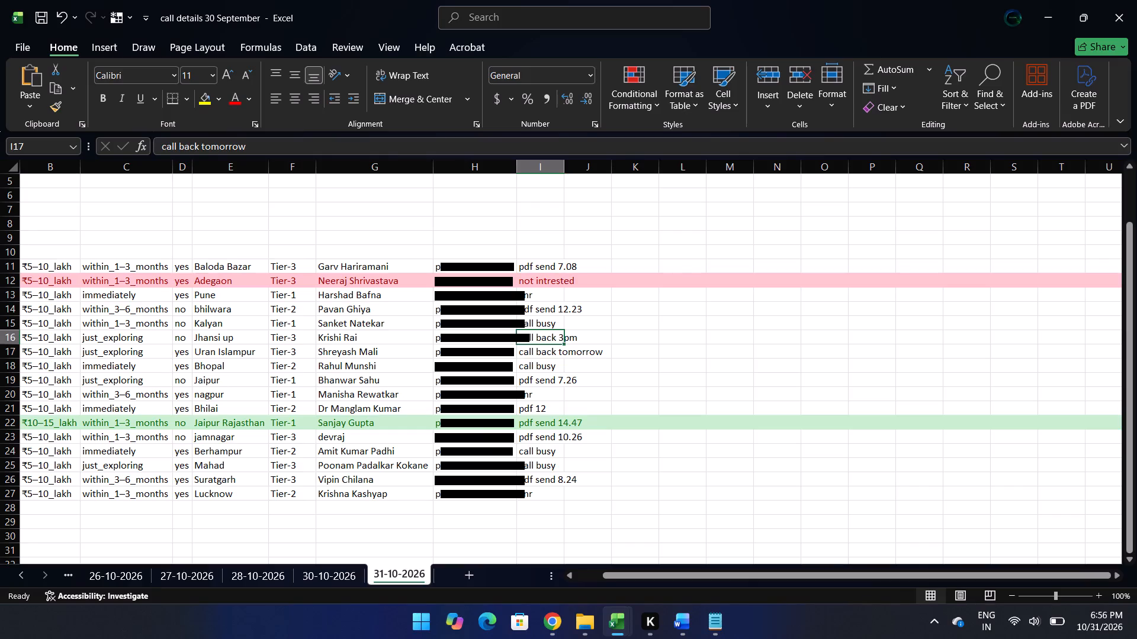
Check the call-back entries on the dated sheets from 30-10-2026 back to 24-10-2026, returning to 30-10-2026.
left_click(323, 574)
left_click(271, 577)
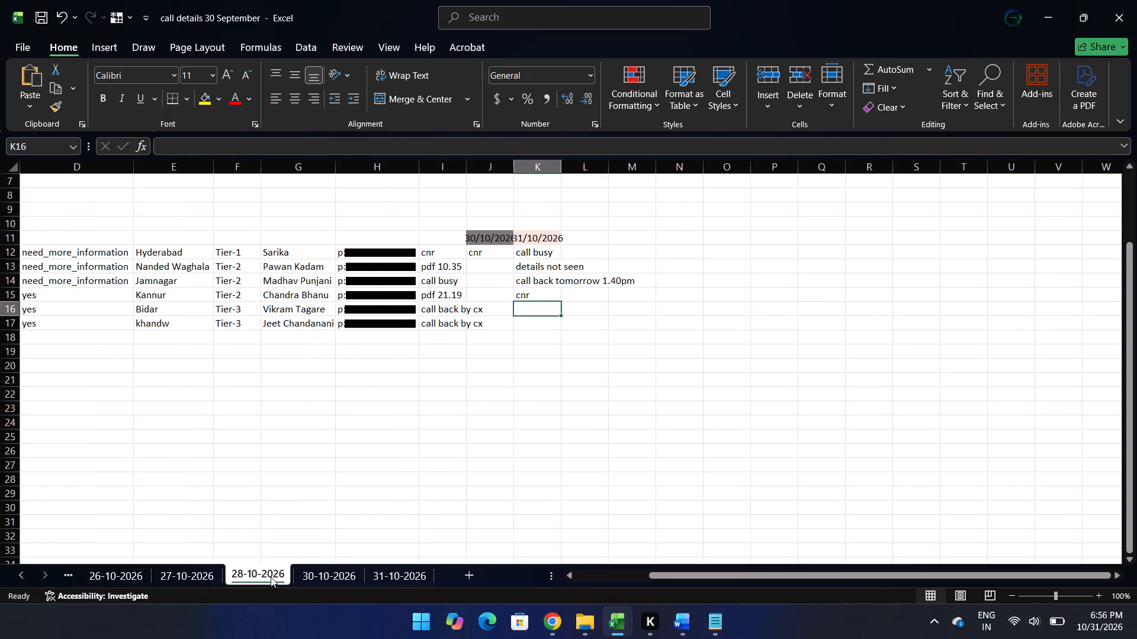
left_click(190, 576)
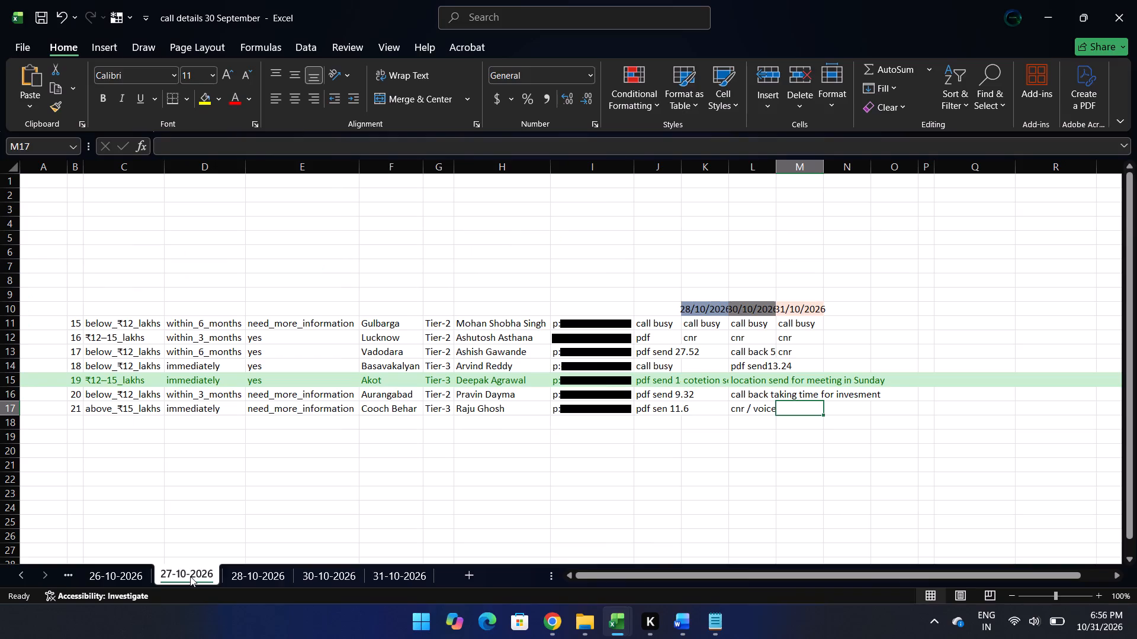
left_click(122, 575)
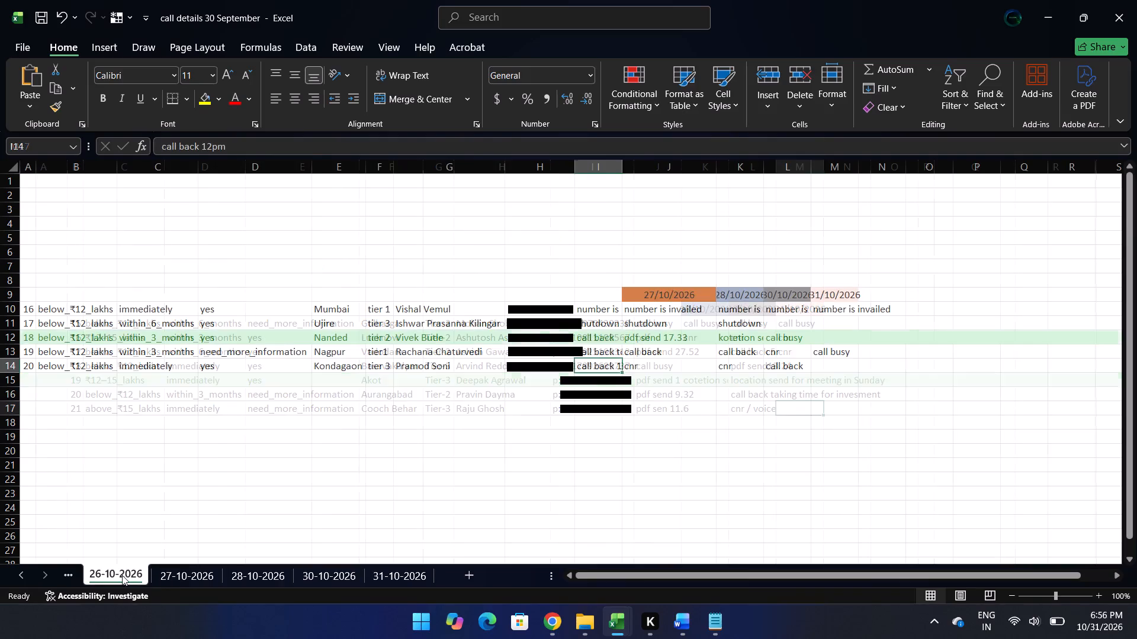
left_click(72, 575)
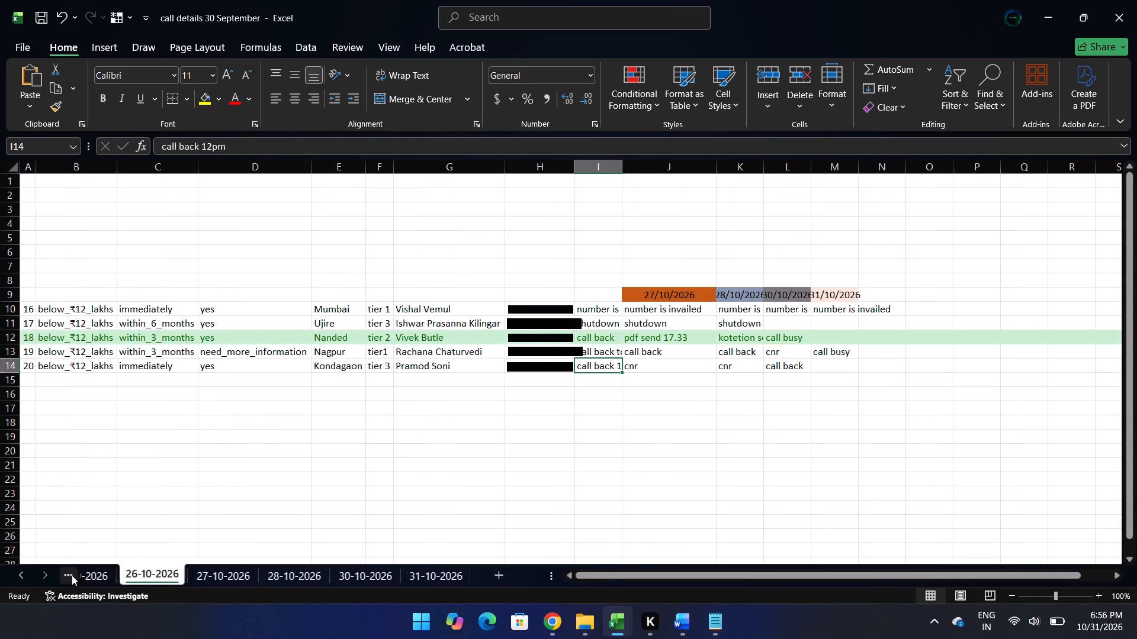
left_click(61, 575)
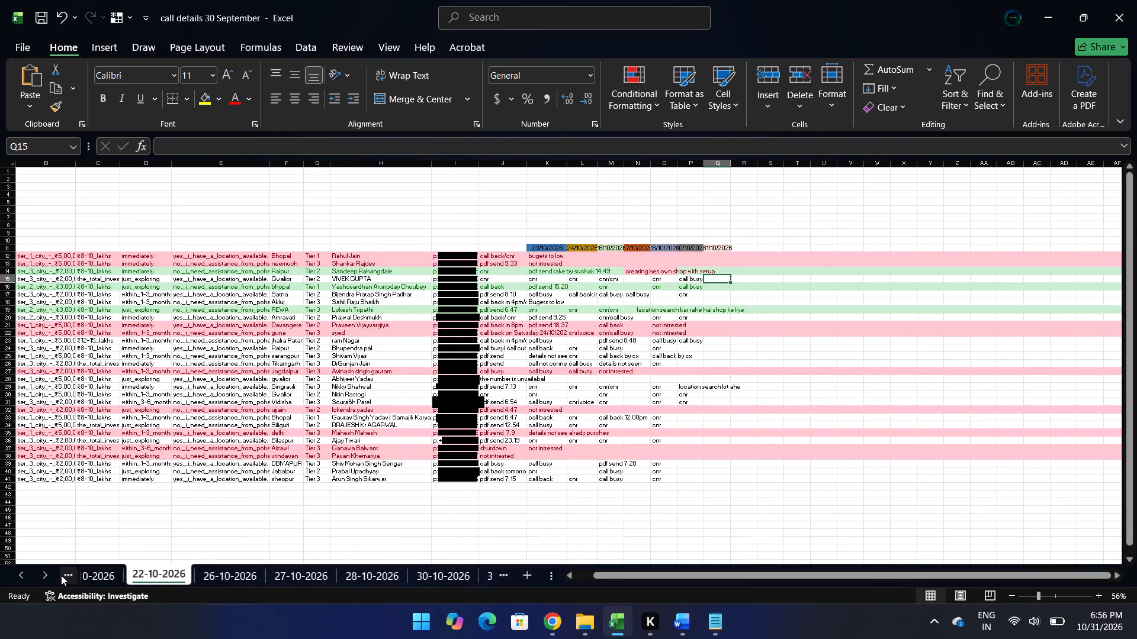
left_click(404, 572)
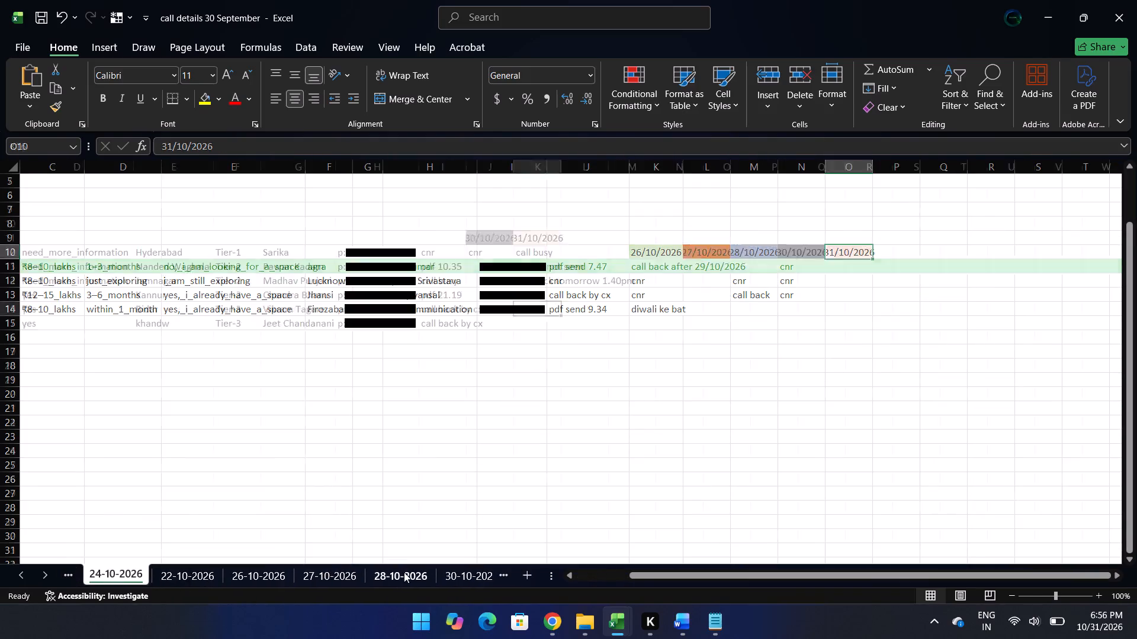
left_click(471, 572)
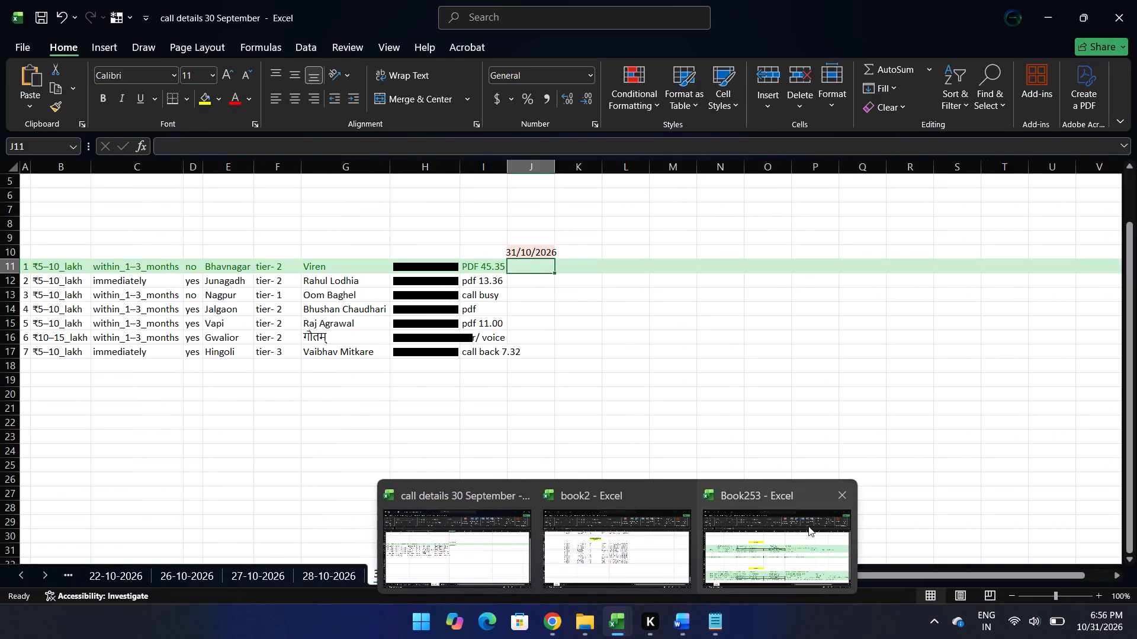
Set the call back figure in the Notepad summary to 4.
left_click(721, 627)
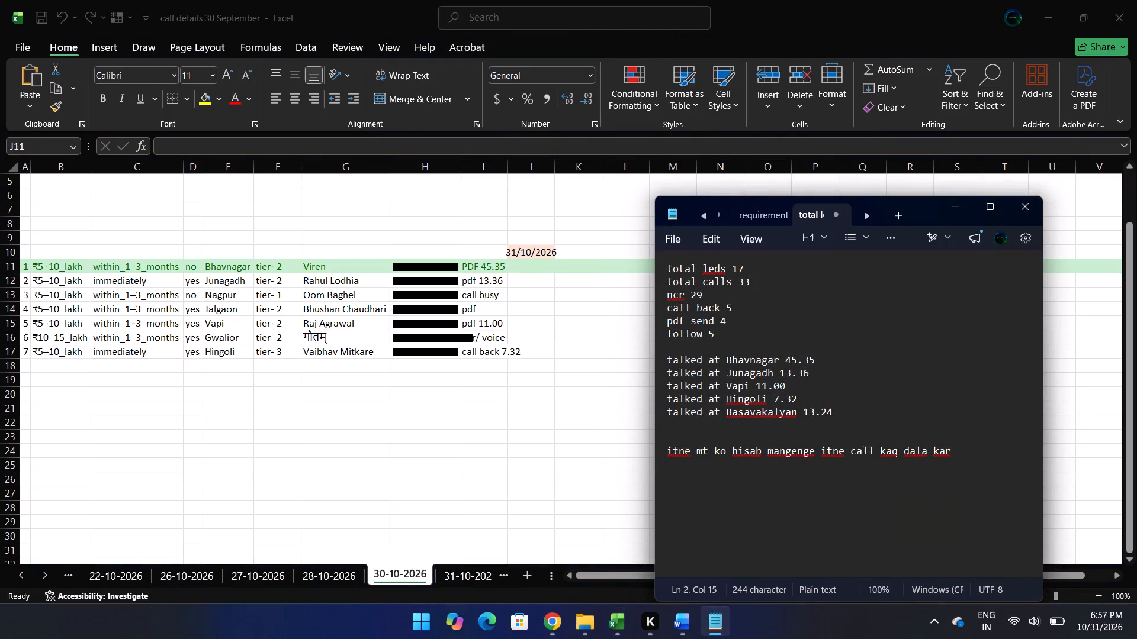
left_click(734, 312)
key("BackSpace")
key("BackSpace")
key("space")
type("4")
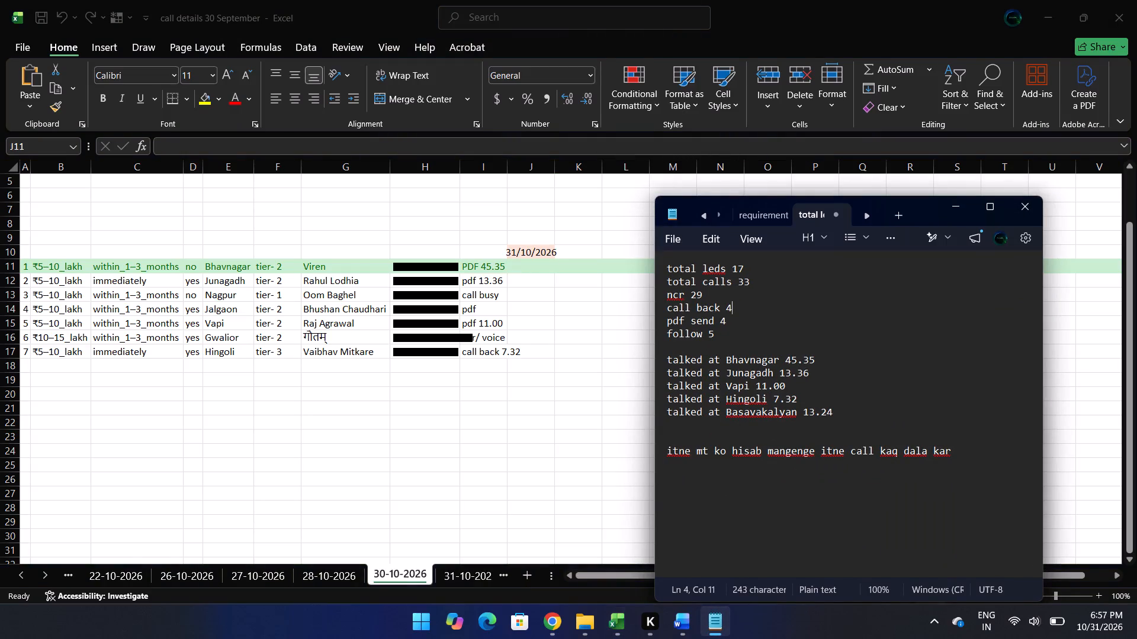
Check the pdf send entries on the 28-10-2026 to 31-10-2026 sheets and set the summary's pdf send figure to 6.
left_click(735, 321)
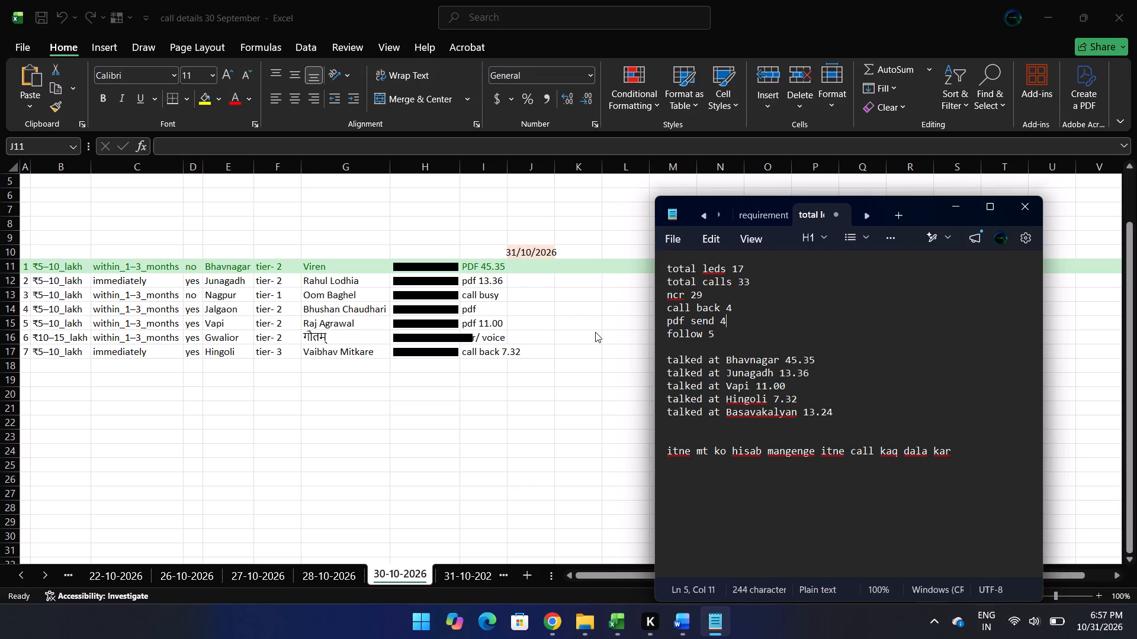
left_click(472, 569)
left_click(471, 575)
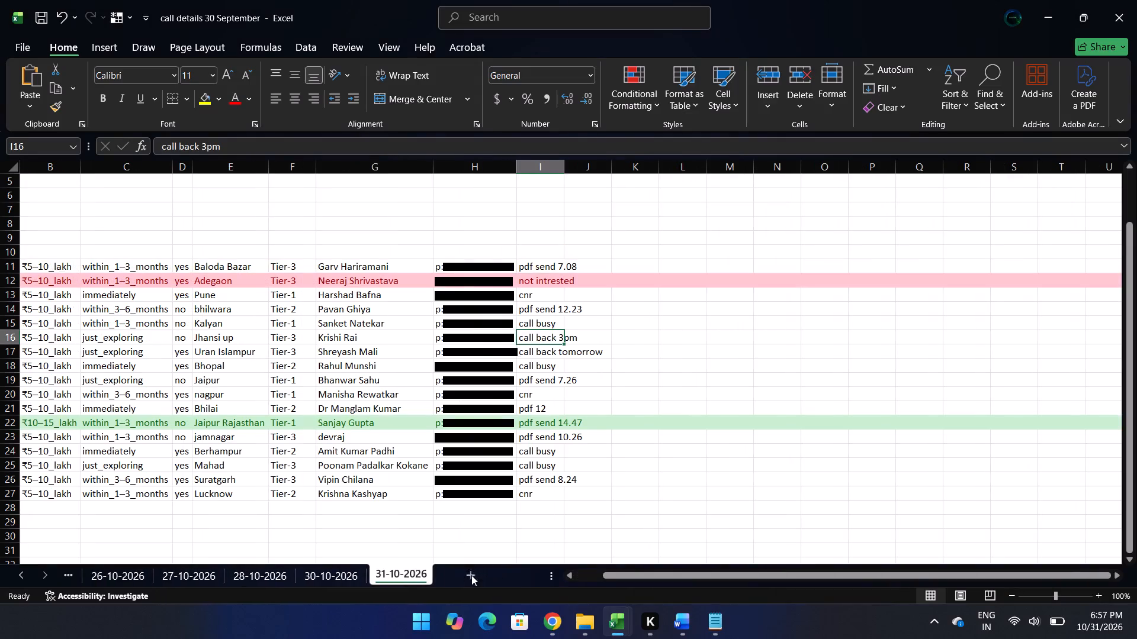
left_click(322, 580)
left_click(265, 576)
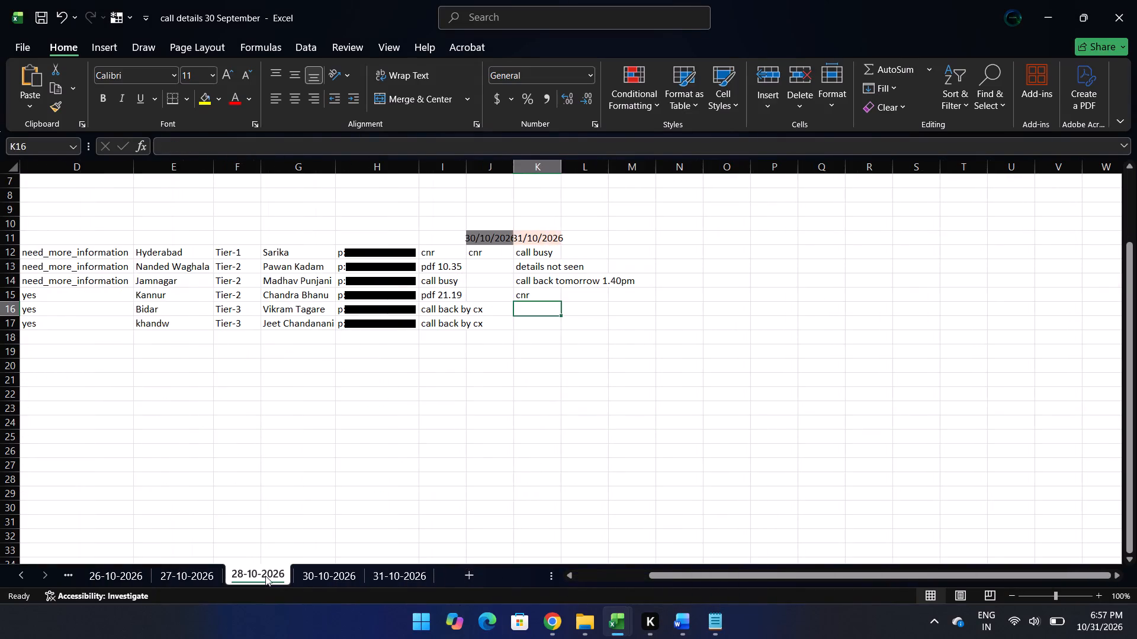
left_click(394, 568)
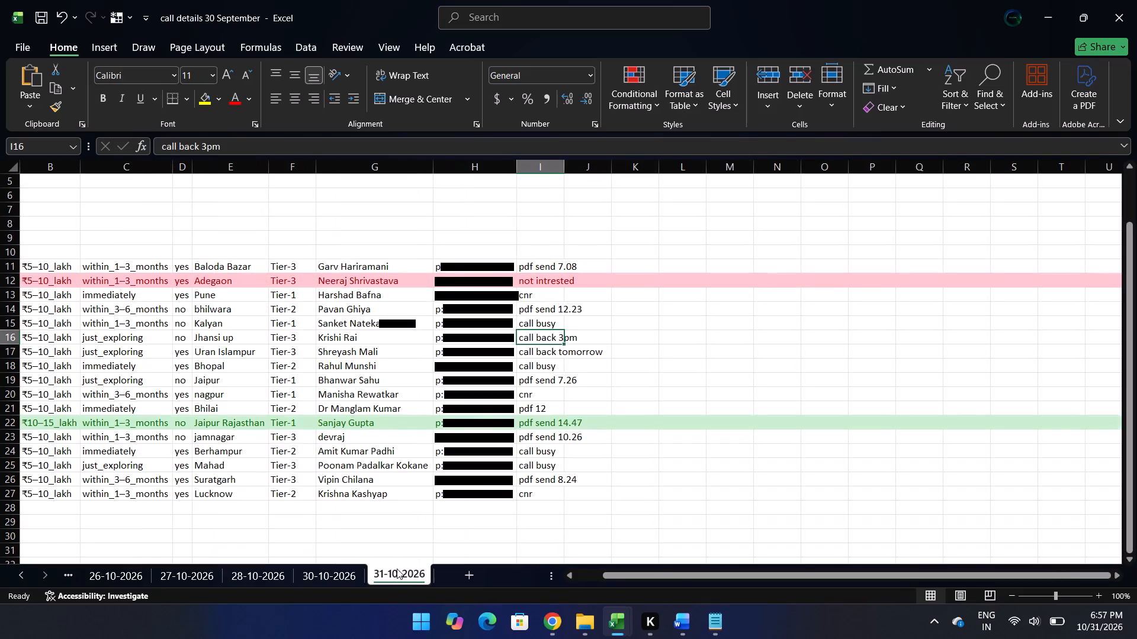
left_click(718, 622)
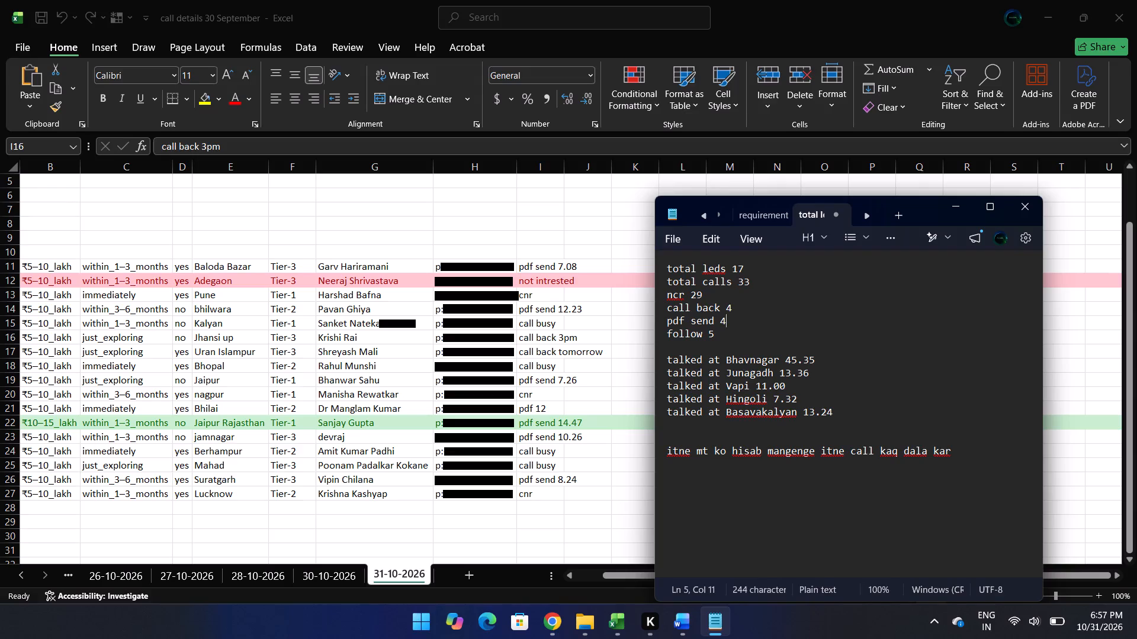
key("BackSpace")
key("6")
Examine the follow-up call entries on the dated sheets from 30-10-2026 back to 26-10-2026, ending on the 31-10-2026 sheet.
left_click(341, 577)
left_click(341, 577)
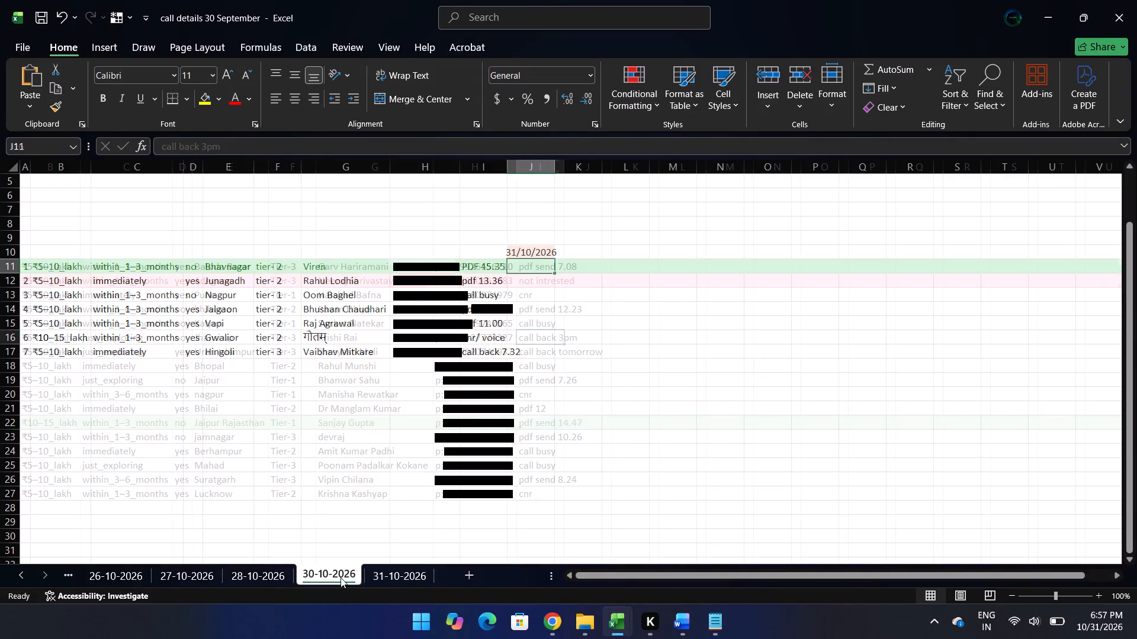
left_click(258, 575)
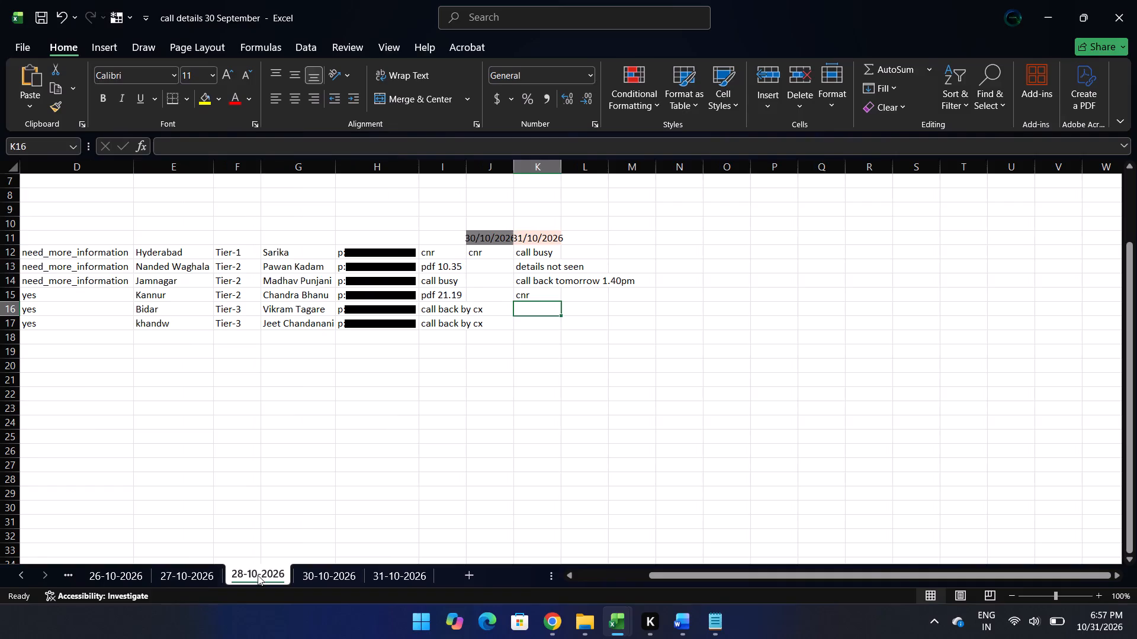
left_click(199, 575)
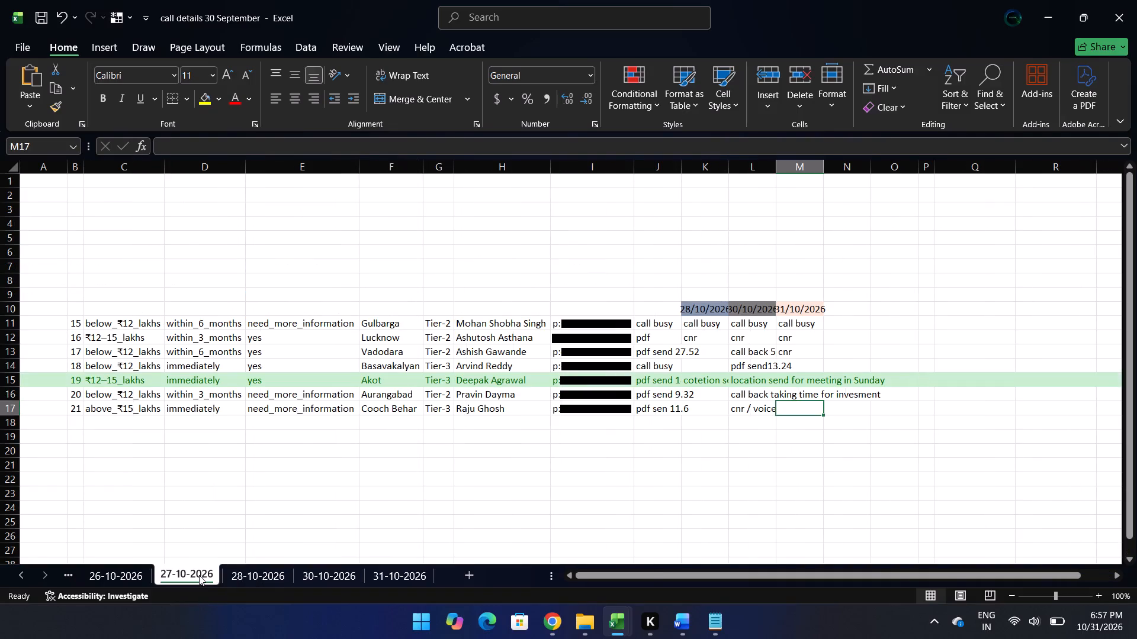
left_click(126, 578)
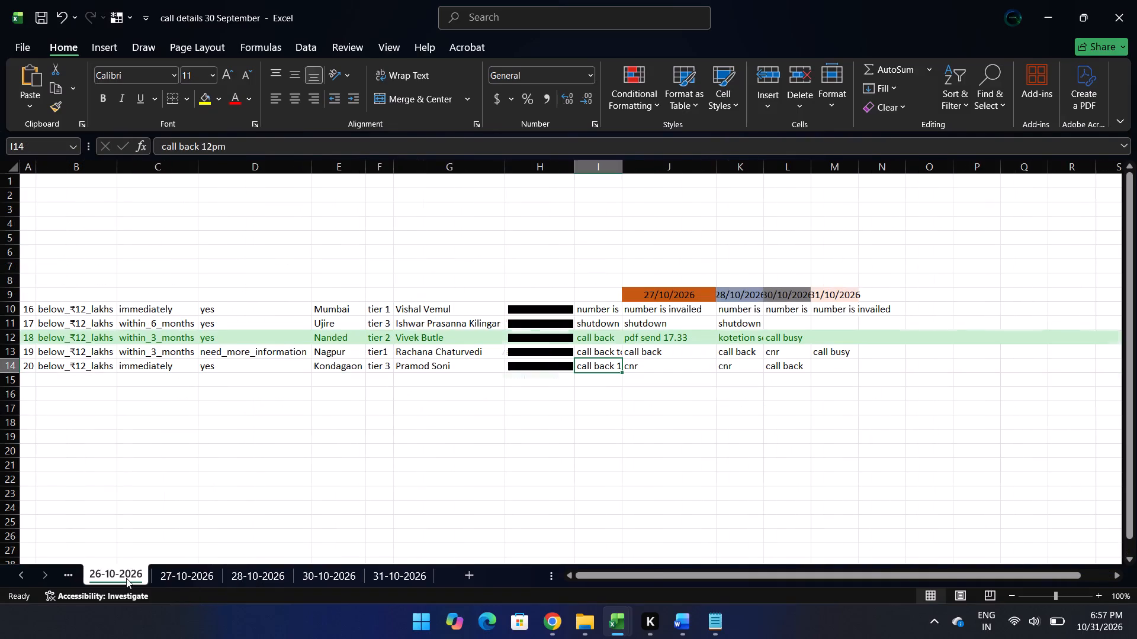
left_click(67, 574)
left_click(189, 574)
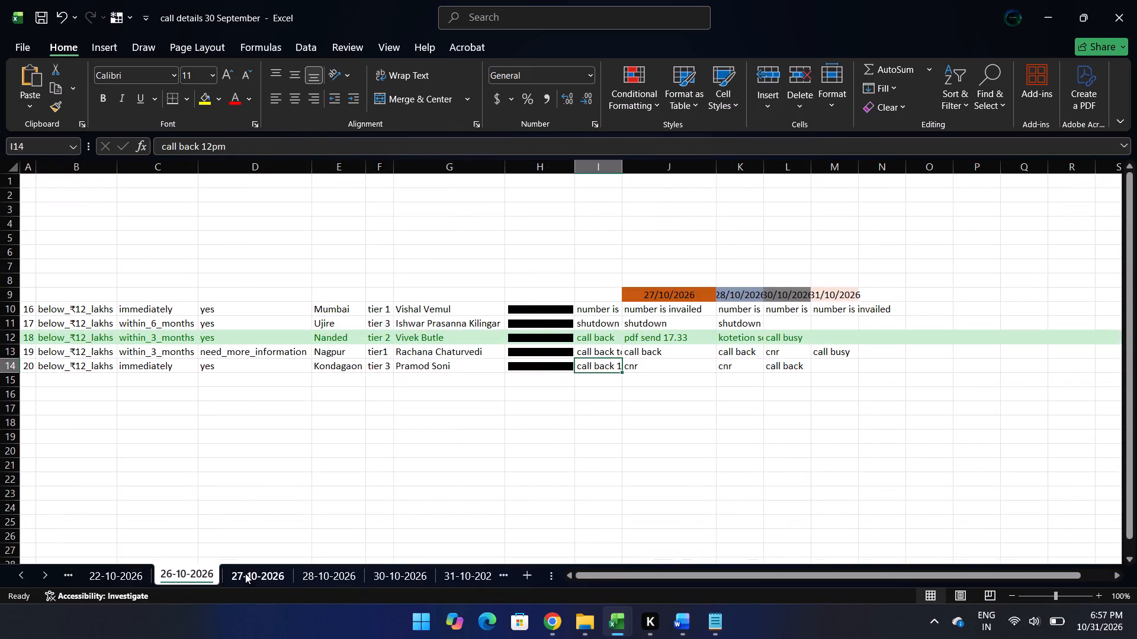
left_click(255, 573)
left_click(477, 581)
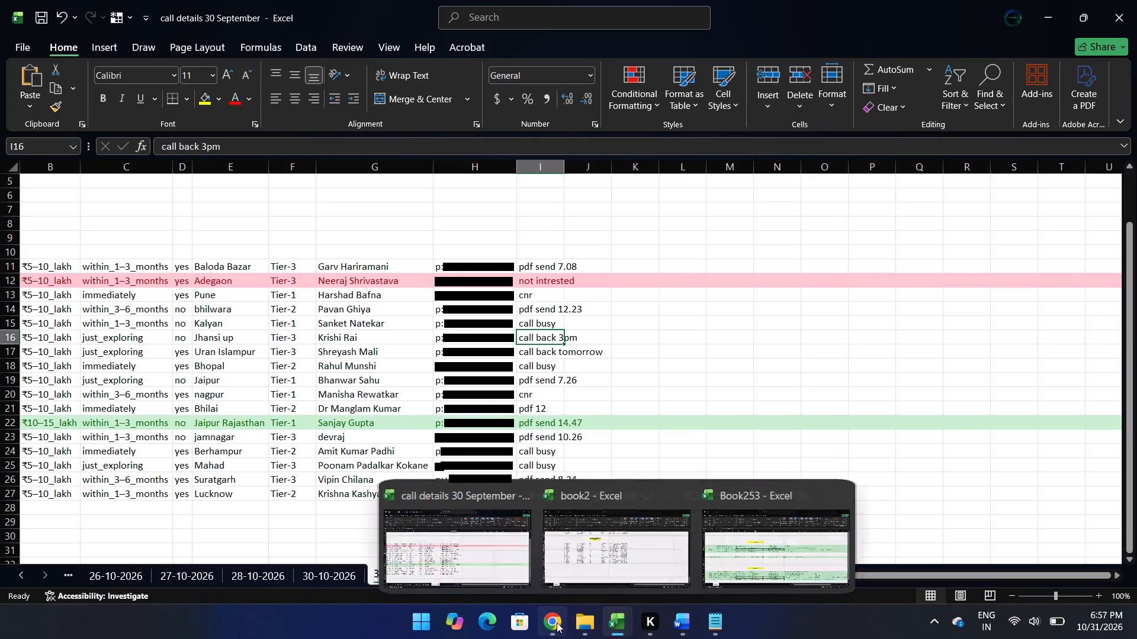
Set the follow figure in the Notepad summary to 3.
left_click(714, 617)
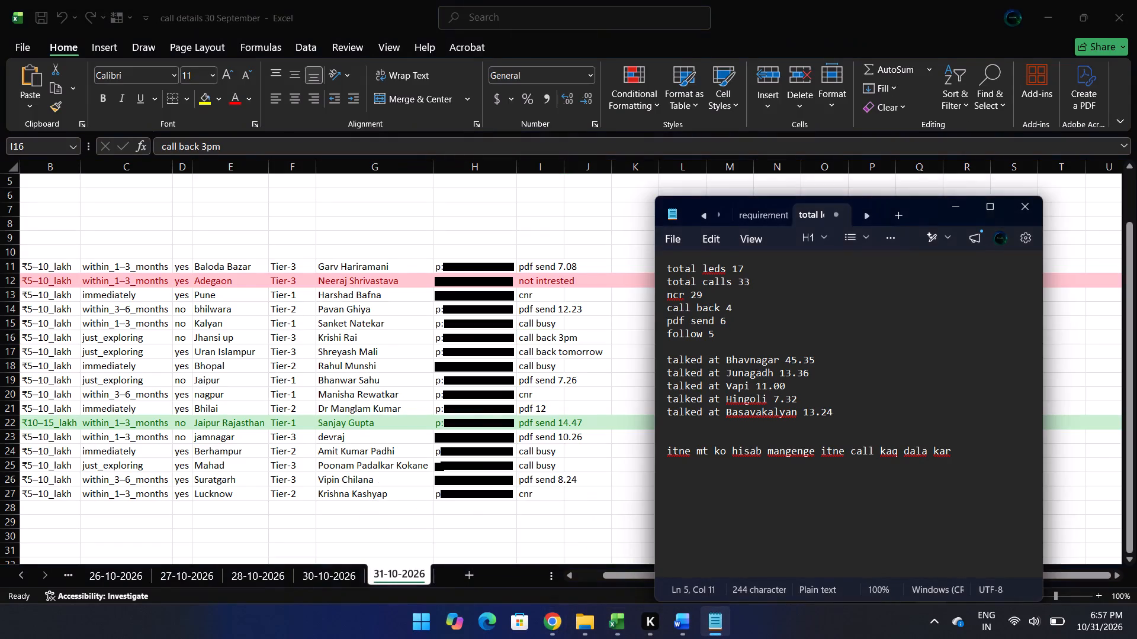
left_click(725, 334)
key("BackSpace")
key("3")
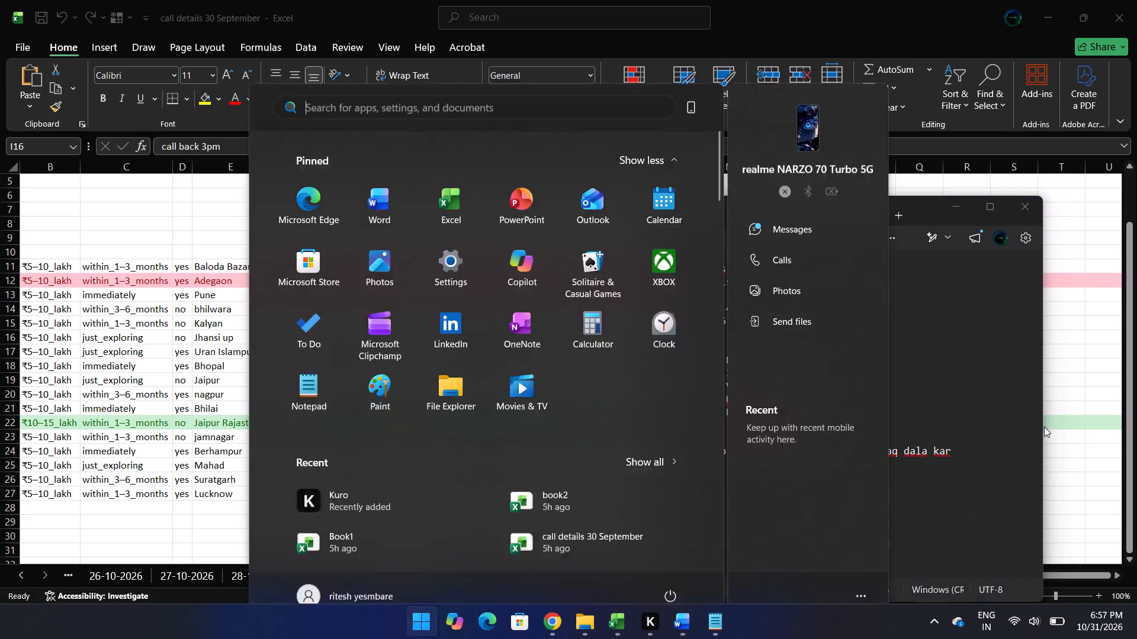
Switch to Calculator and place its window clear of the Notepad summary.
left_click(592, 298)
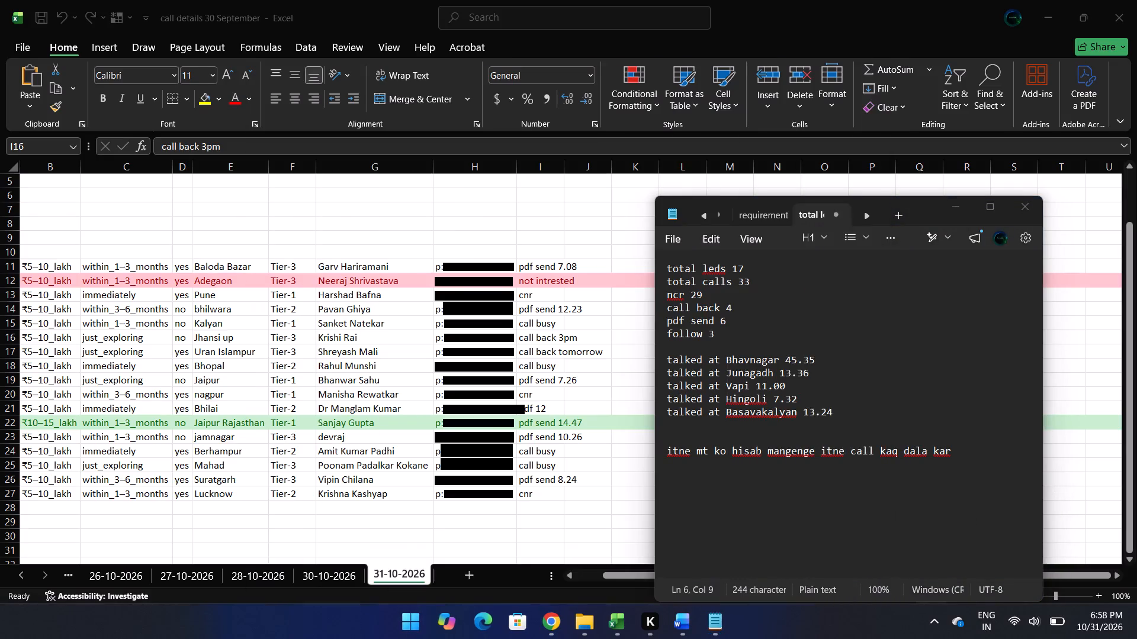
left_click_drag(900, 108, 294, 117)
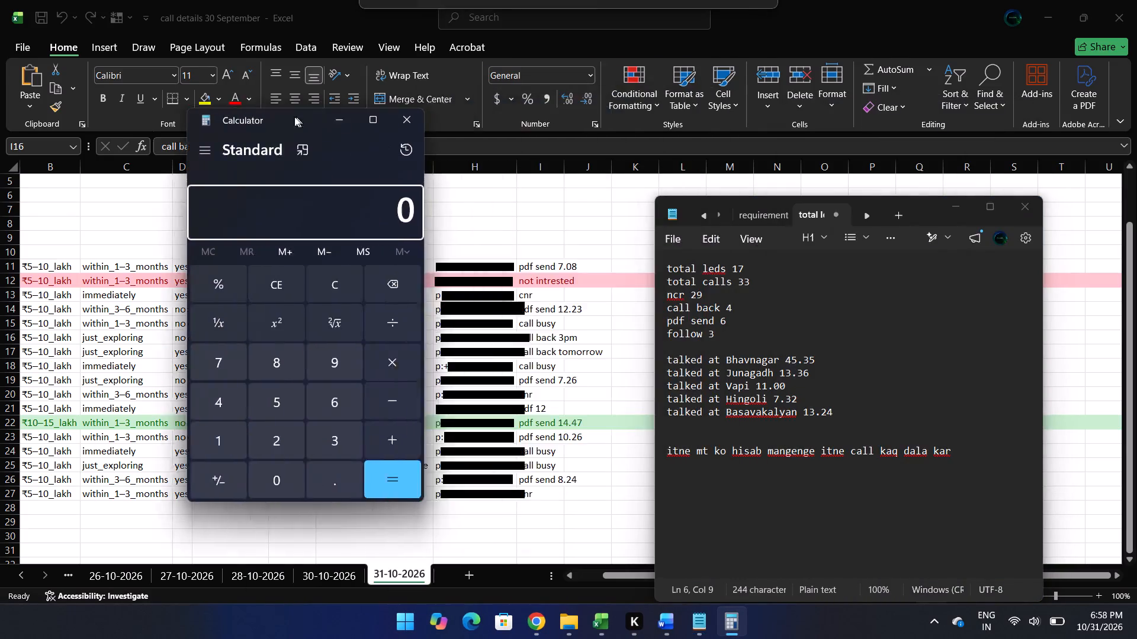
left_click_drag(294, 117, 290, 118)
double_click(329, 298)
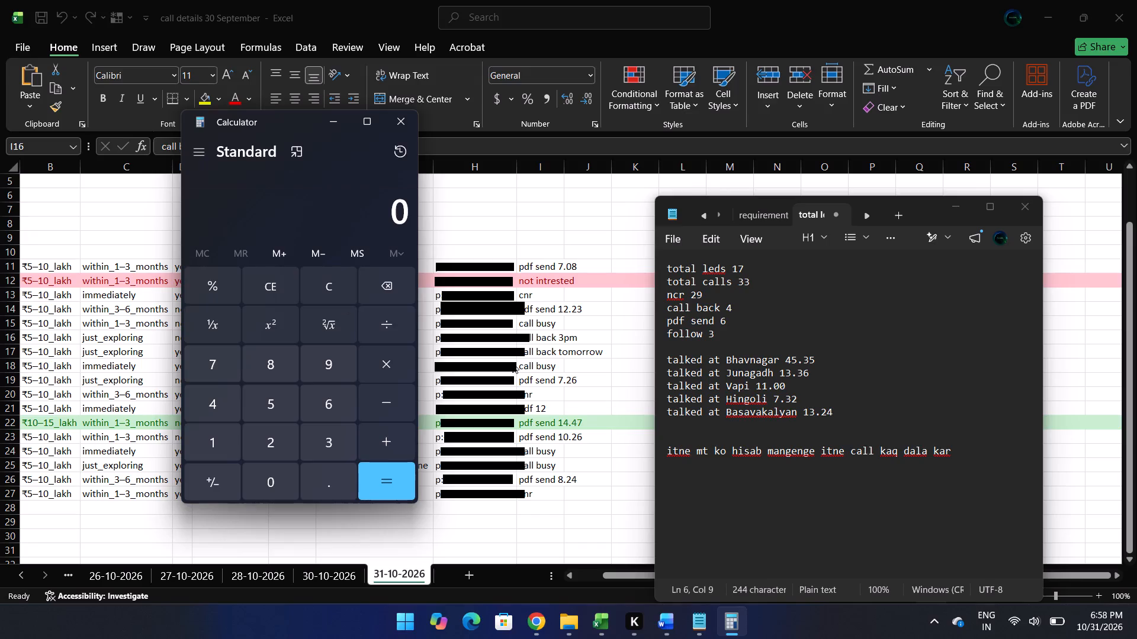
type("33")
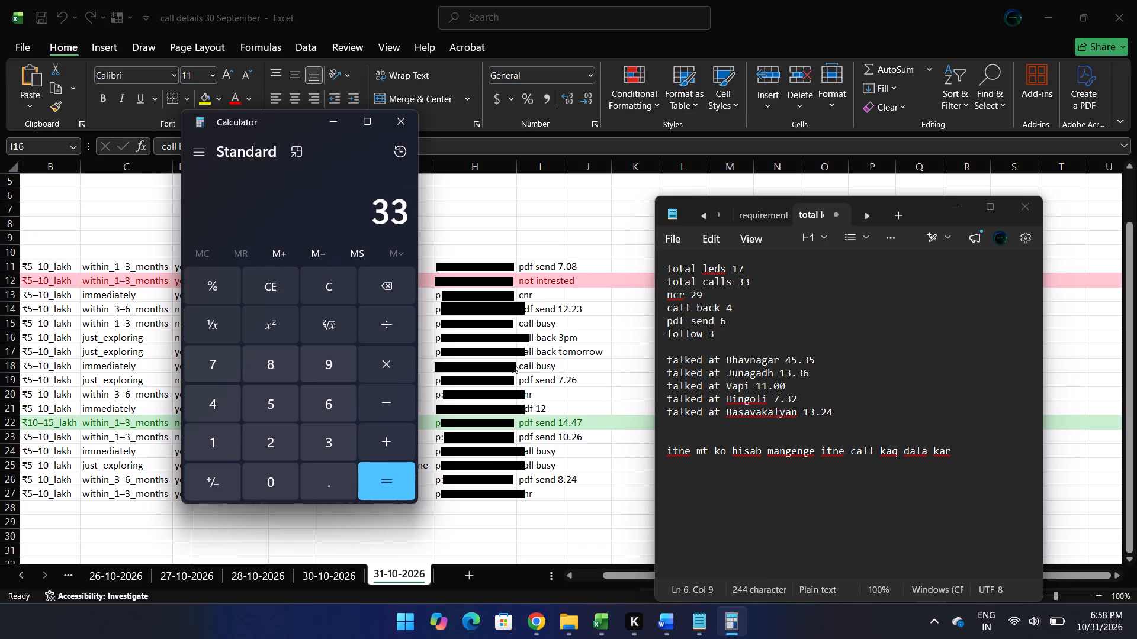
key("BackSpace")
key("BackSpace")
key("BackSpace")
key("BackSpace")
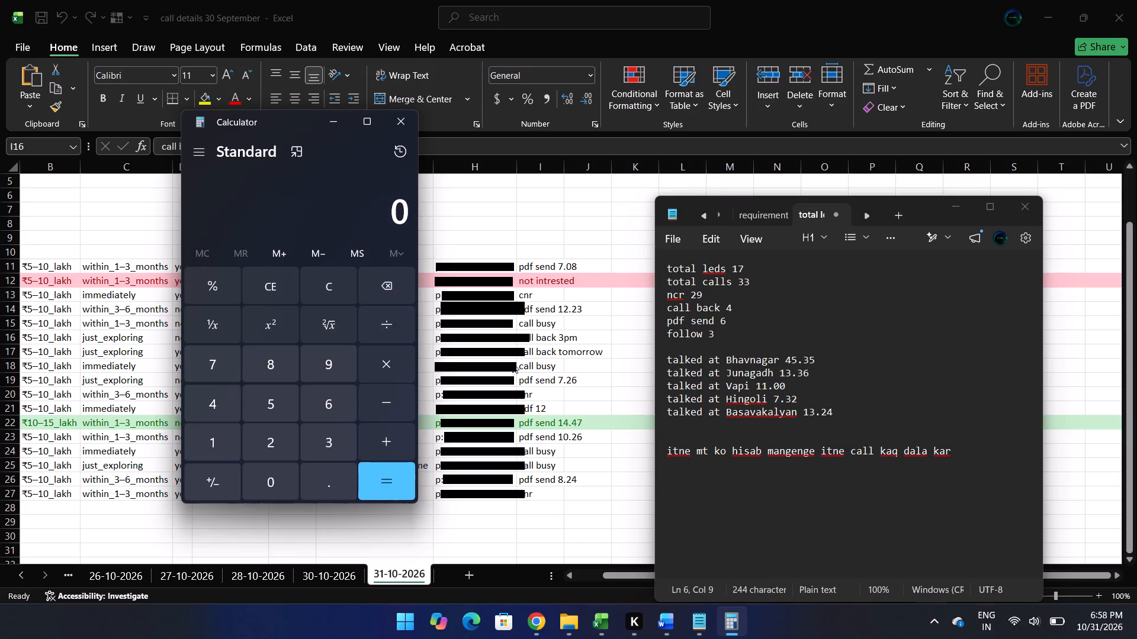
Add up the summary's call back, pdf send and follow figures as 4 + 6 + 3.
key("4")
type("+6+")
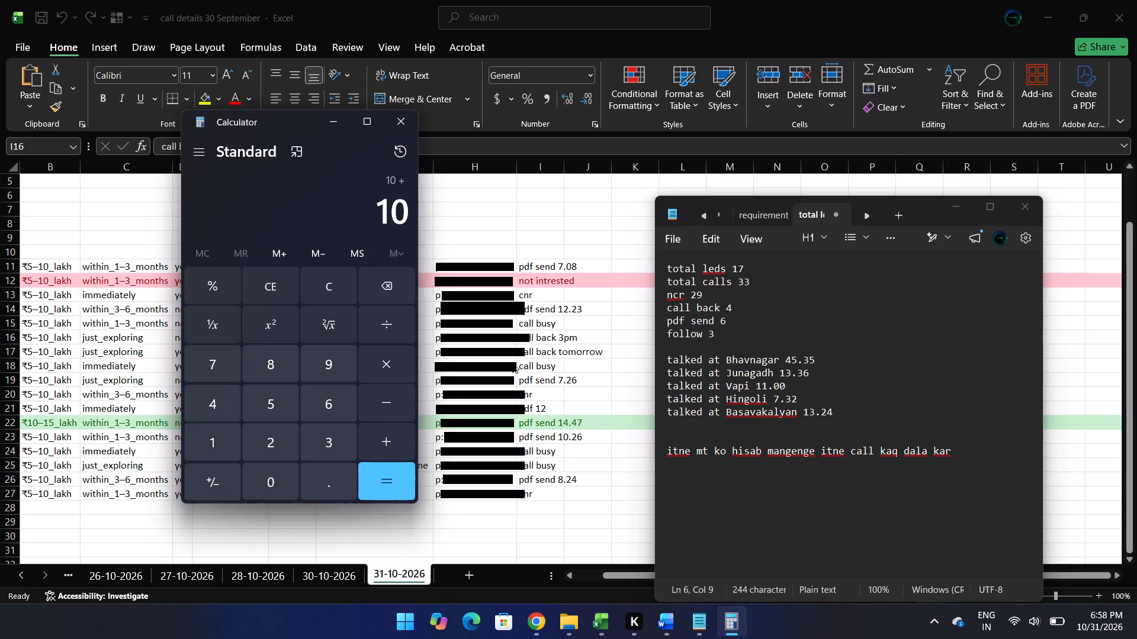
key("3")
key("plus")
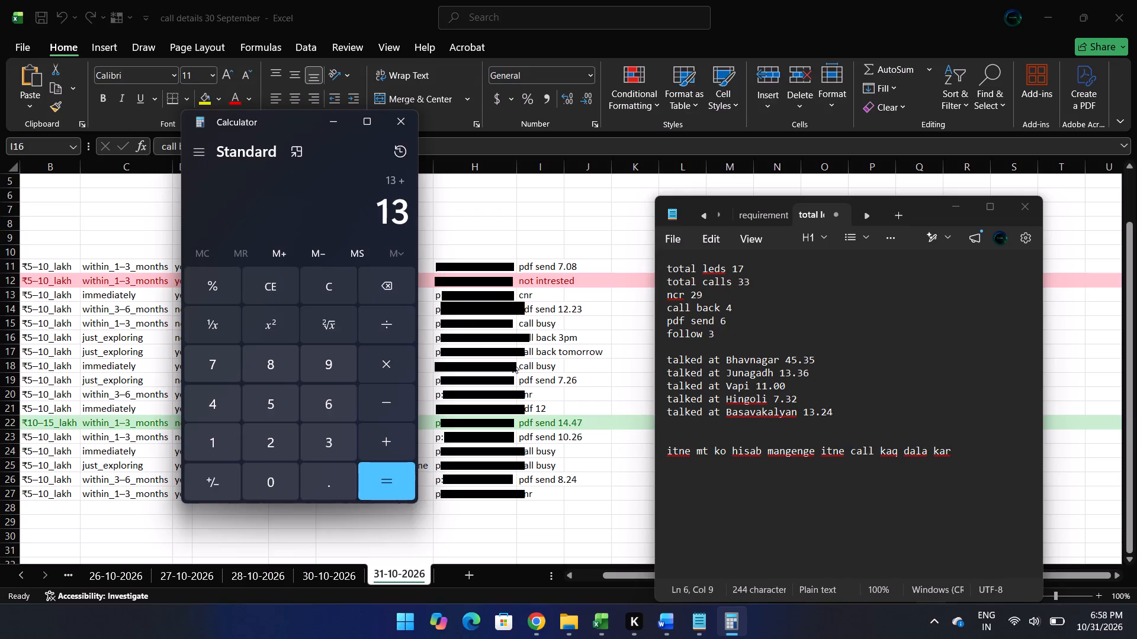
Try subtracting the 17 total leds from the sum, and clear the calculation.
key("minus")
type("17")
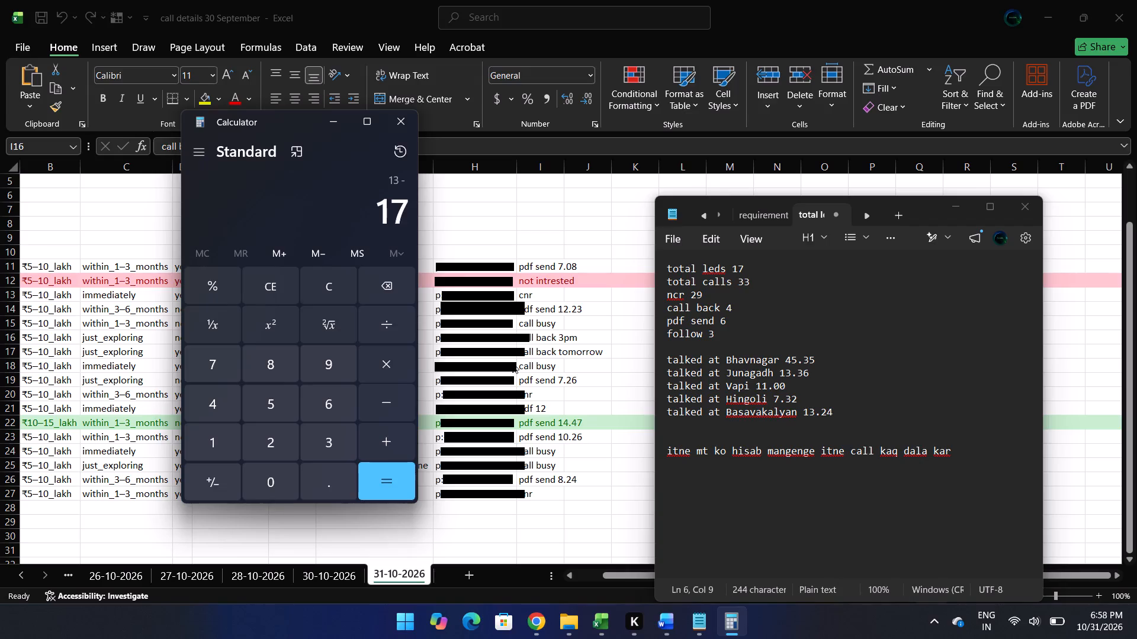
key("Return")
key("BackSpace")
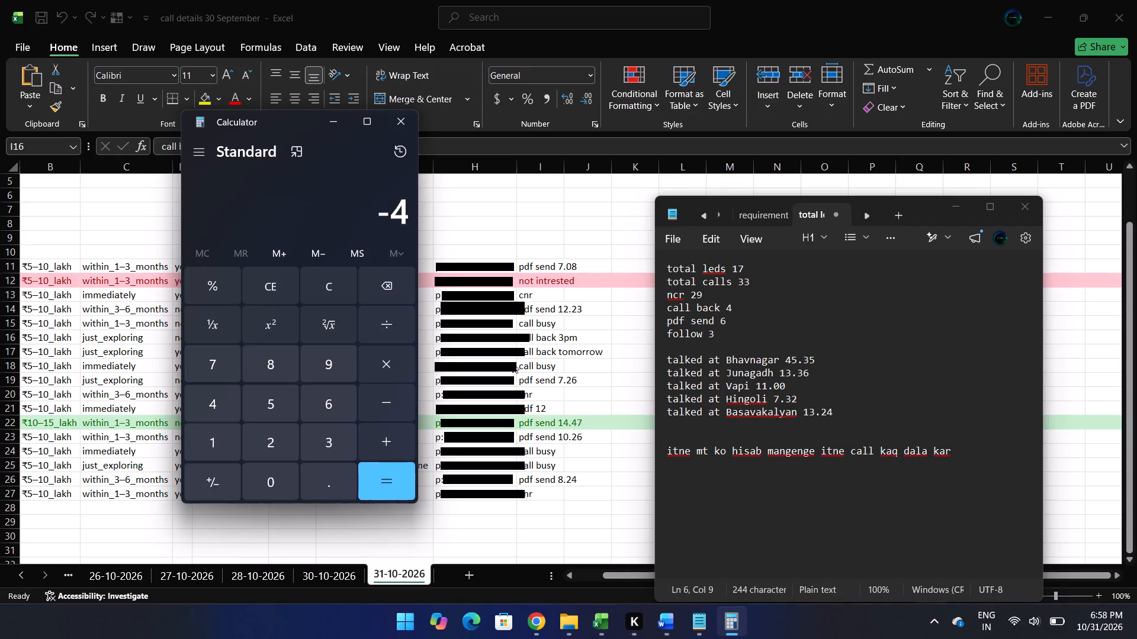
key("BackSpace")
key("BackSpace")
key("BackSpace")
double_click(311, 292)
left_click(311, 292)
Calculate 33 total calls minus the 13 calls already accounted for.
key("1")
key("BackSpace")
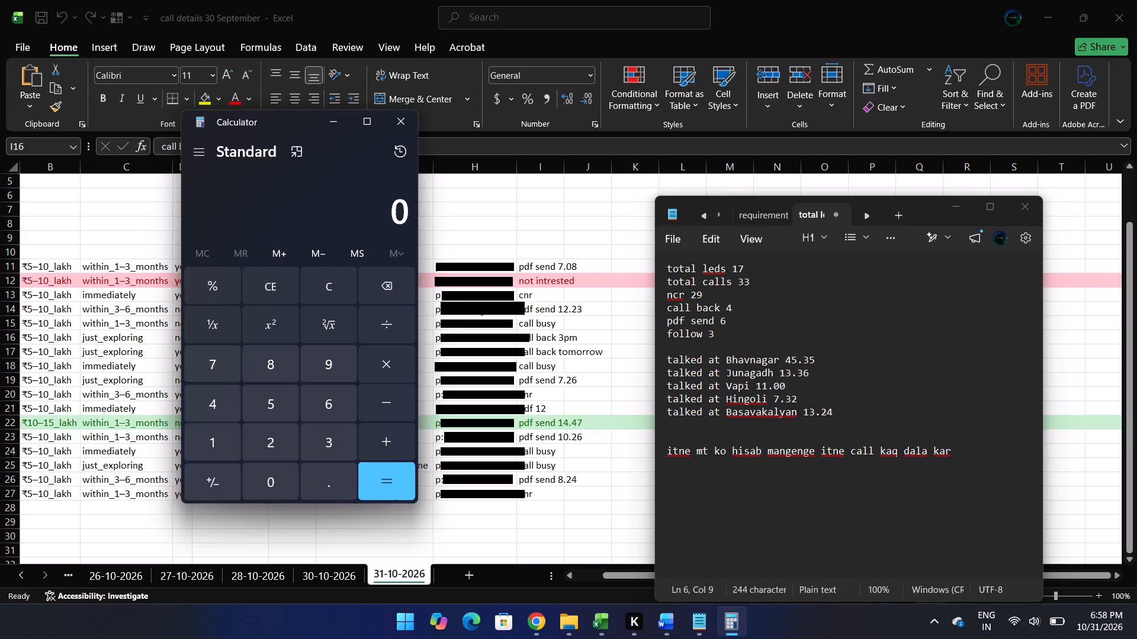
type("33-")
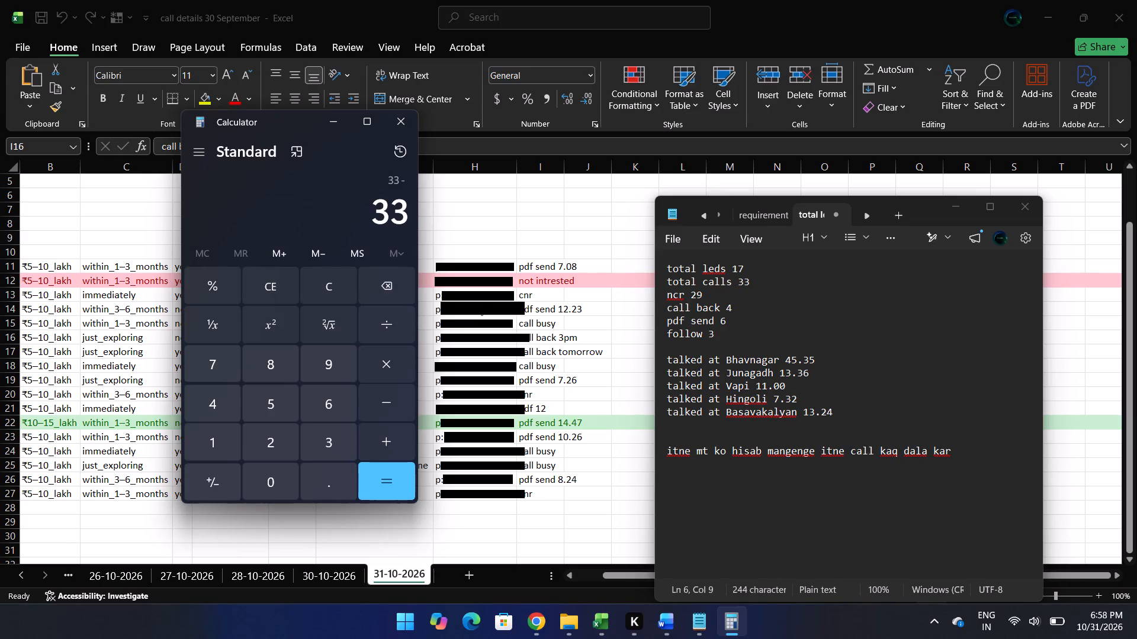
type("13")
key("Return")
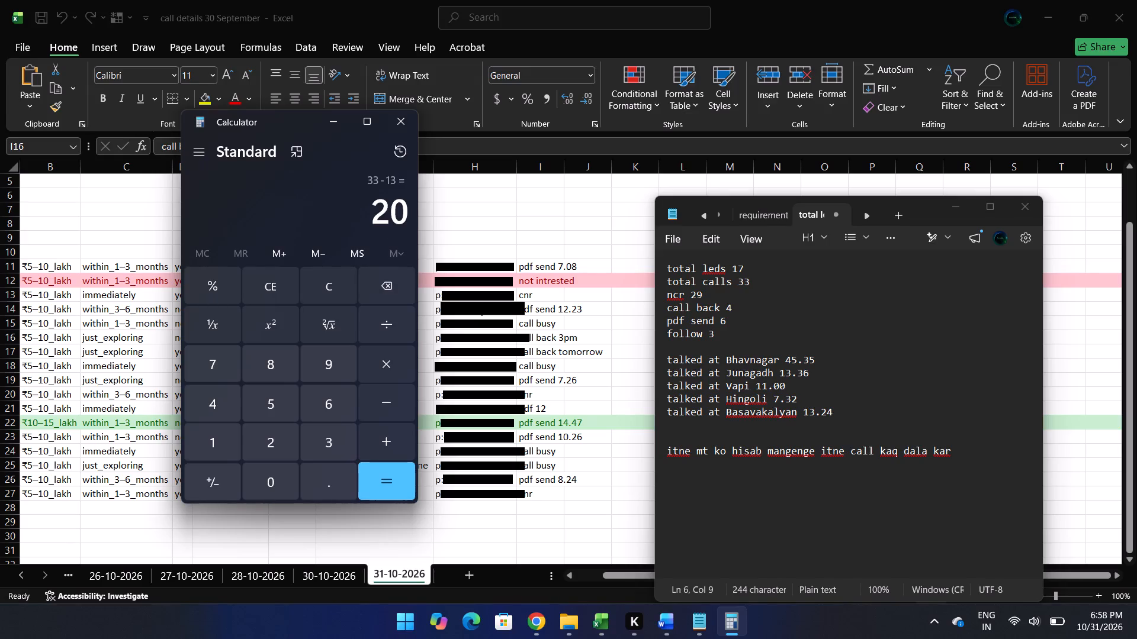
Set the ncr figure in the Notepad summary to 21, move Notepad off the call entries, and close Calculator.
left_click(711, 298)
key("BackSpace")
key("0")
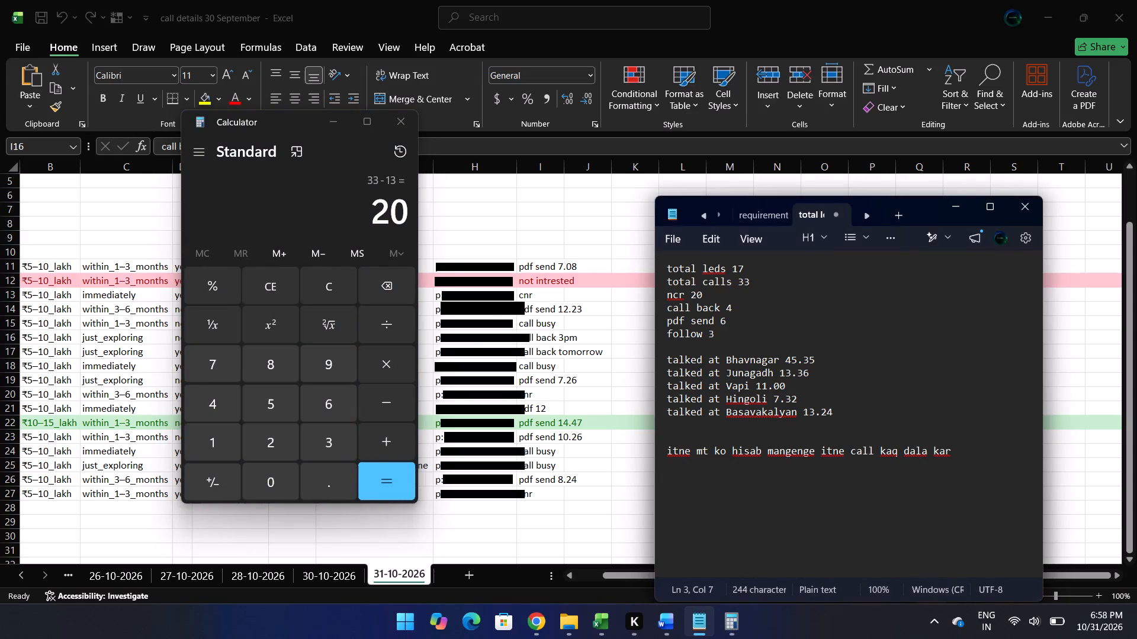
key("BackSpace")
key("1")
left_click_drag(926, 206, 972, 168)
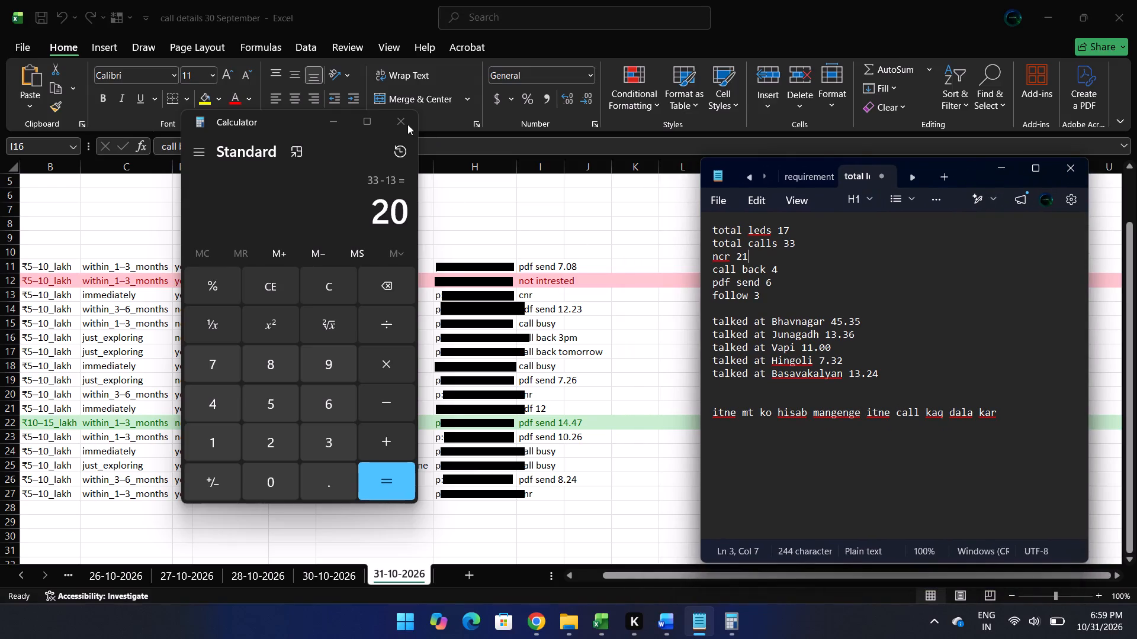
left_click(407, 124)
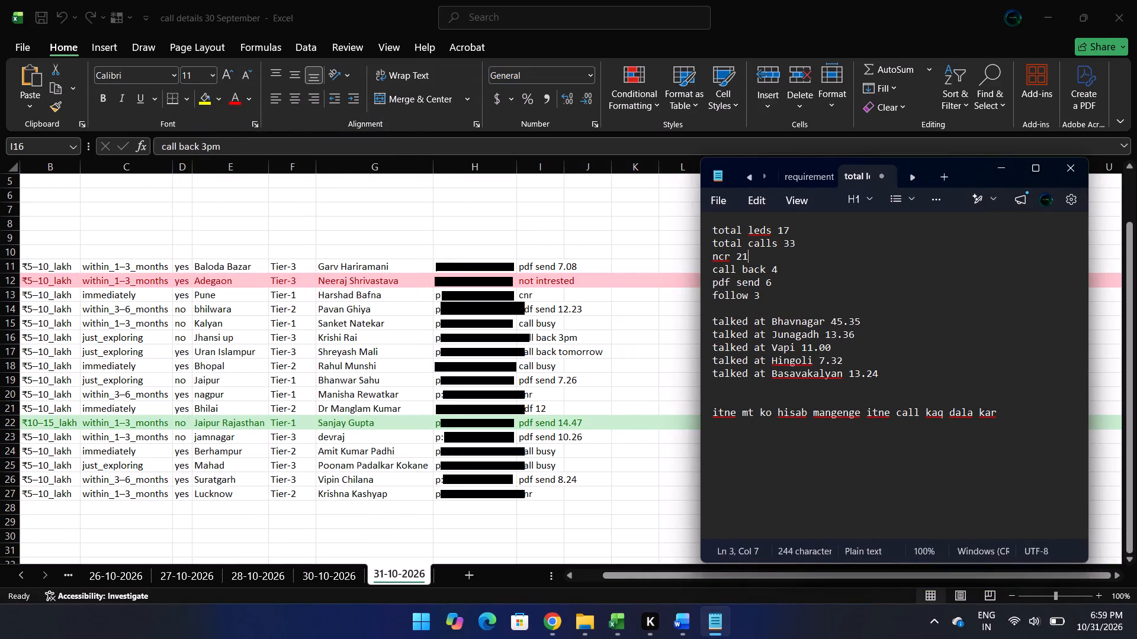
Replace the city in the first talked at line with Baloda Bazar, copied from row 11 of the 31-10-2026 sheet.
left_click_drag(826, 321, 773, 321)
key("BackSpace")
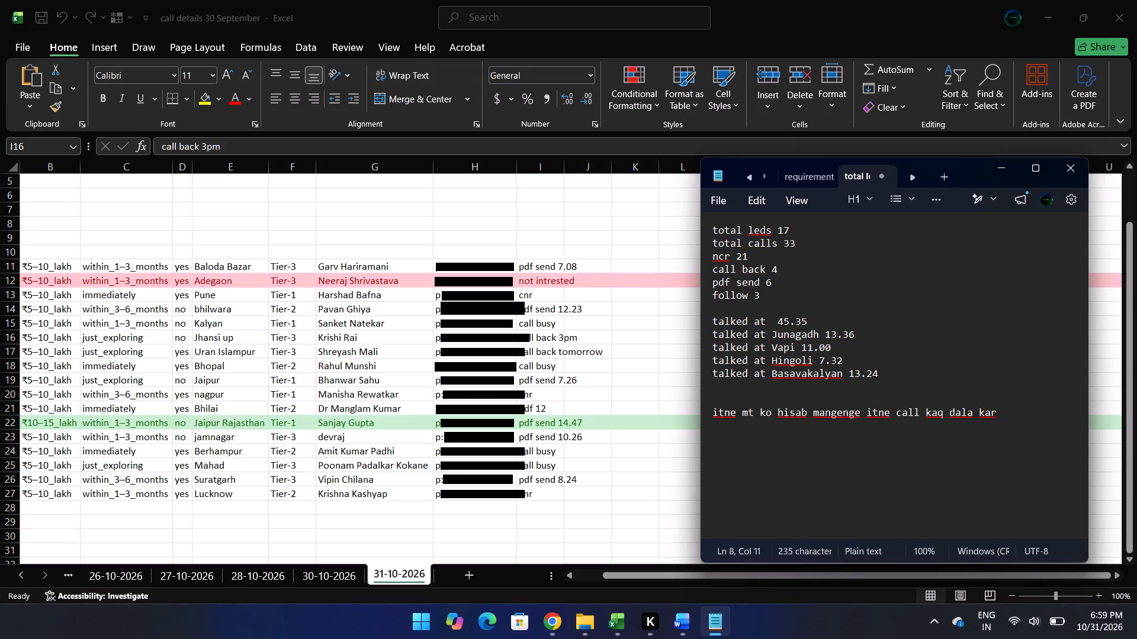
triple_click(220, 265)
triple_click(220, 265)
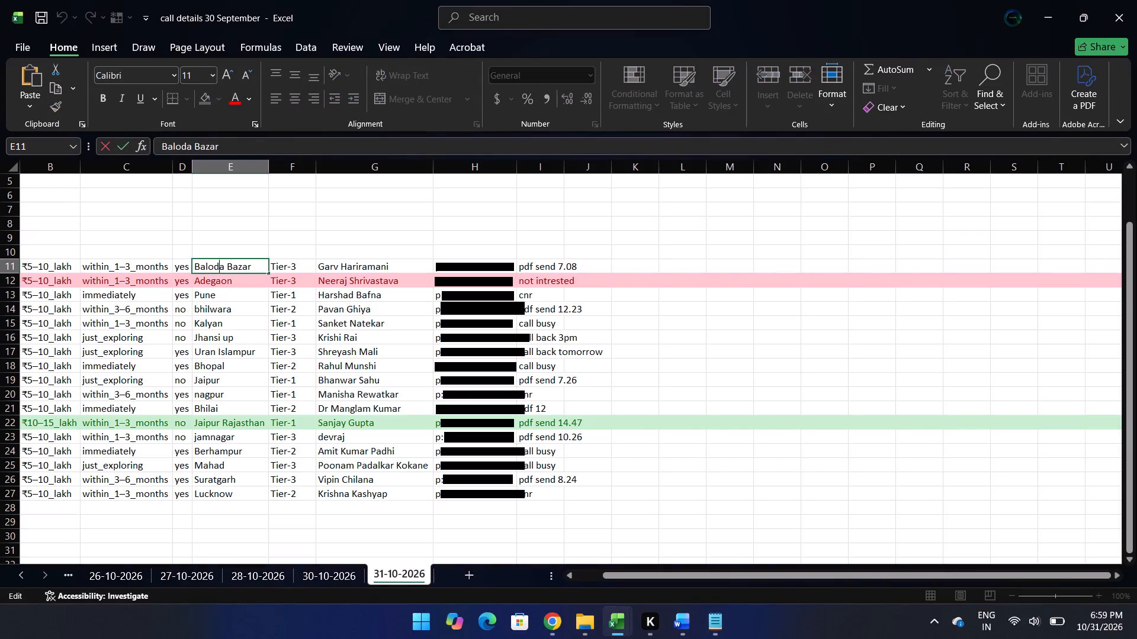
left_click(220, 265)
key("ctrl+c")
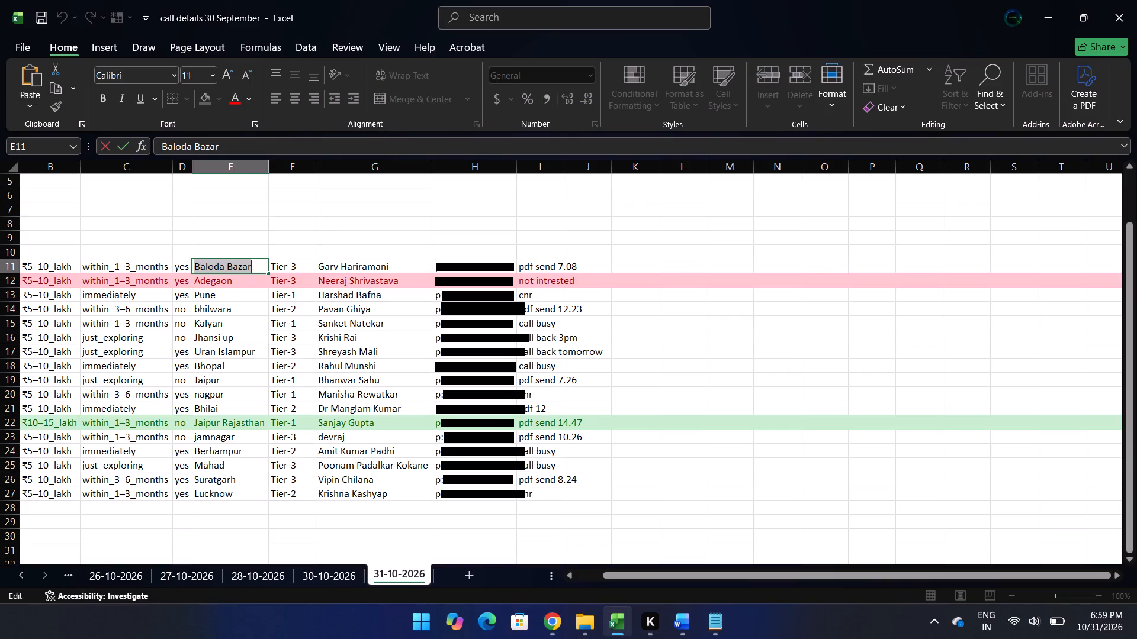
left_click(705, 619)
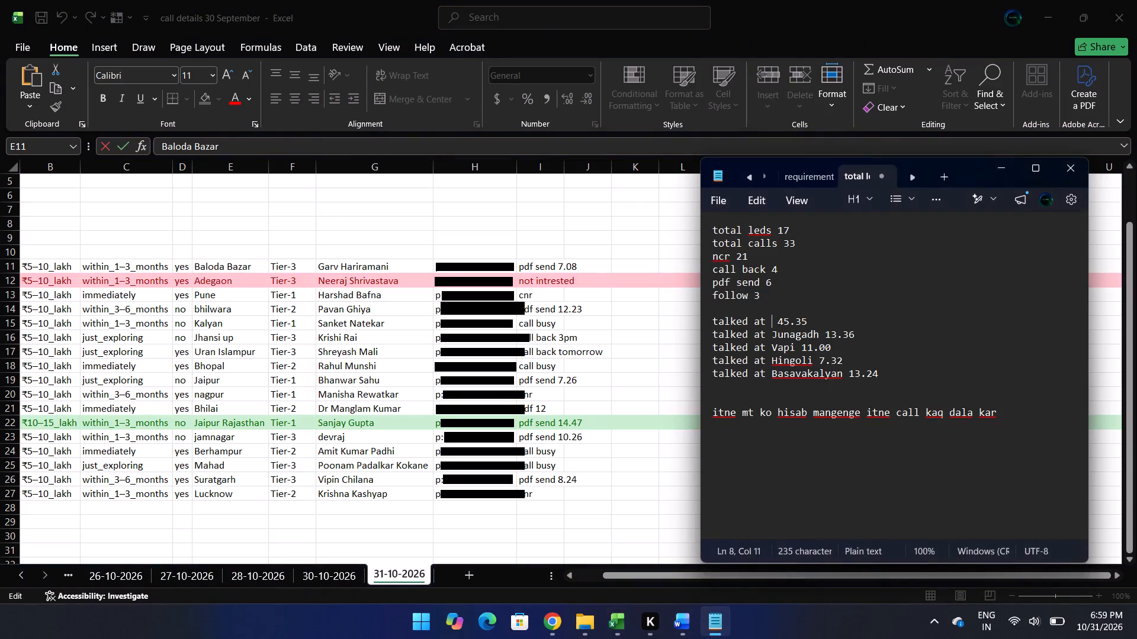
key("ctrl+v")
Replace the city in the second talked at line with bhilwara, copied from row 14 of the sheet.
triple_click(210, 308)
triple_click(210, 308)
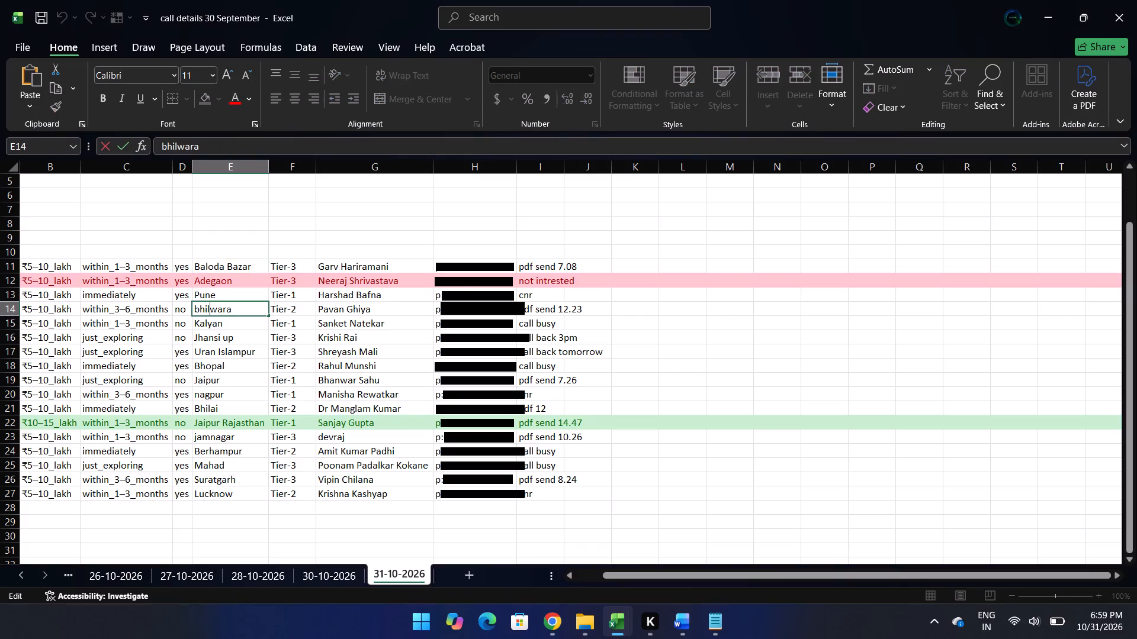
key("ctrl+c")
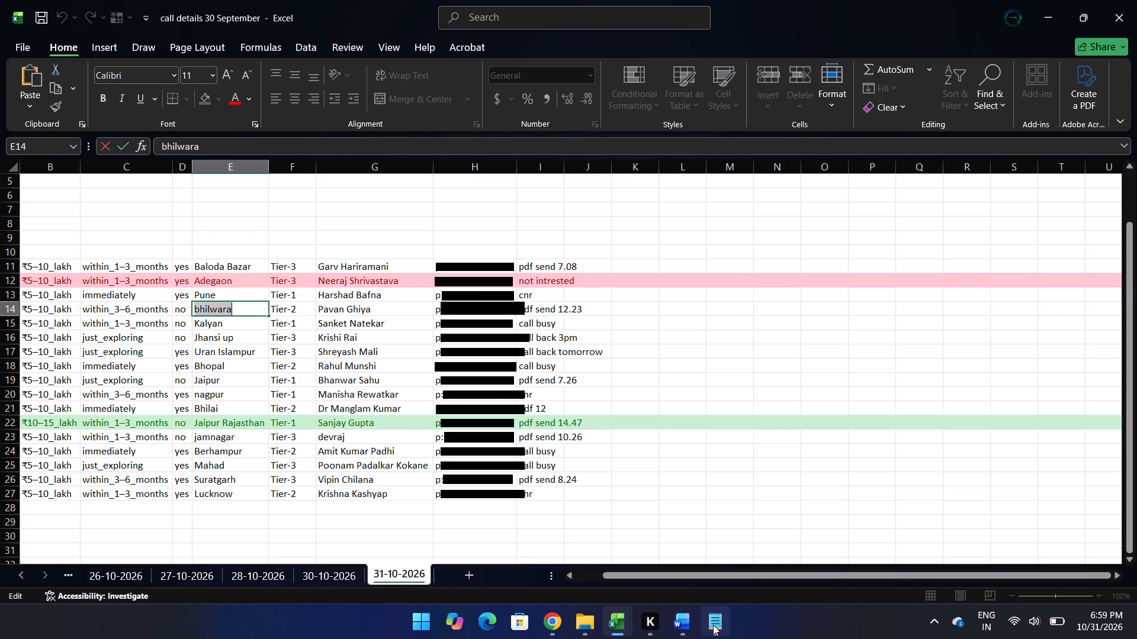
left_click(713, 625)
double_click(798, 337)
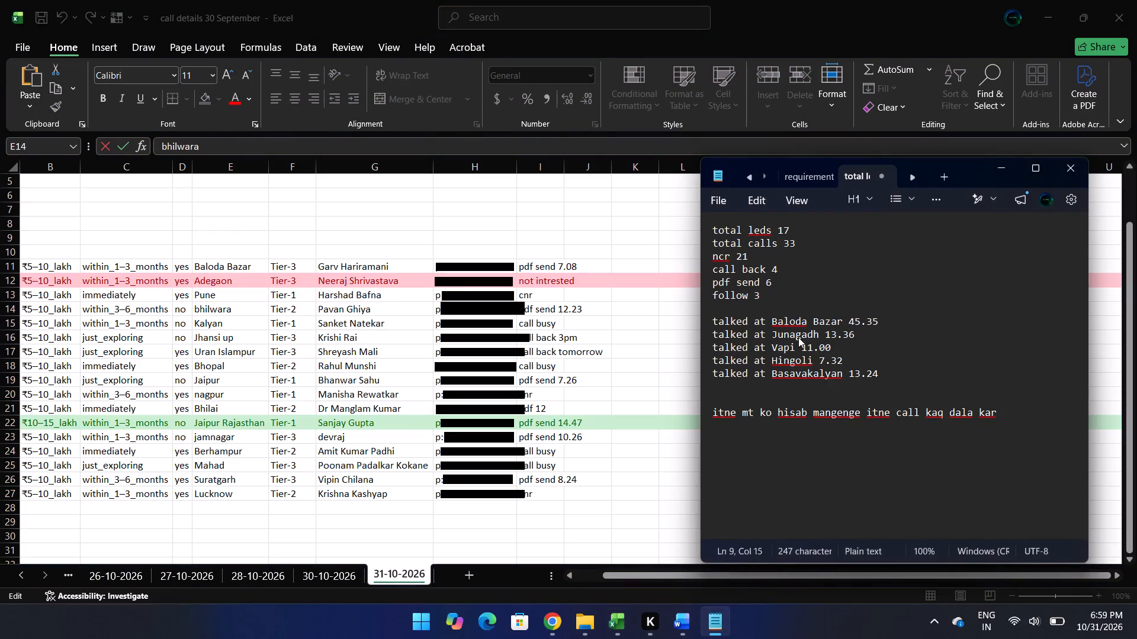
key("ctrl+v")
Replace the city in the third talked at line with Jaipur, copied from row 19 of the sheet.
left_click(538, 382)
left_click(214, 385)
triple_click(207, 378)
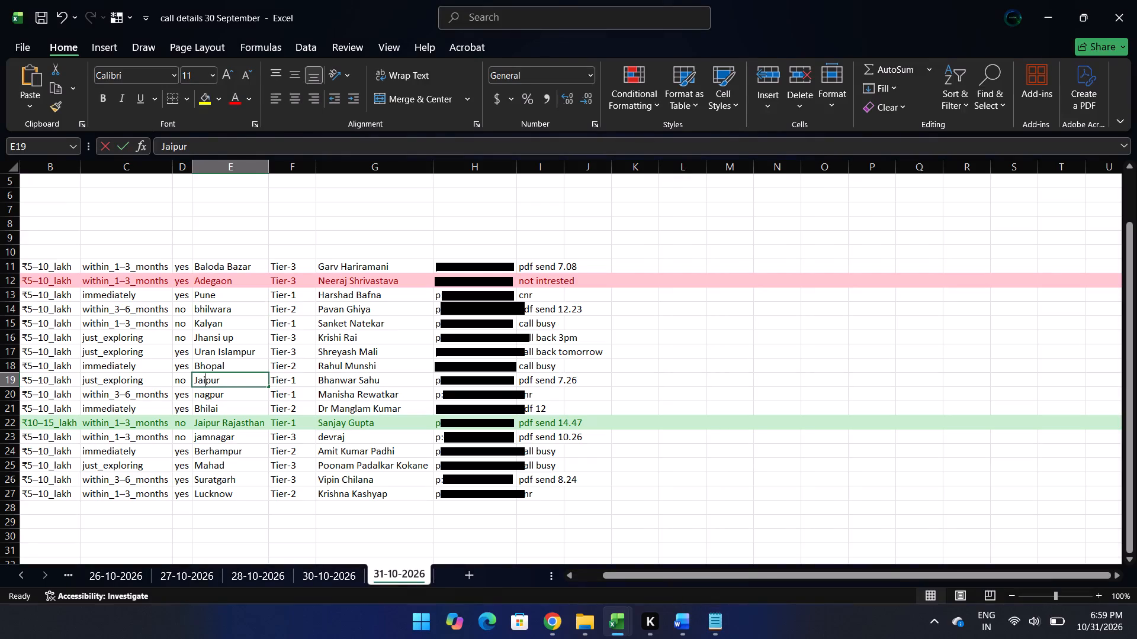
left_click(207, 378)
key("ctrl+c")
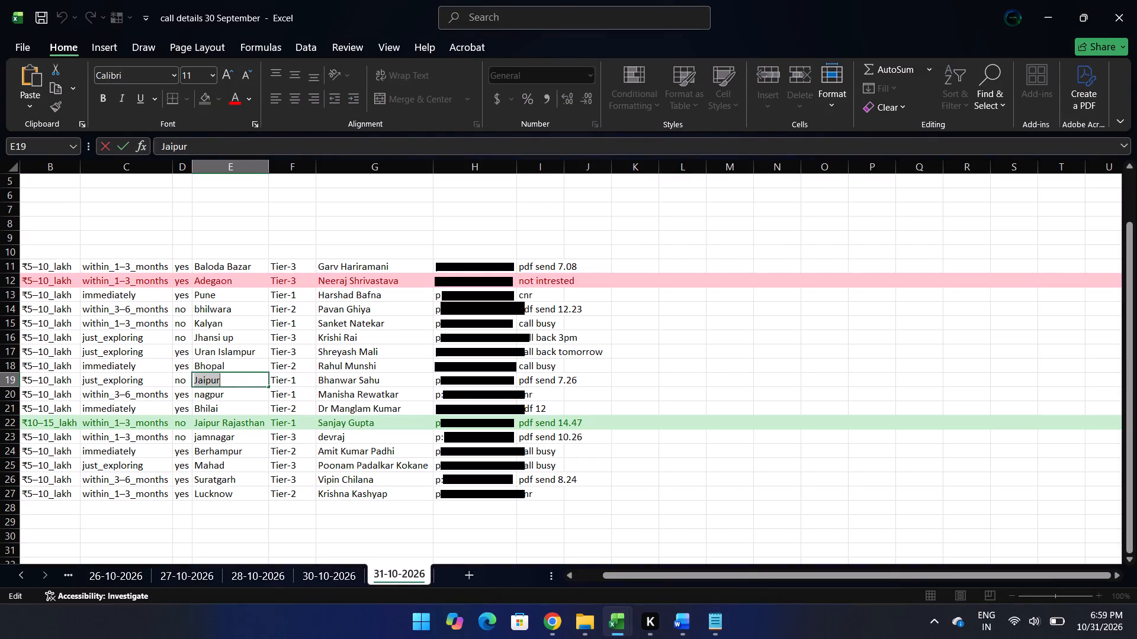
left_click(715, 609)
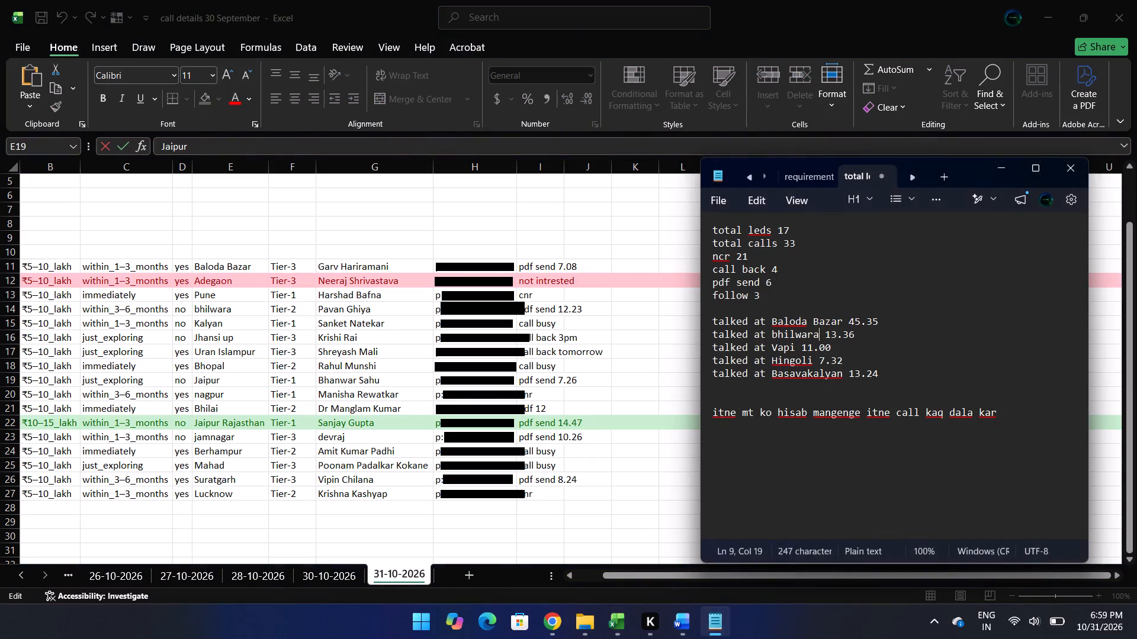
double_click(782, 351)
key("ctrl+v")
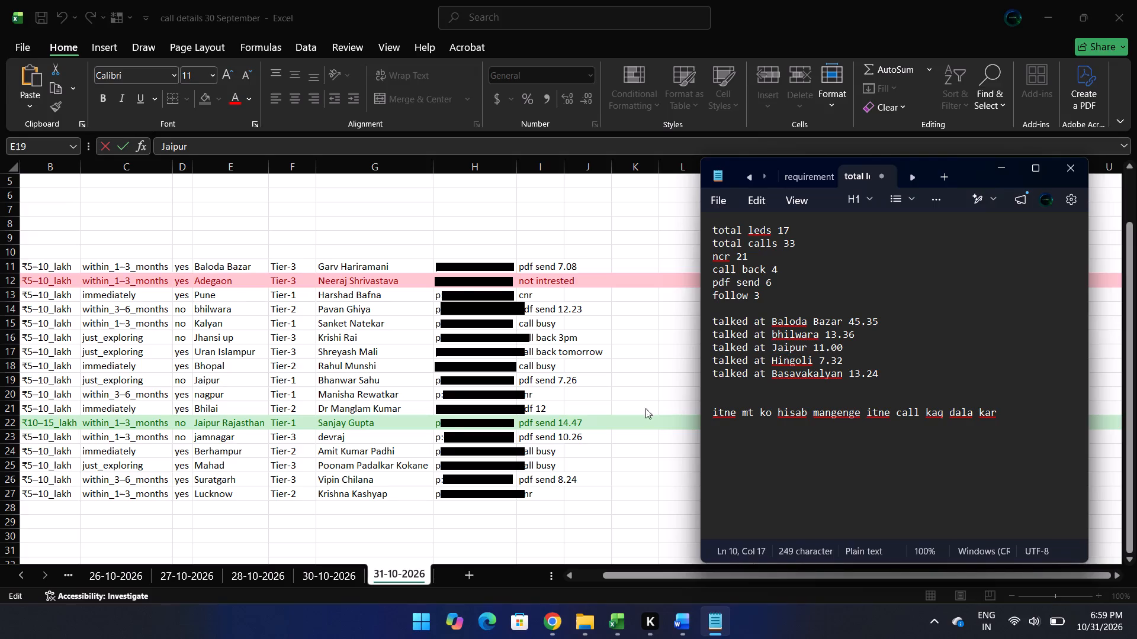
Replace the city in the fourth talked at line with Jaipur Rajasthan, copied from row 22 of the 31-10-2026 sheet.
left_click(207, 417)
triple_click(206, 425)
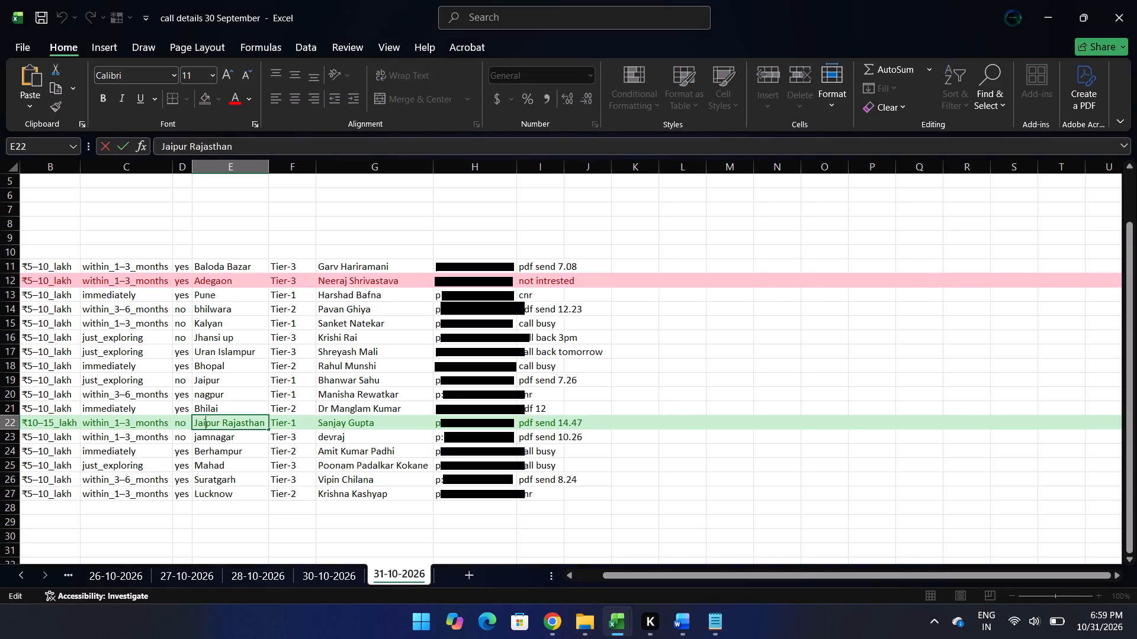
double_click(206, 425)
key("ctrl+c")
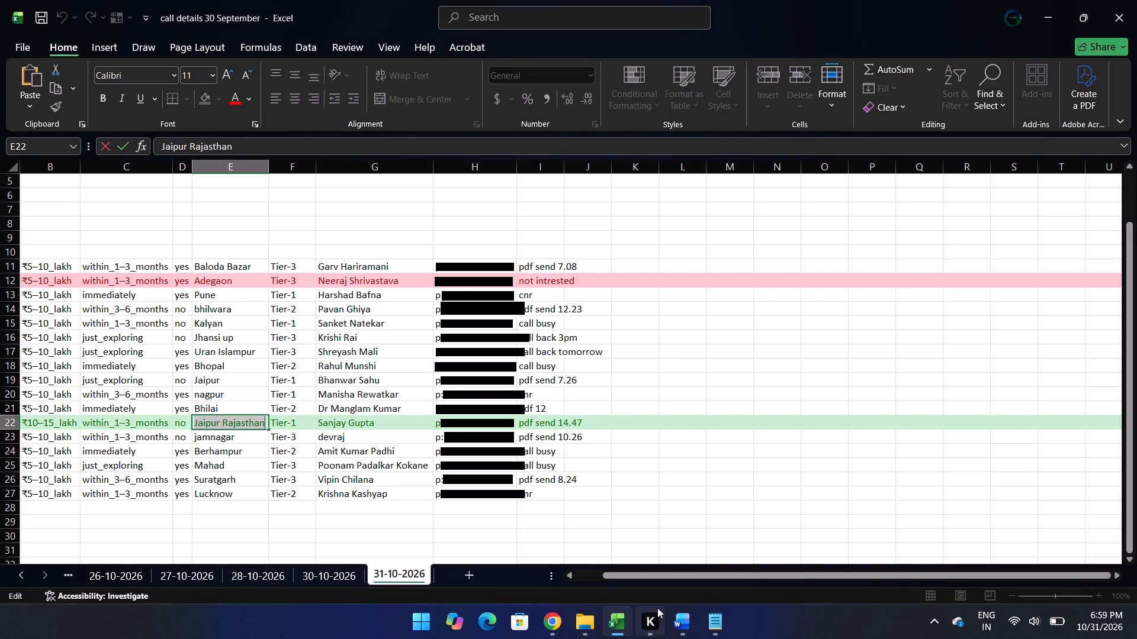
left_click(720, 628)
triple_click(784, 360)
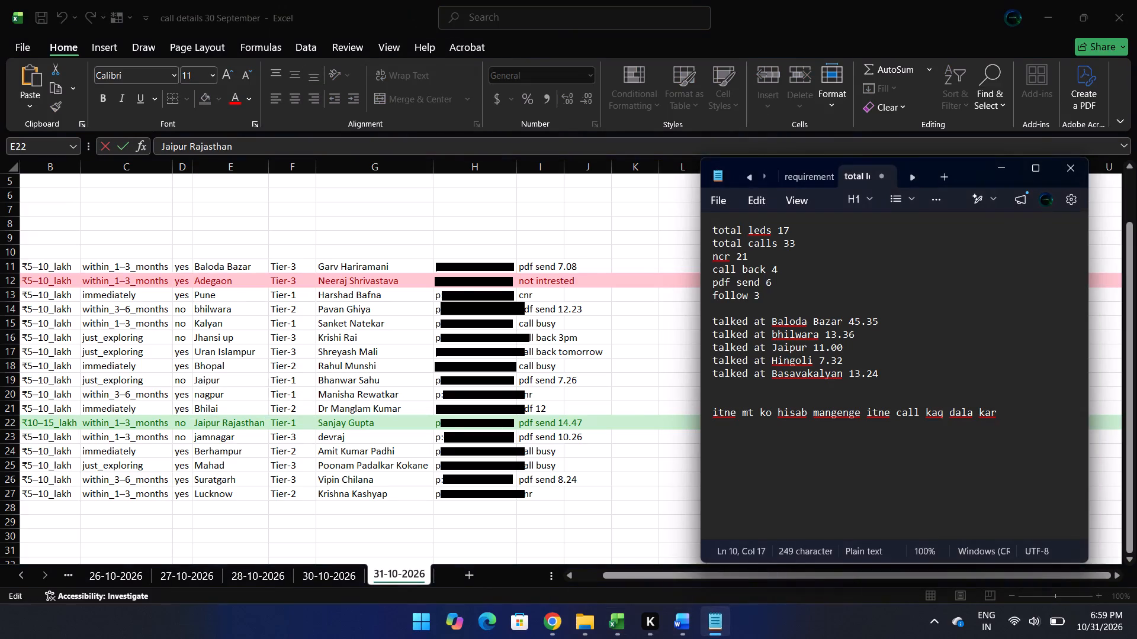
left_click(814, 399)
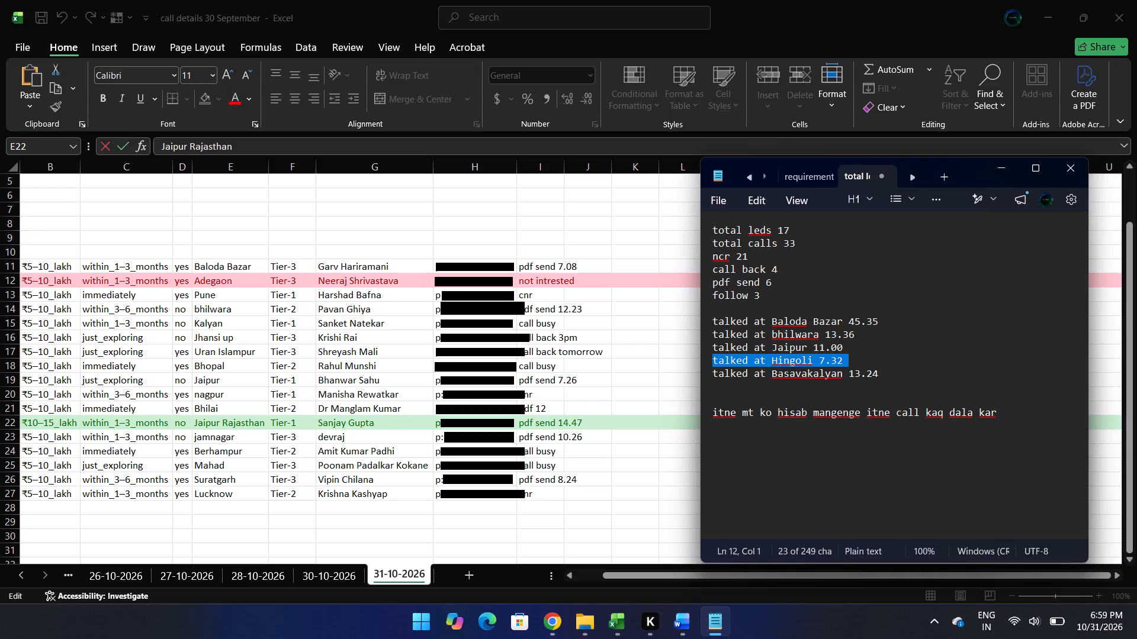
double_click(794, 359)
key("ctrl+v")
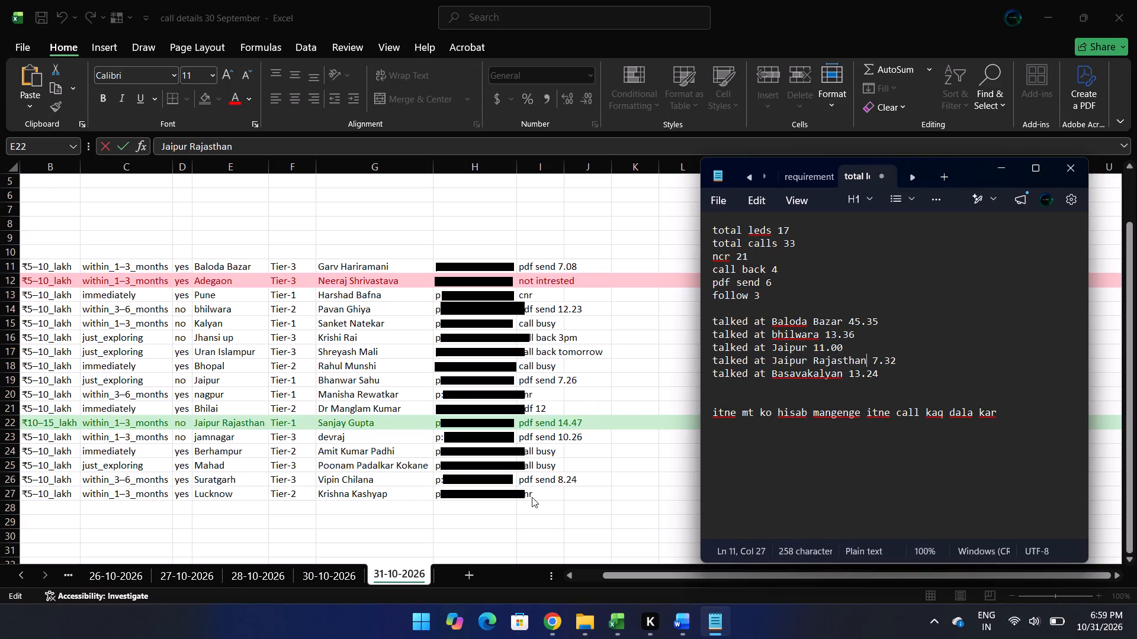
Replace the city in the fifth talked at line with jamnagar, copied from row 23 of the sheet.
left_click(216, 440)
triple_click(215, 440)
double_click(215, 440)
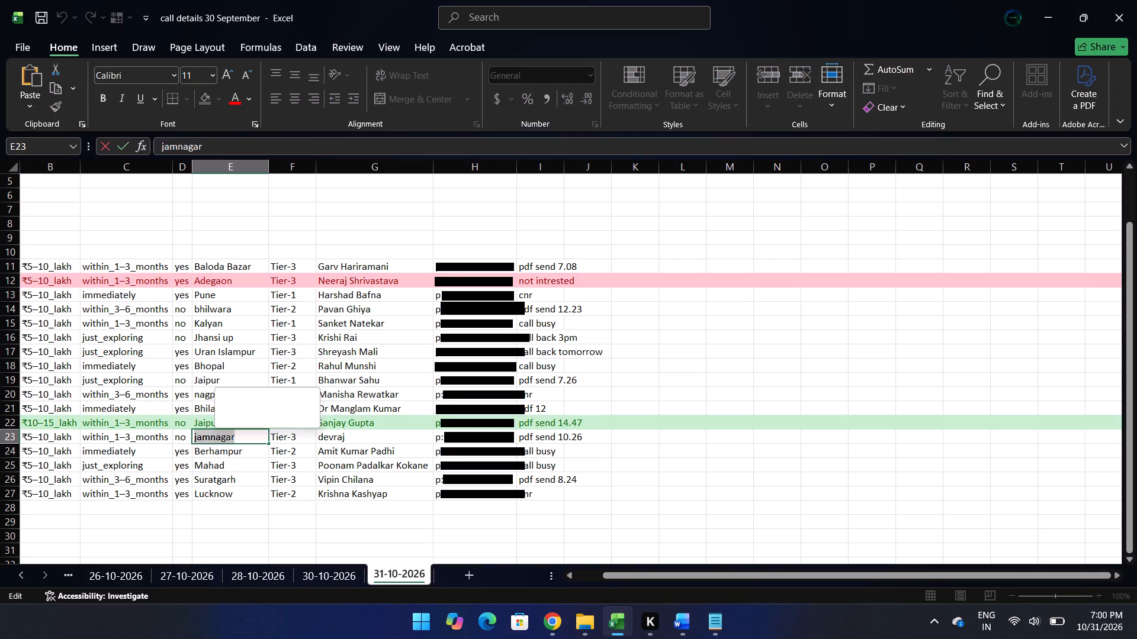
key("ctrl+c")
left_click(708, 616)
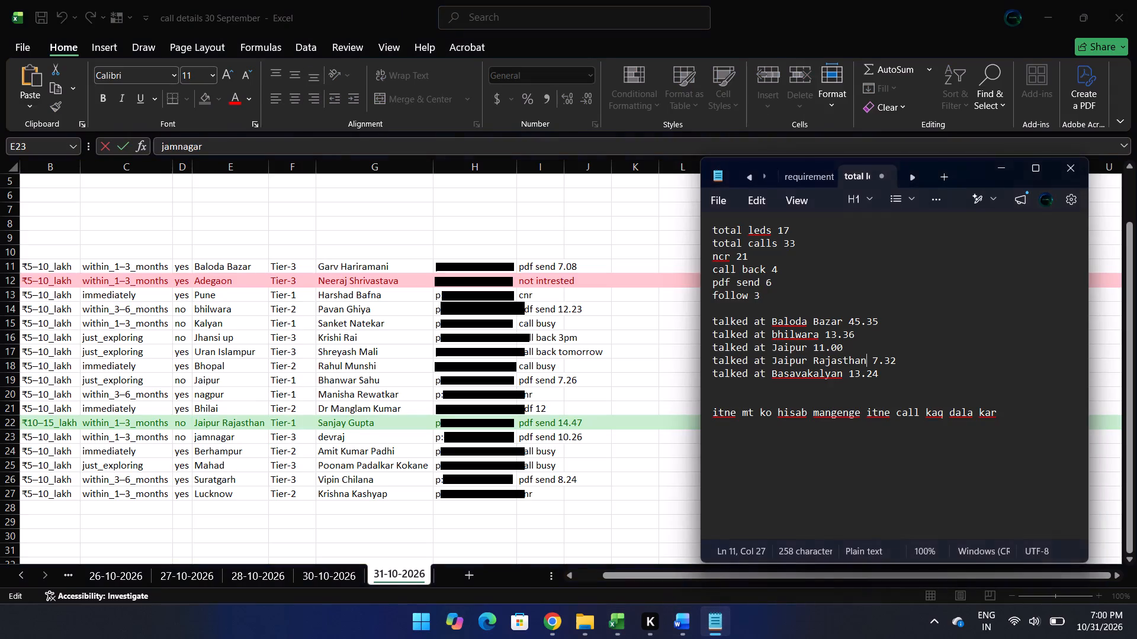
double_click(787, 377)
key("ctrl+v")
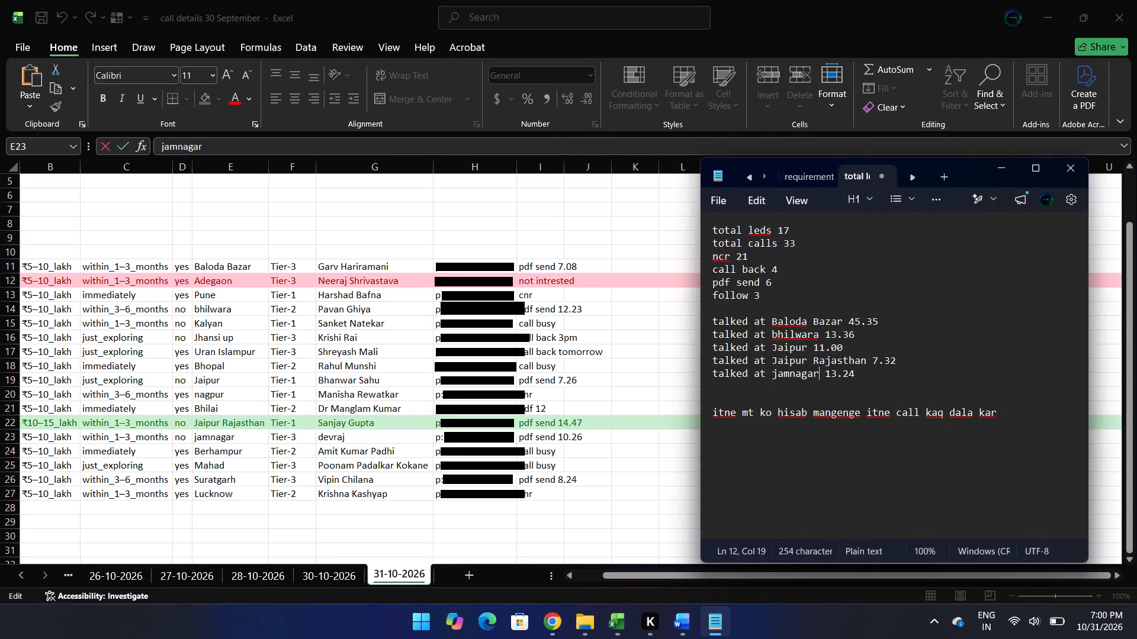
Duplicate the jamnagar talked at line onto the empty line directly below it in the Notepad summary.
left_click(733, 385)
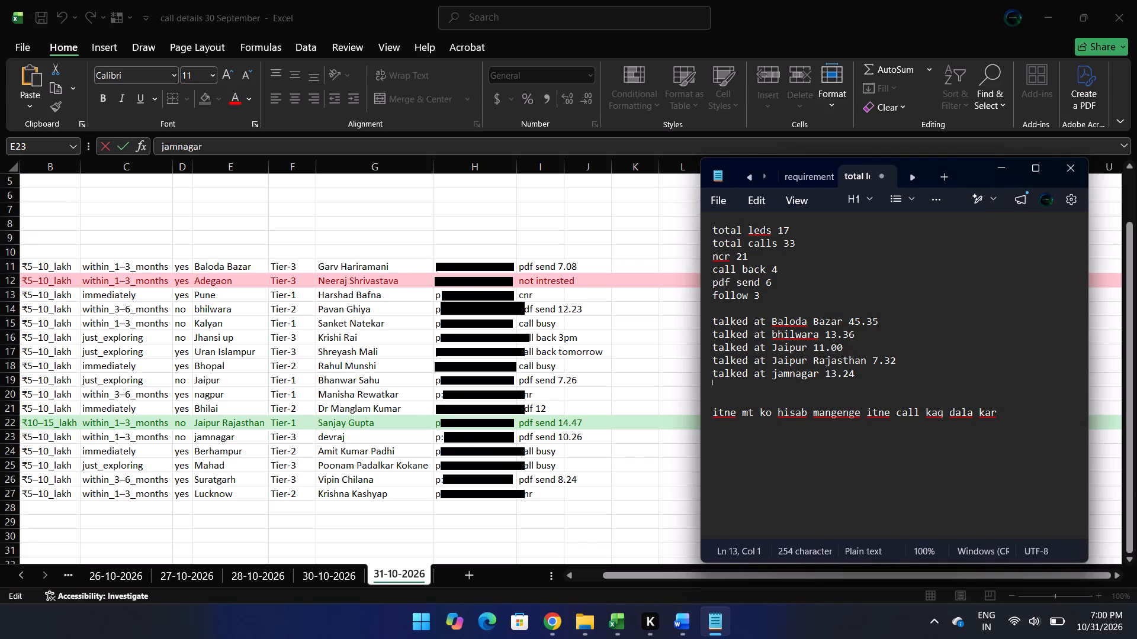
left_click_drag(715, 375, 851, 379)
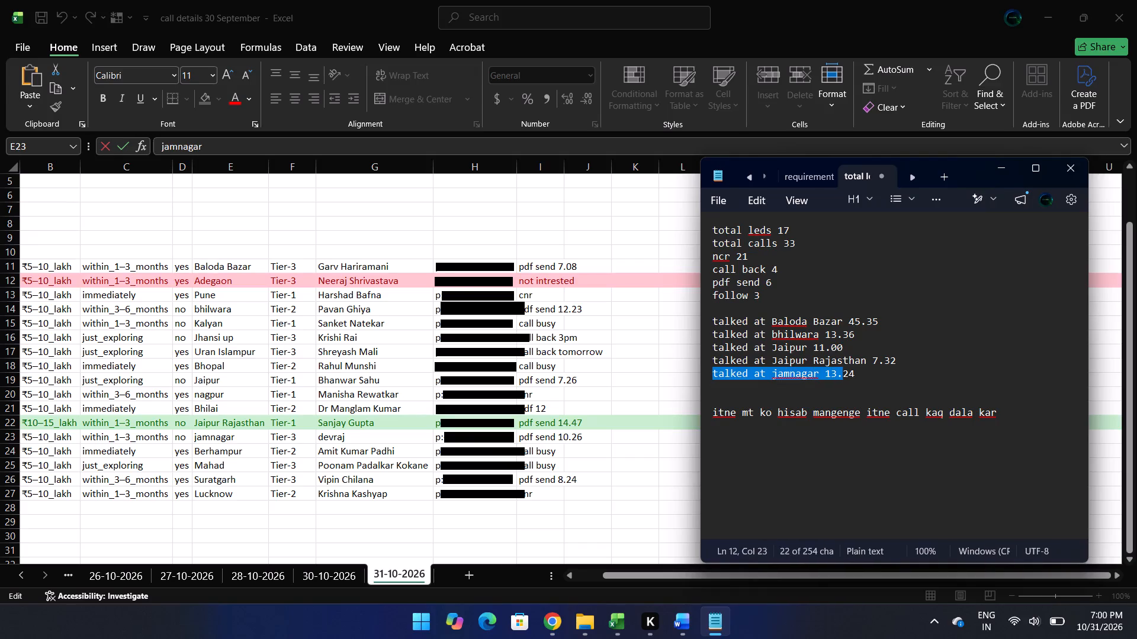
left_click_drag(851, 379, 856, 379)
key("ctrl+c")
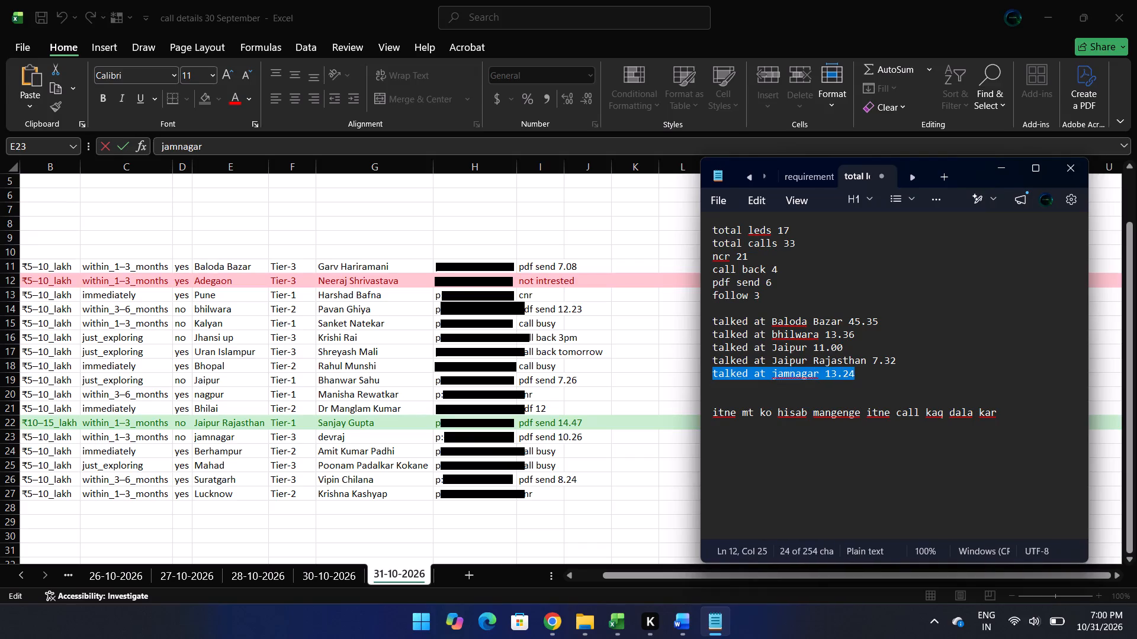
left_click(888, 379)
left_click(718, 385)
key("ctrl+v")
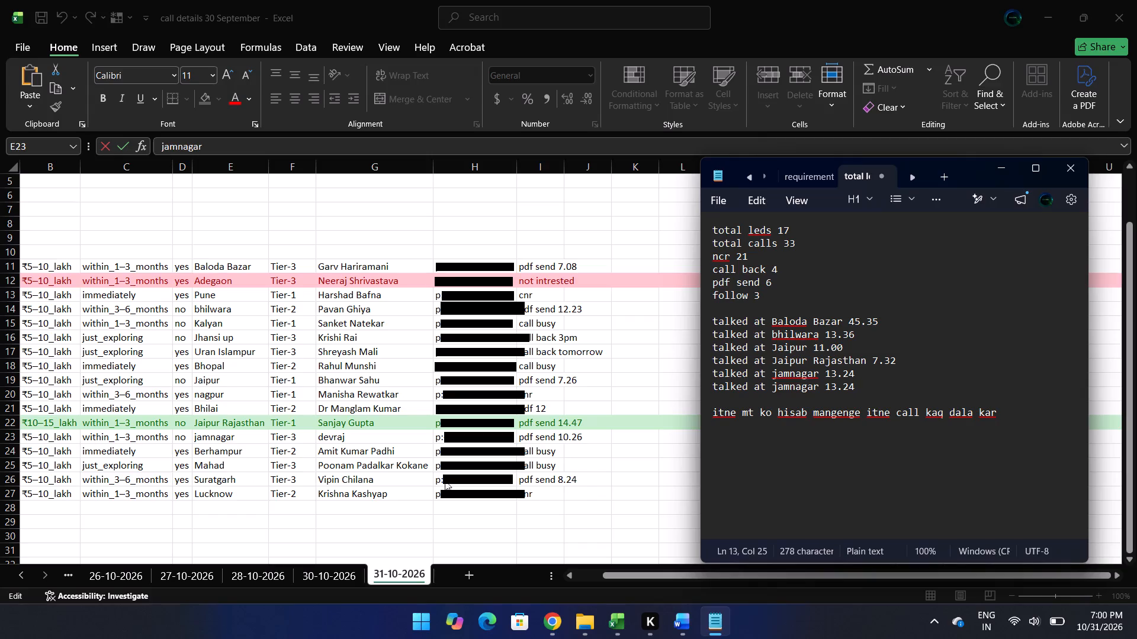
Replace the city in the sixth talked at line with Suratgarh, copied from row 26 of the sheet.
triple_click(214, 480)
triple_click(214, 480)
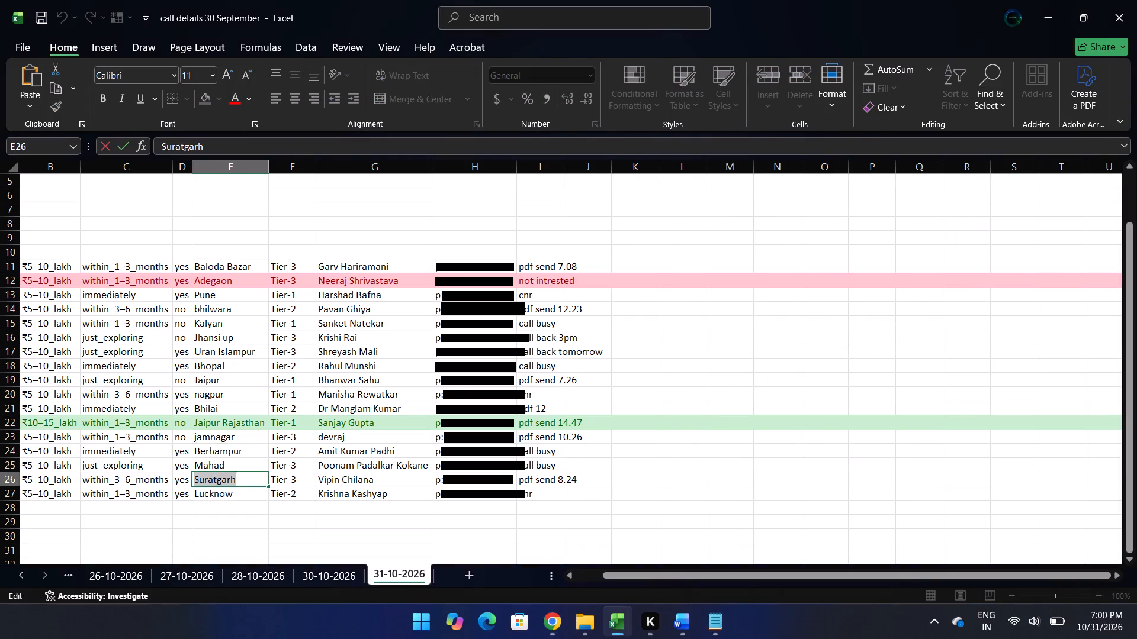
key("ctrl+c")
left_click(718, 621)
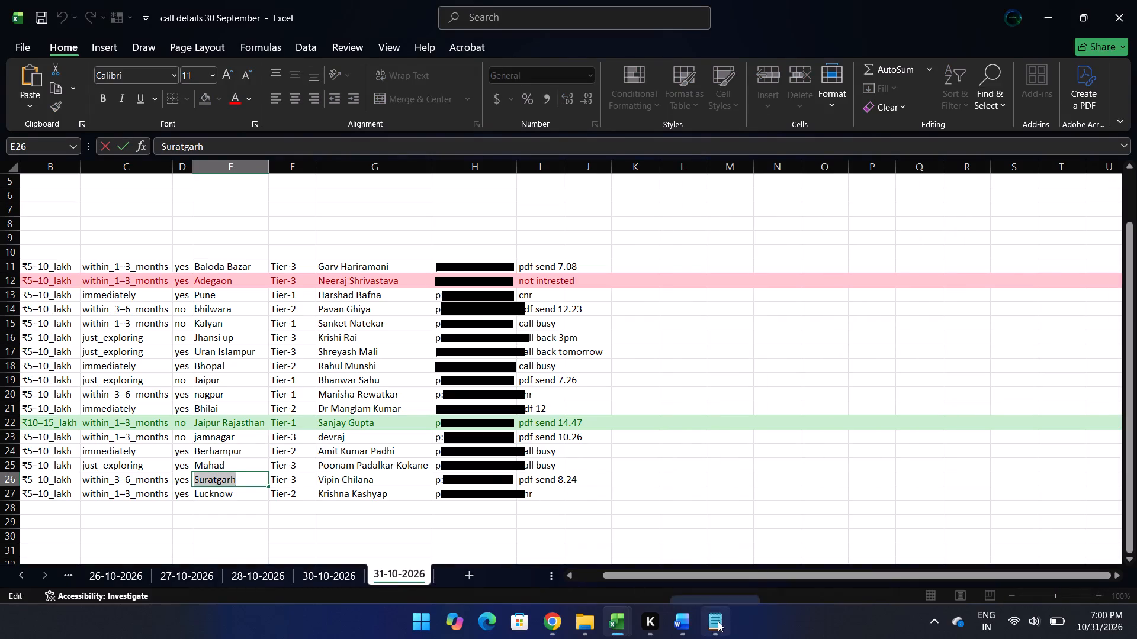
double_click(794, 385)
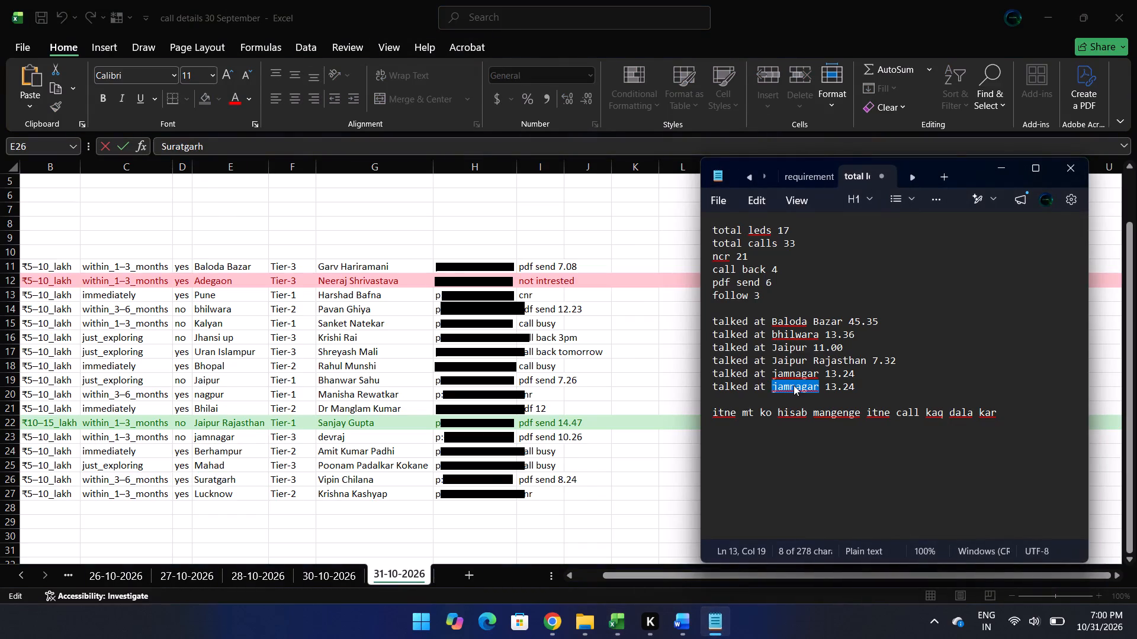
key("ctrl+v")
left_click(936, 309)
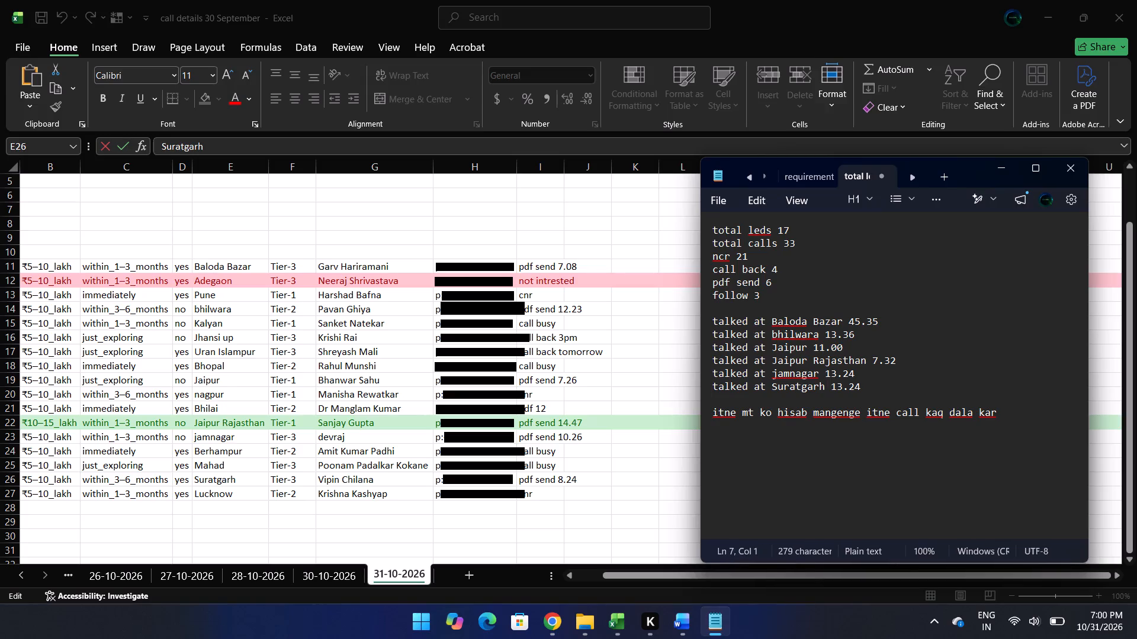
Set the figure after Baloda Bazar in the first talked at line to 7.05.
left_click(887, 319)
key("BackSpace")
key("BackSpace")
key("BackSpace")
key("BackSpace")
key("BackSpace")
key("7")
type(".05")
Set the talked at figures to 12.23 for bhilwara and 7.26 for Jaipur.
left_click_drag(826, 335, 866, 334)
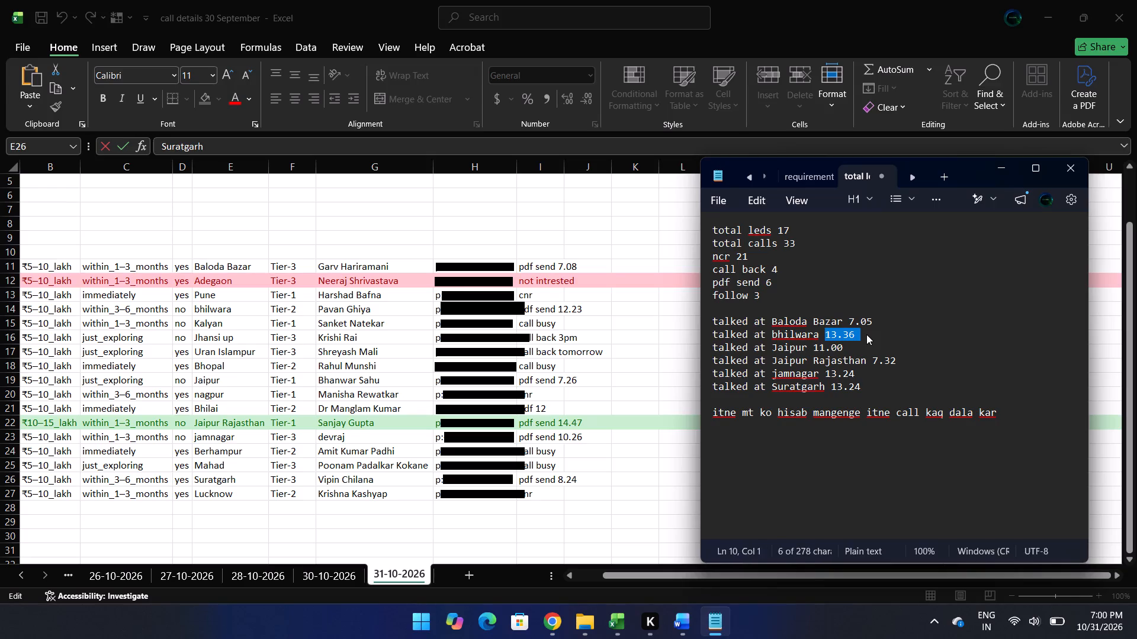
type("12")
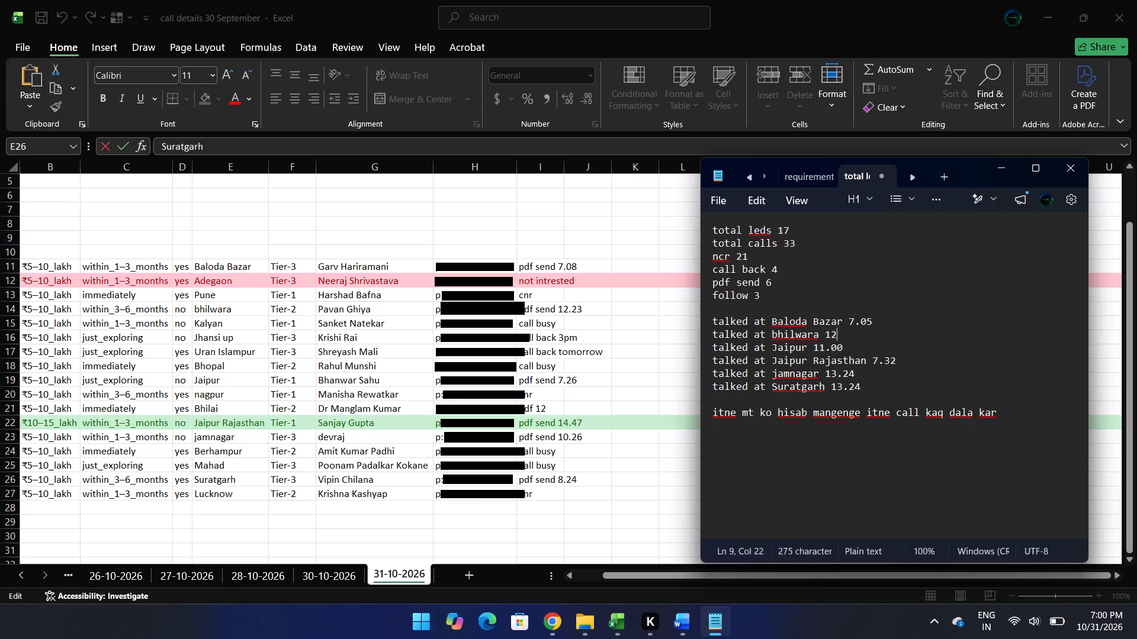
type(".23")
left_click_drag(815, 351, 844, 344)
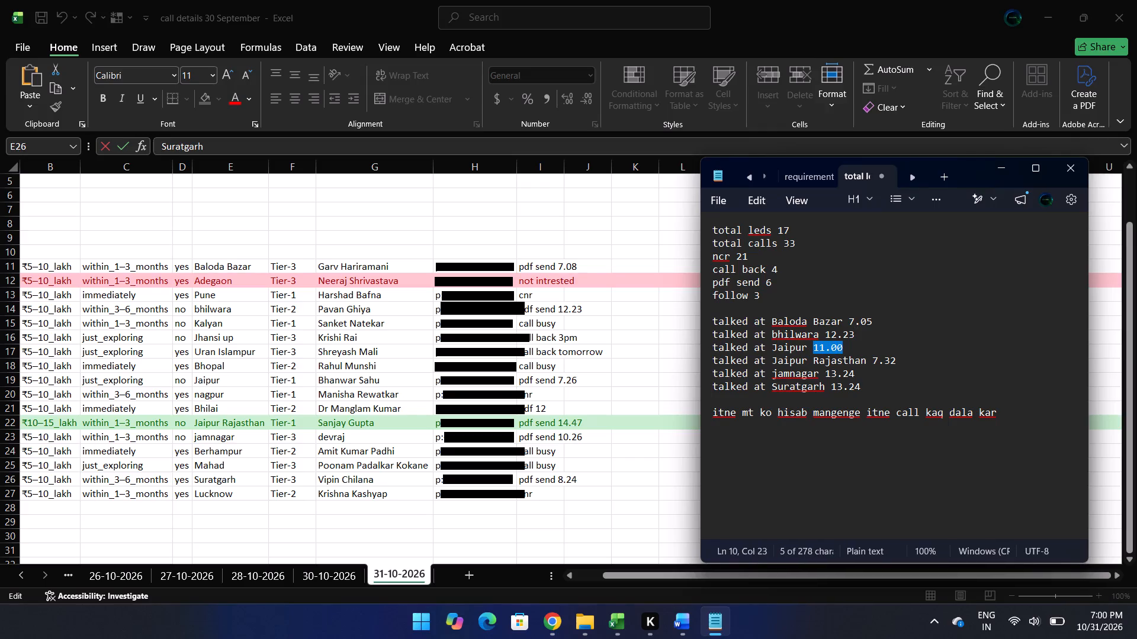
key("BackSpace")
type("7.")
type("26")
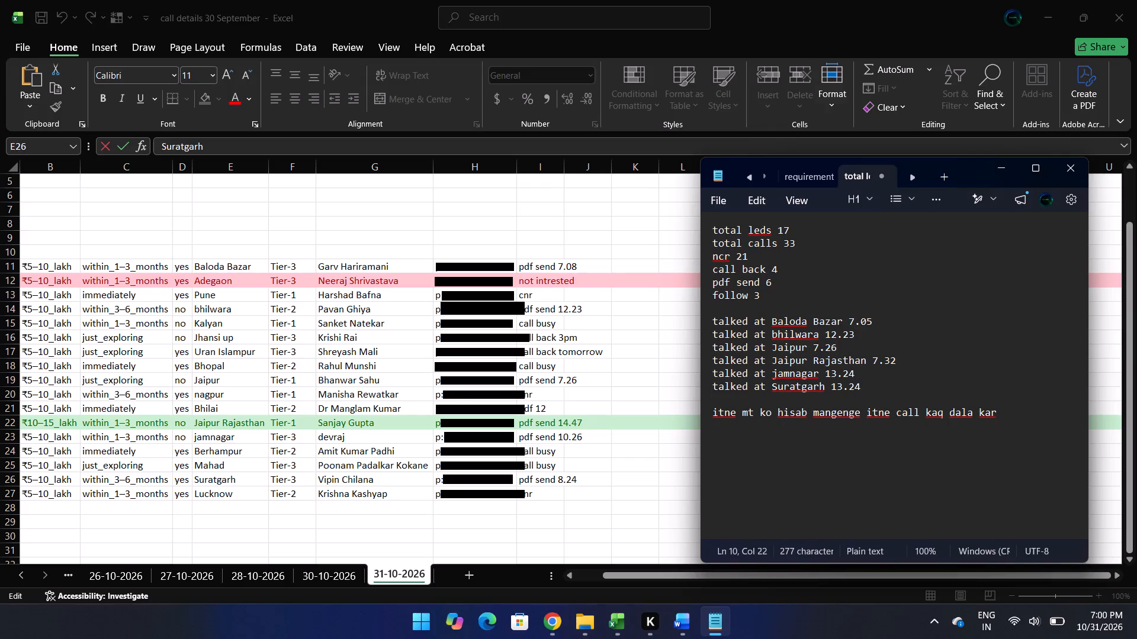
Set the talked at figures to 14.47 for Jaipur Rajasthan and 10.26 for jamnagar.
left_click_drag(871, 360, 904, 360)
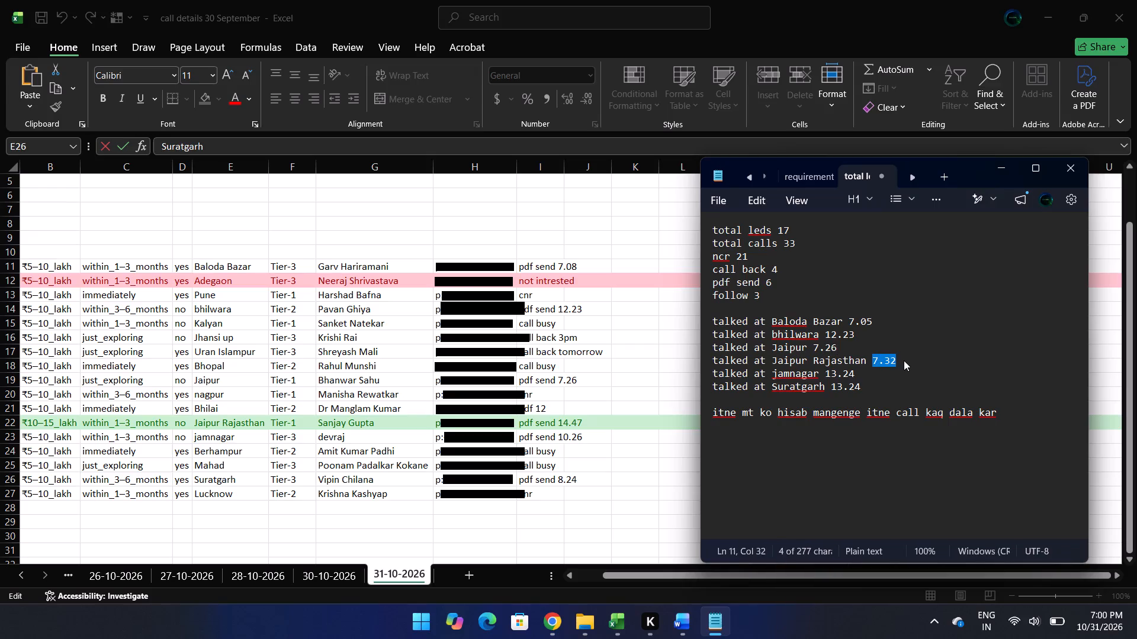
type("14")
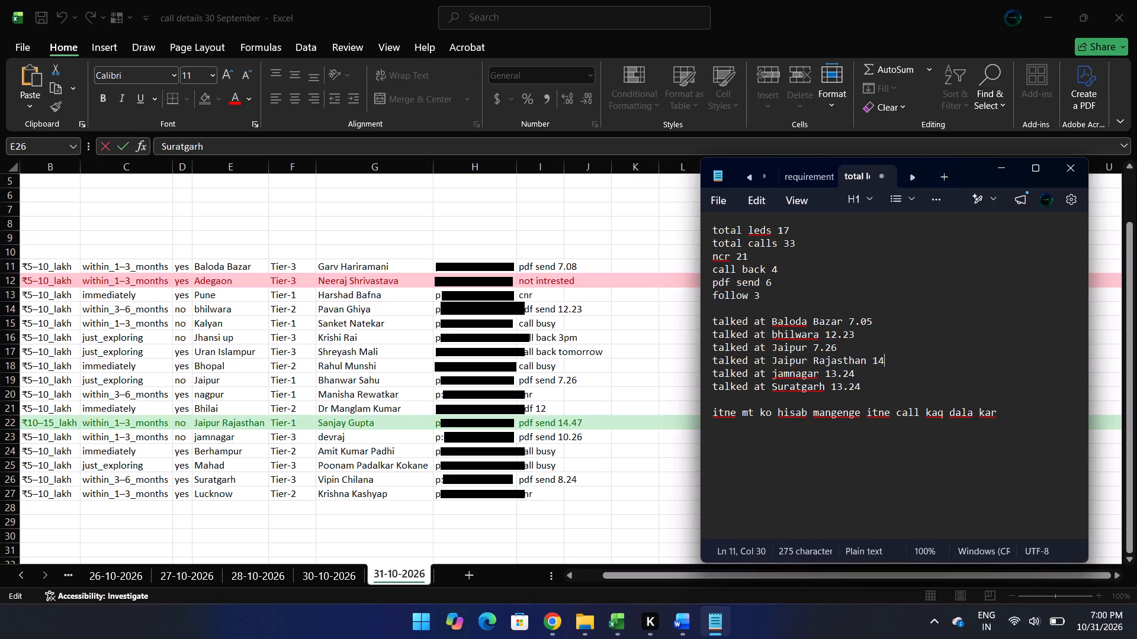
type(".47")
left_click_drag(827, 373, 858, 373)
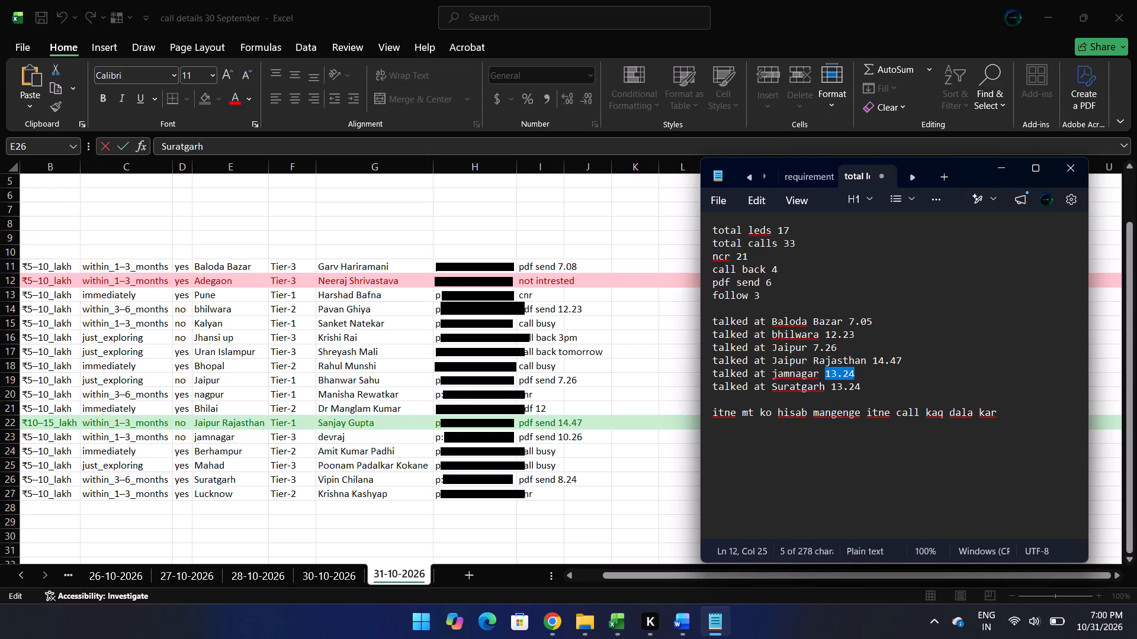
left_click_drag(858, 373, 862, 373)
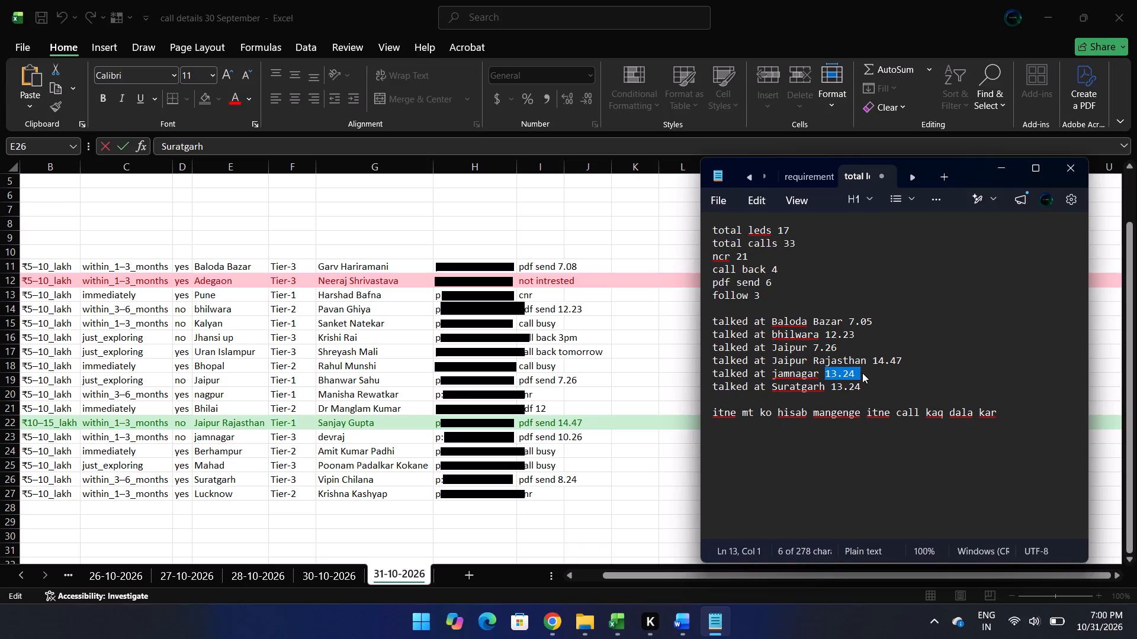
type("10.")
type("26")
Set the figure after Suratgarh in the last talked at line to 8.24.
left_click_drag(832, 384, 879, 377)
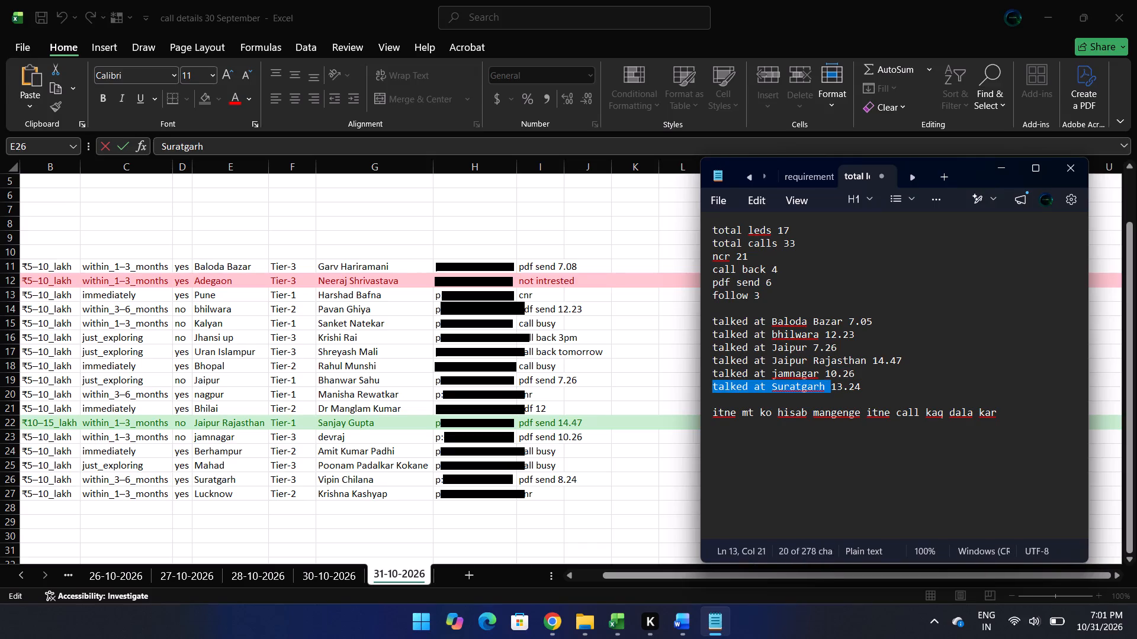
left_click_drag(879, 377, 862, 389)
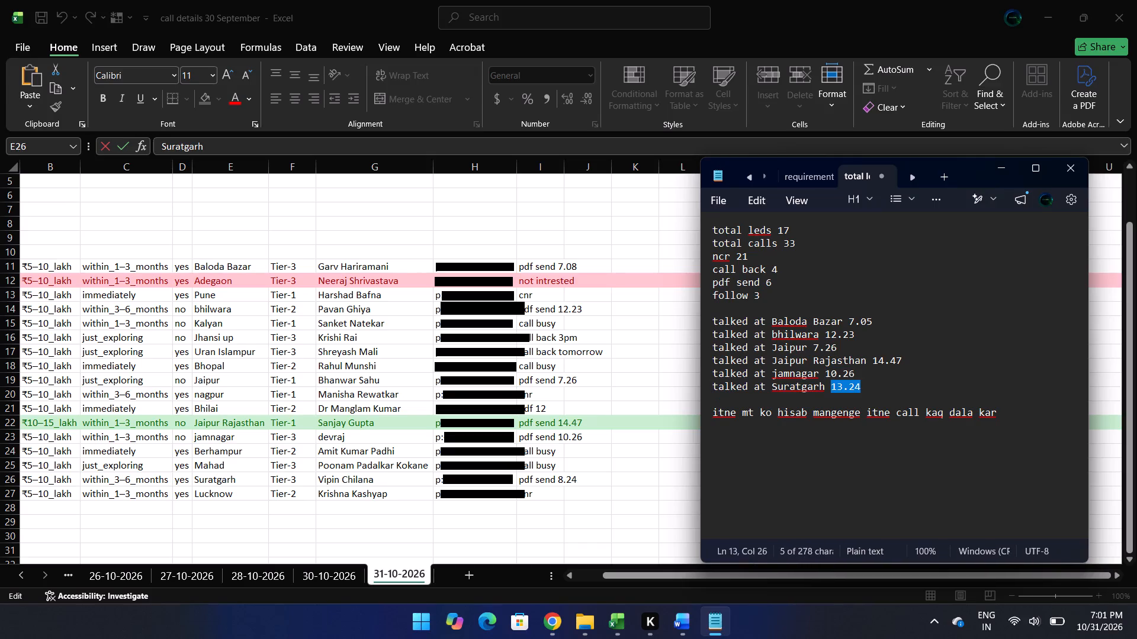
type("8.24")
left_click(911, 315)
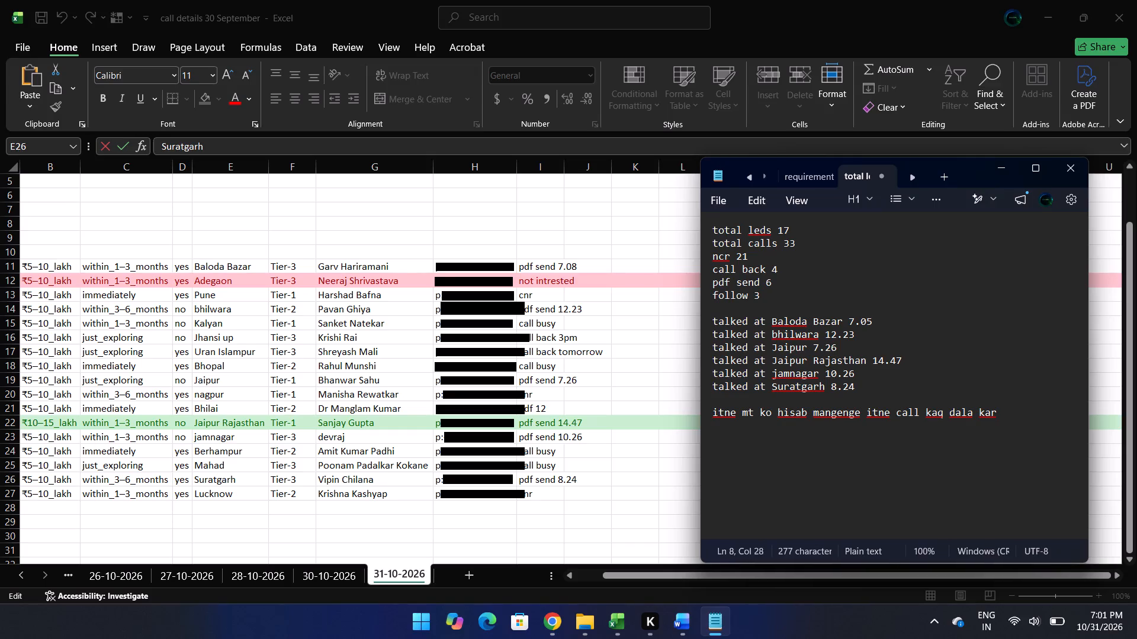
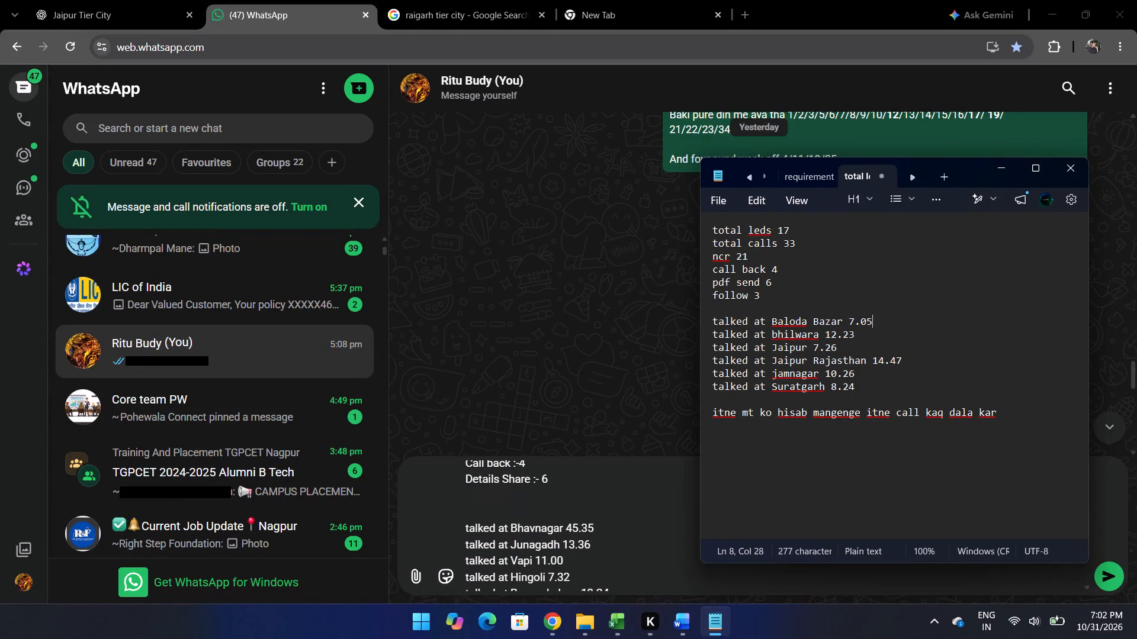
Select all six talked at lines in the call notes, from Baloda Bazar 7.05 through Suratgarh 8.24.
scroll(585, 477, "down", 1)
left_click_drag(865, 386, 844, 387)
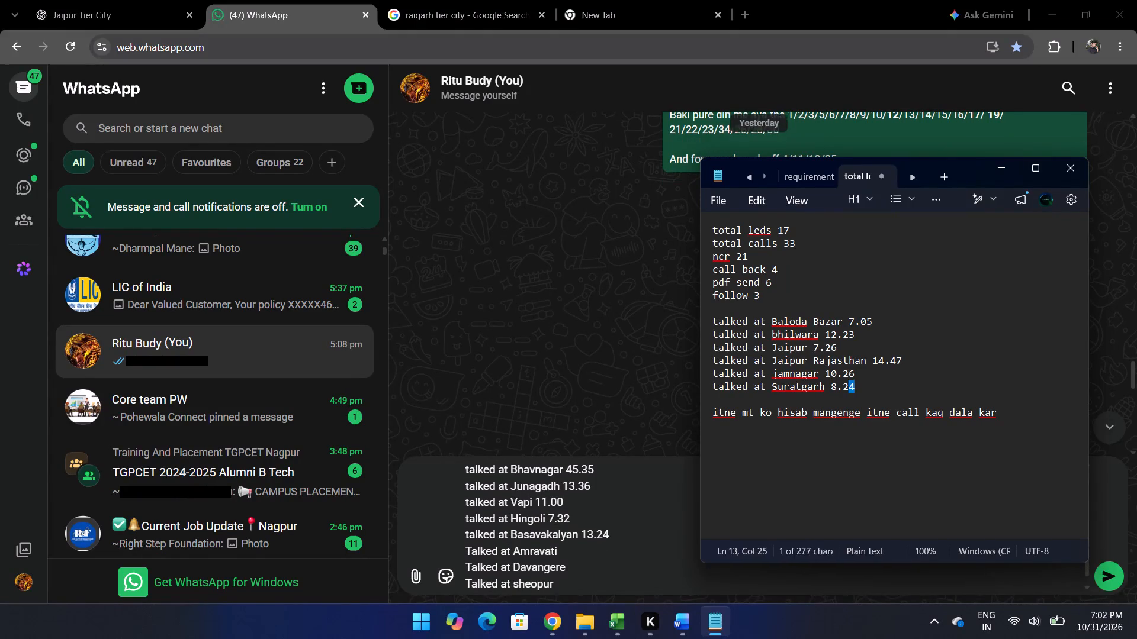
left_click_drag(844, 387, 685, 321)
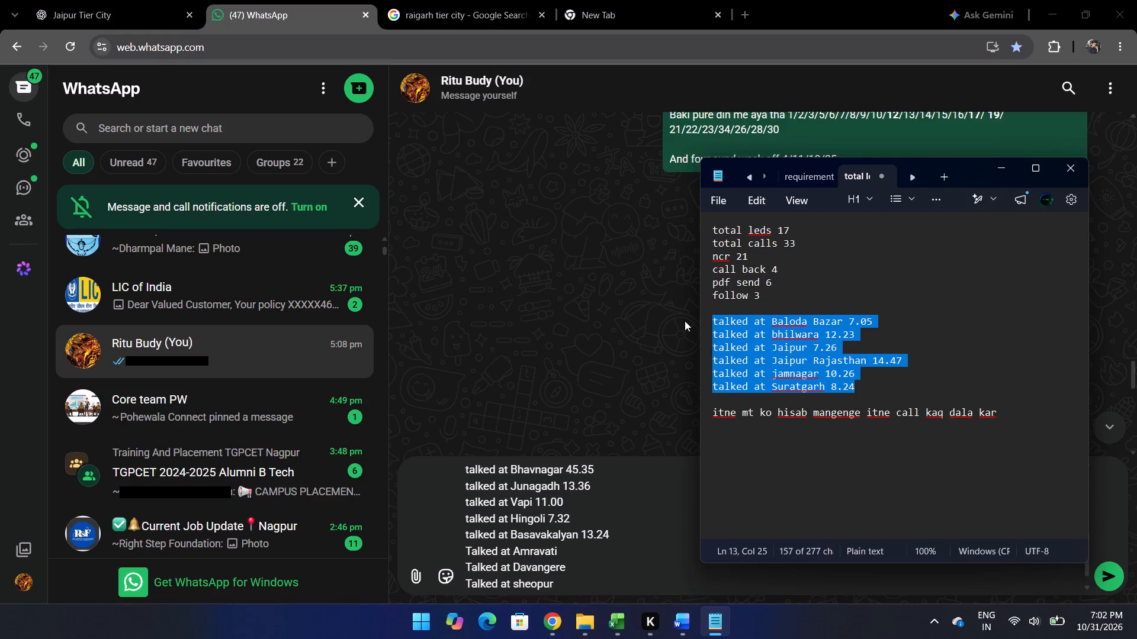
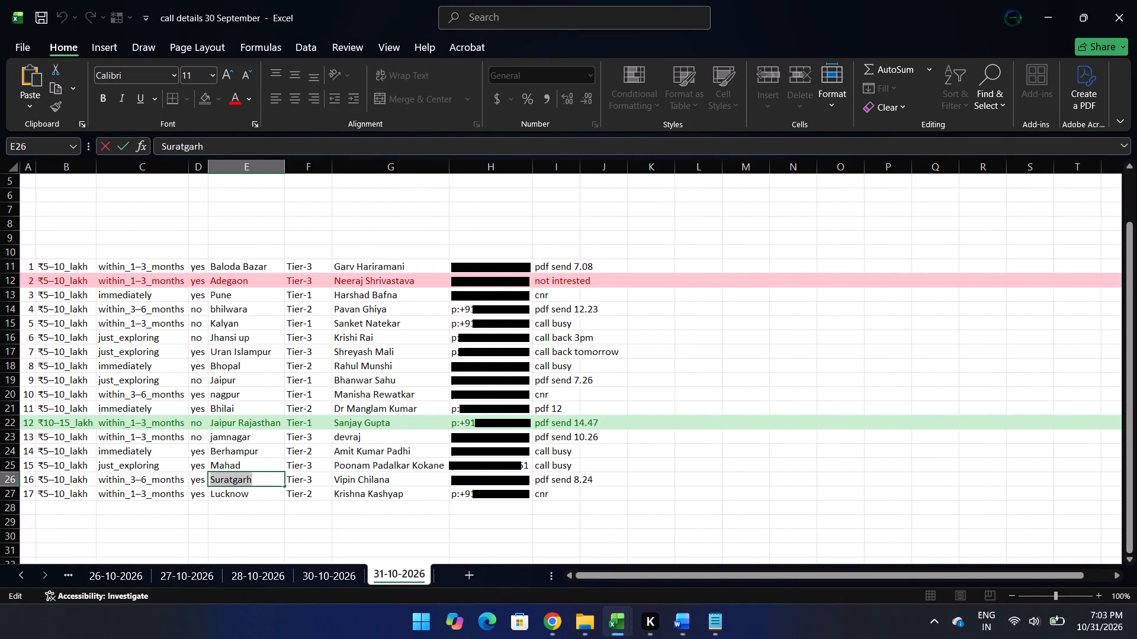
Save the call details 30 September workbook with the 31-10-2026 sheet's entries.
key("ctrl+s")
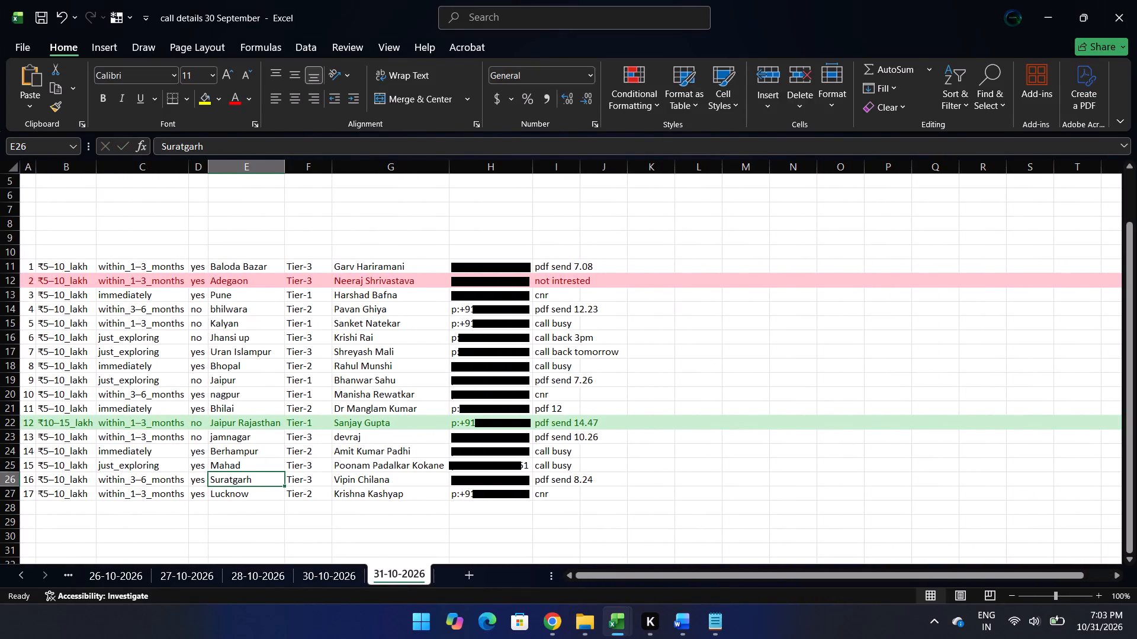
key("ctrl+s")
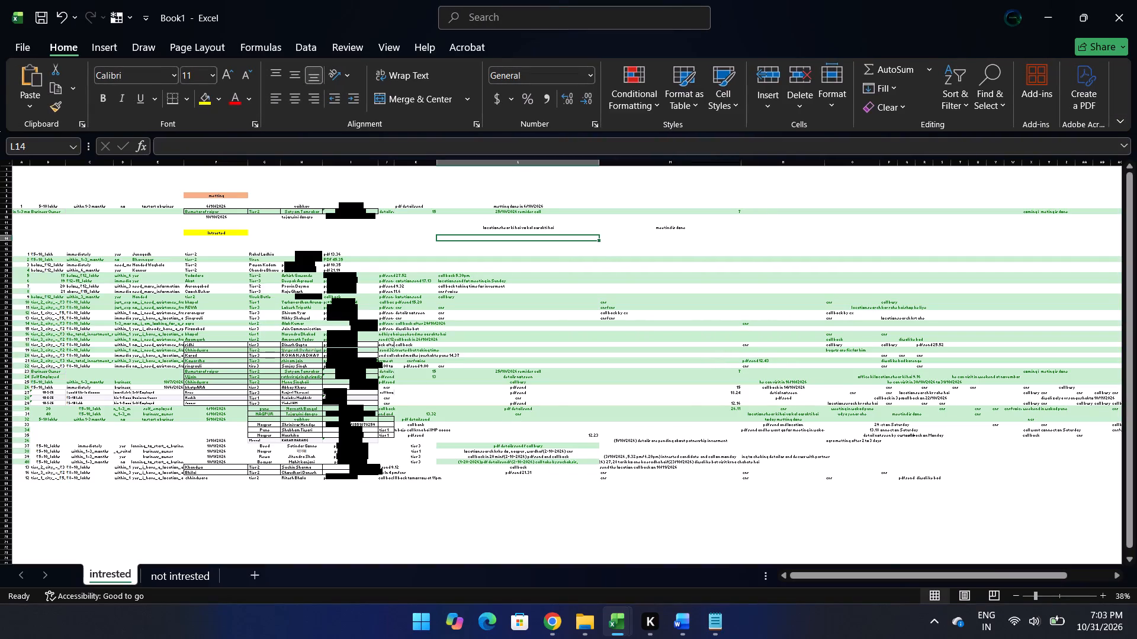
Save the open workbooks Book1, call details 30 September and book2.
key("ctrl+s")
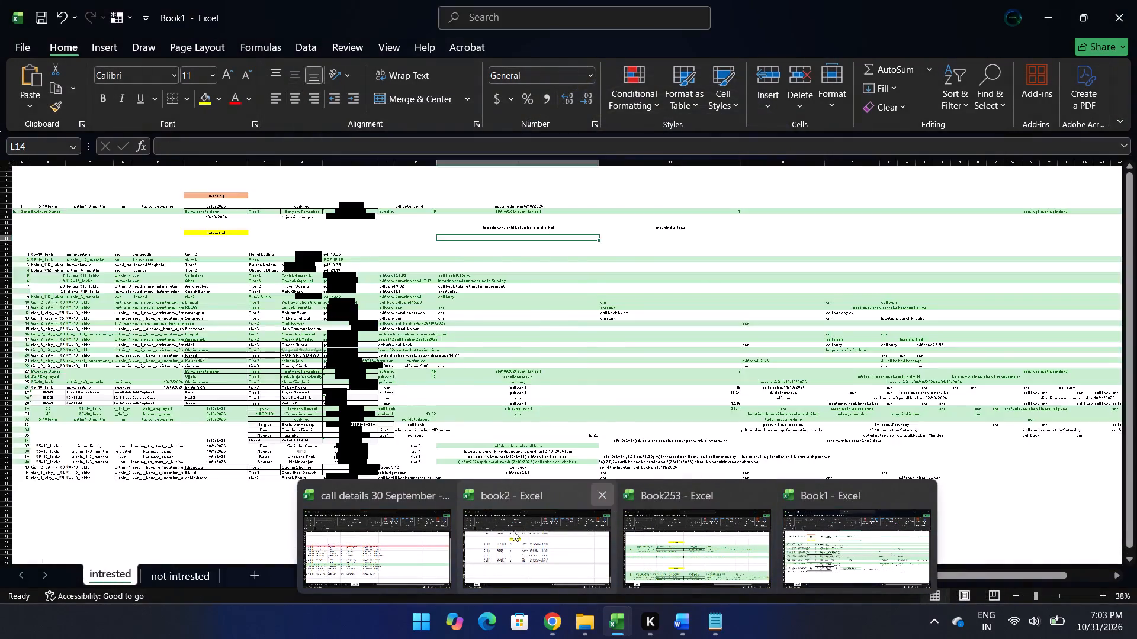
left_click(409, 542)
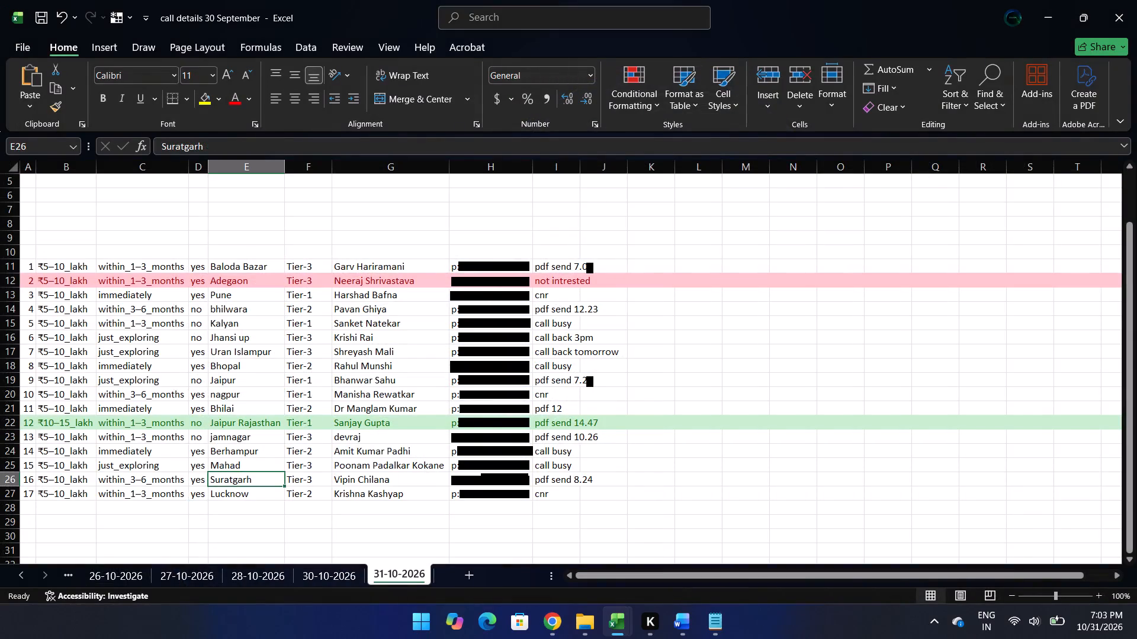
key("ctrl+s")
left_click(623, 611)
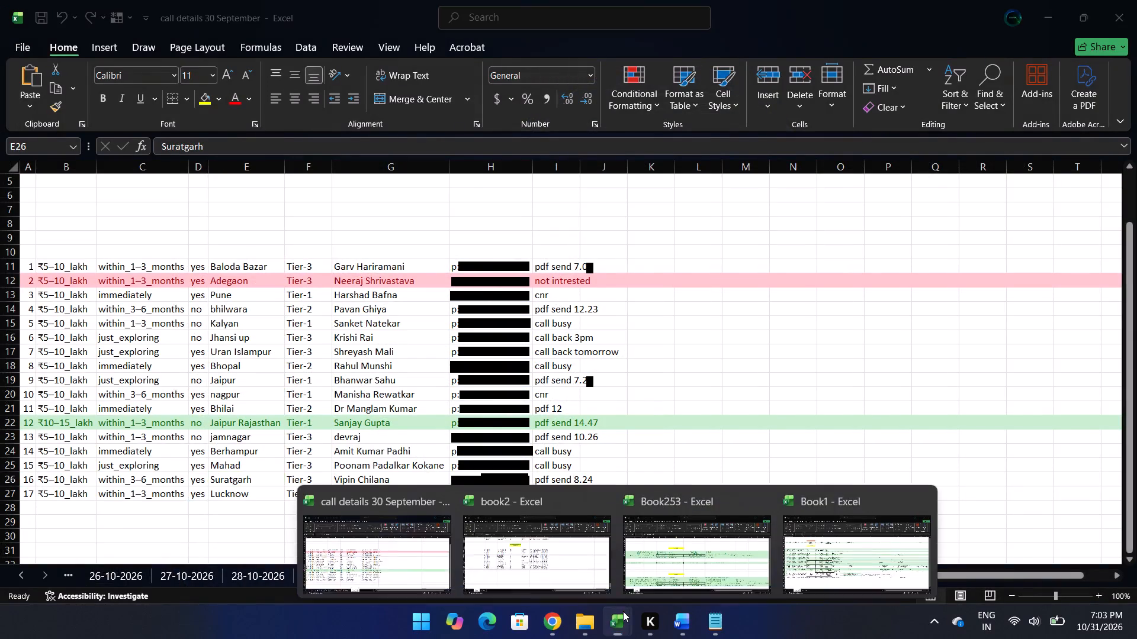
left_click(574, 556)
key("ctrl+s")
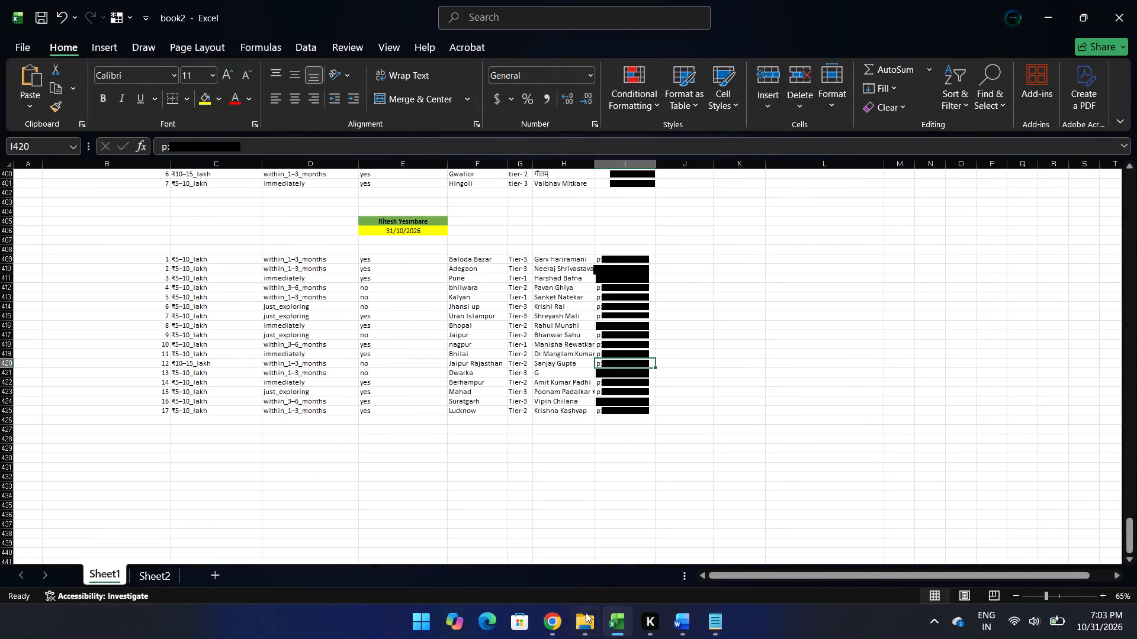
Switch to the Book253 workbook, save it and close it.
left_click(618, 624)
left_click(571, 560)
left_click(616, 636)
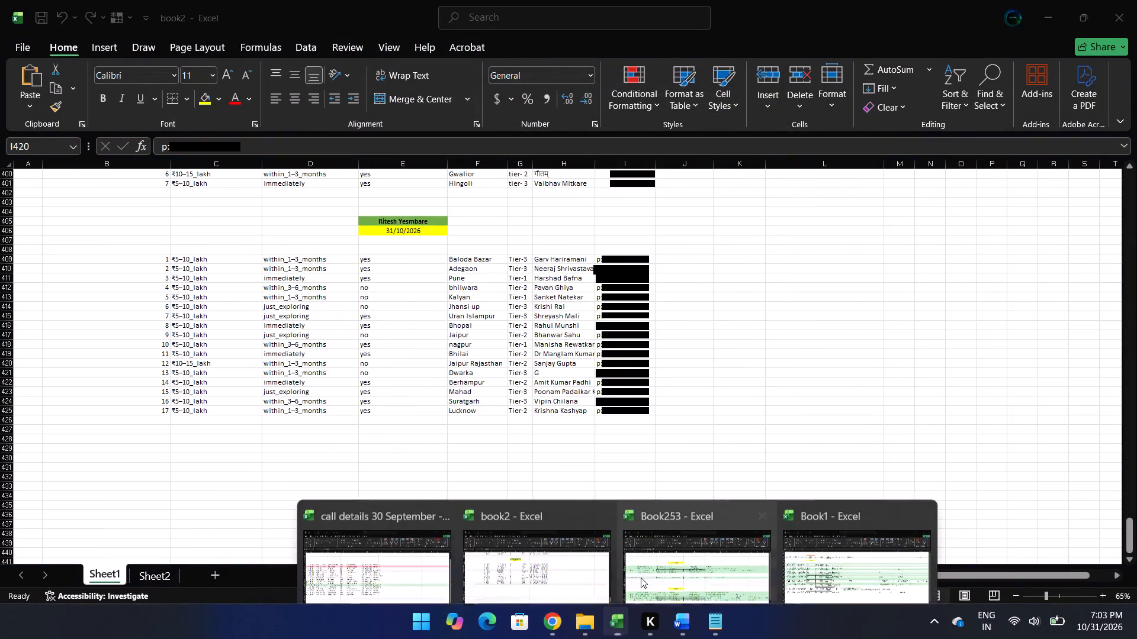
left_click(657, 540)
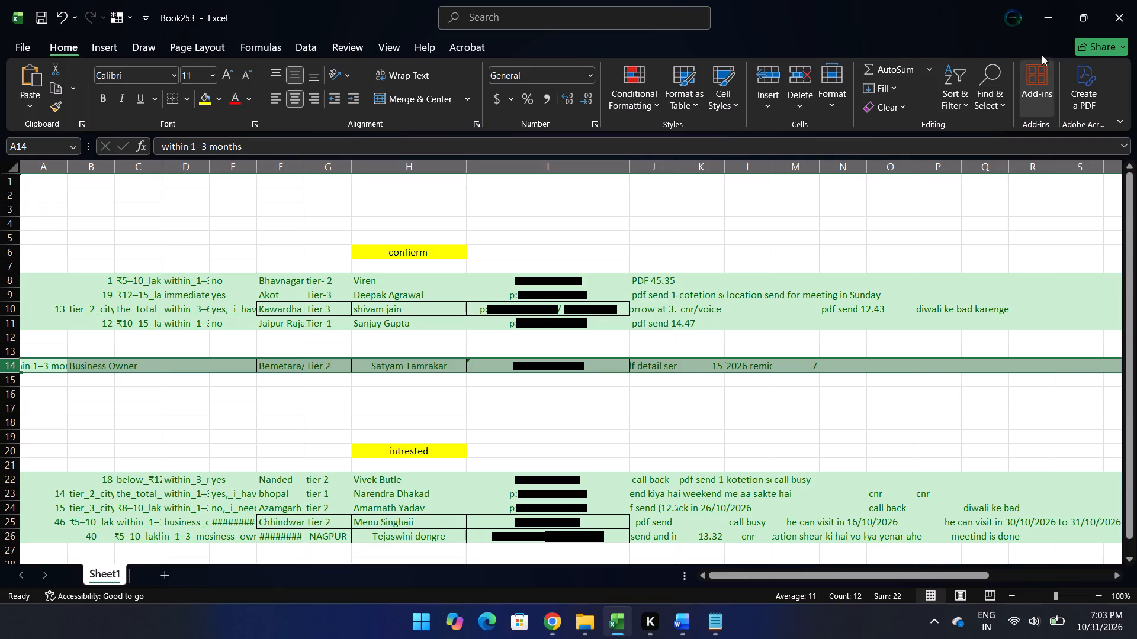
key("ctrl+s")
left_click(1130, 27)
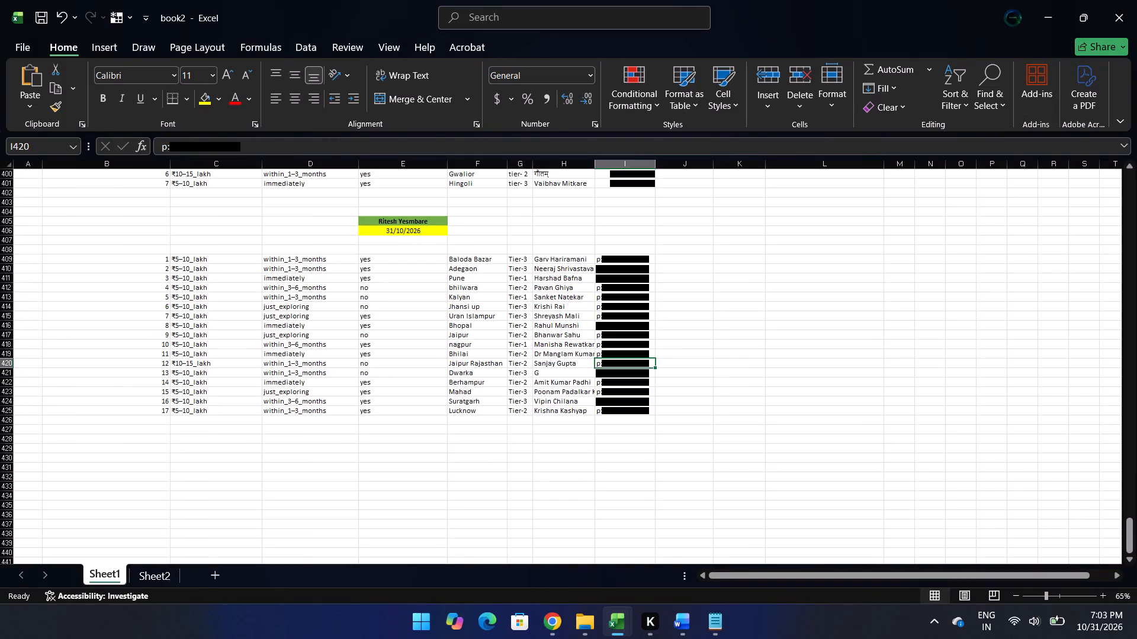
Save the book2 workbook once more and close it.
left_click(622, 619)
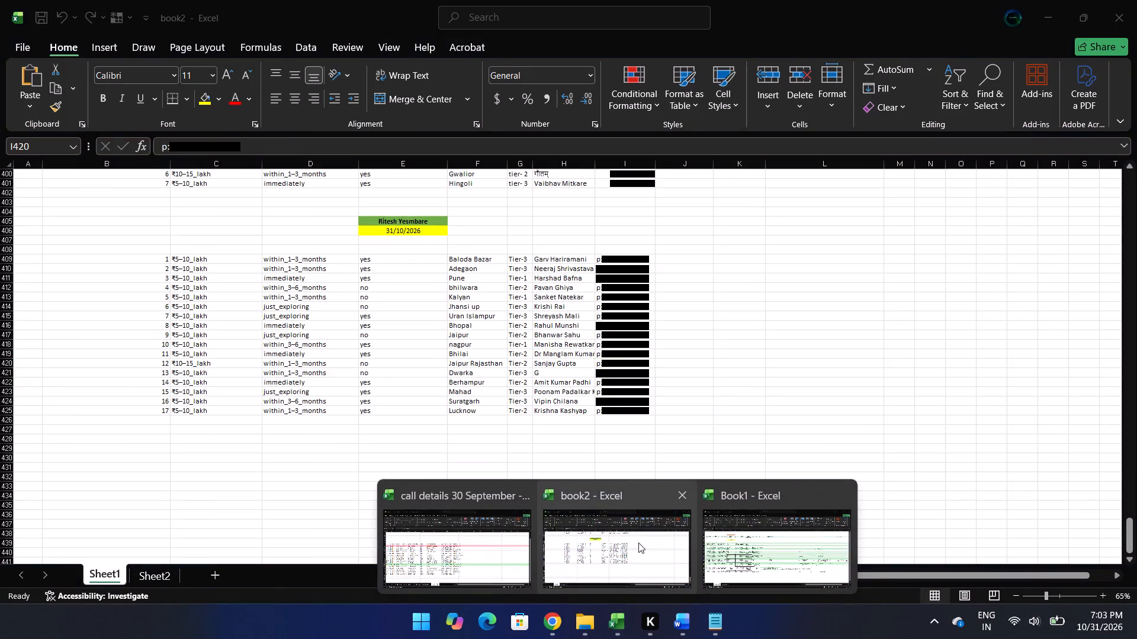
left_click(638, 543)
key("ctrl+s")
left_click(617, 628)
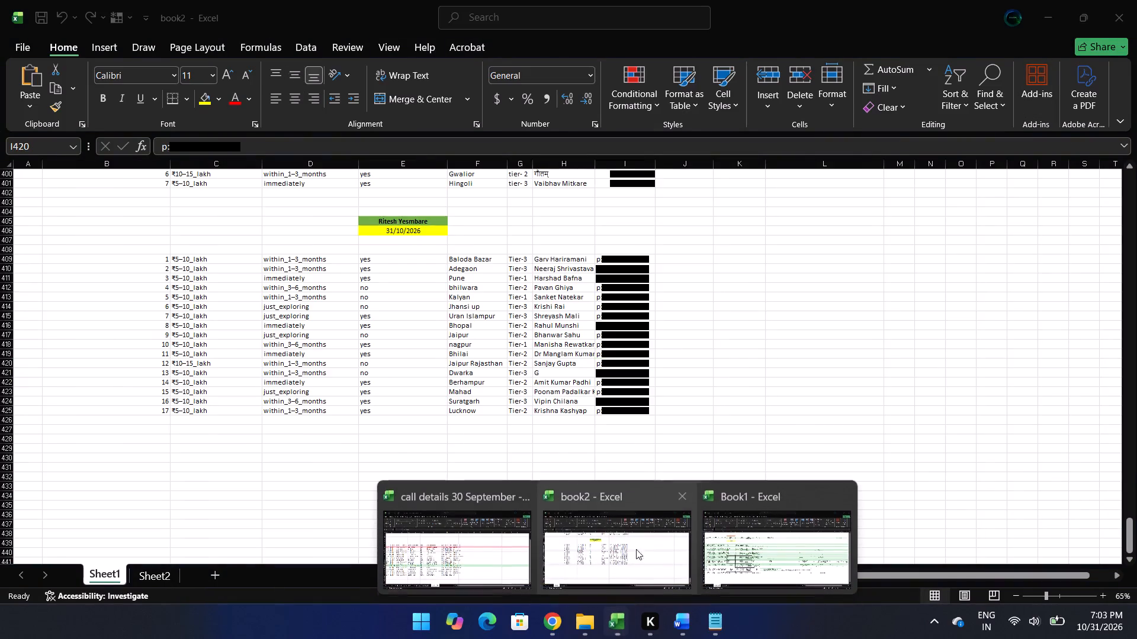
left_click(680, 491)
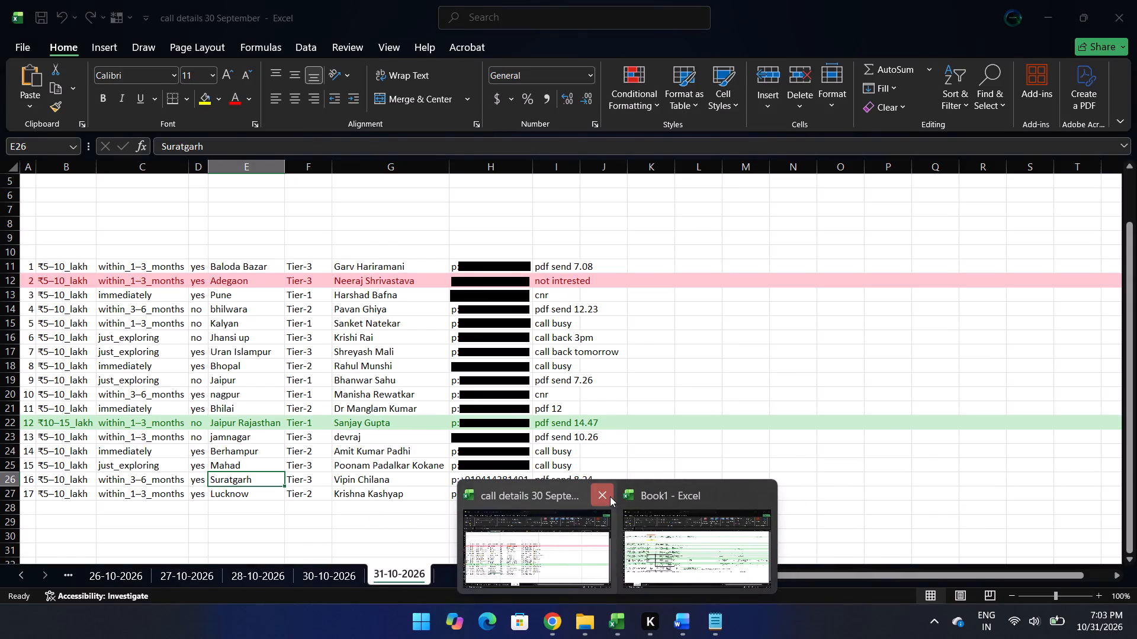
Close the call details 30 September workbook.
left_click(610, 496)
Save the Book1 workbook again and close it, leaving no spreadsheets open.
left_click(637, 548)
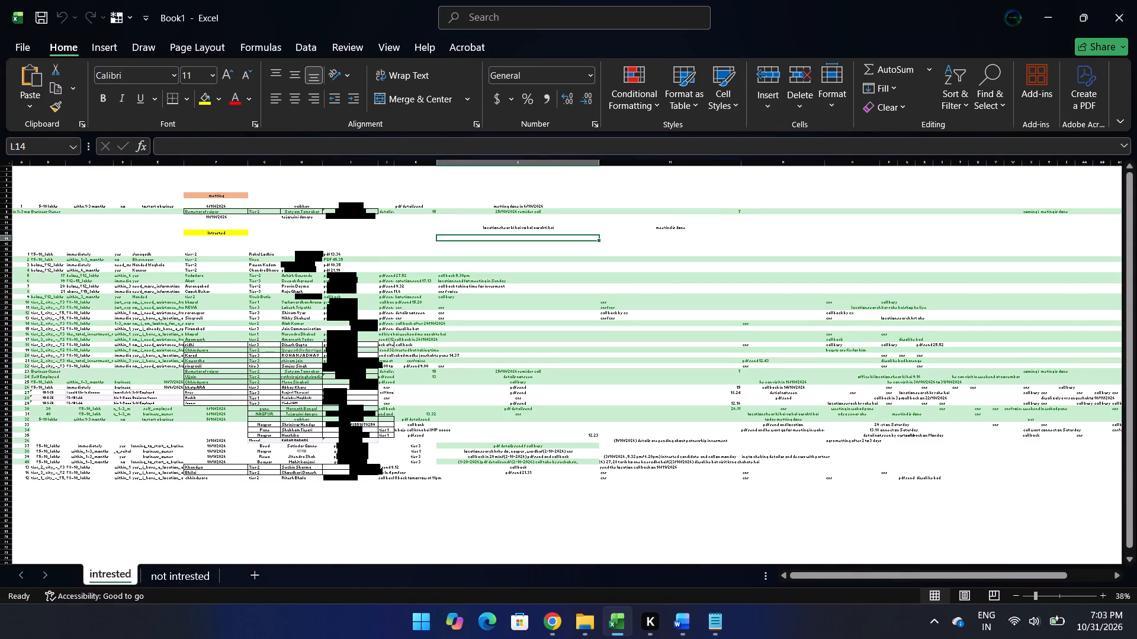
key("ctrl+s")
left_click(626, 617)
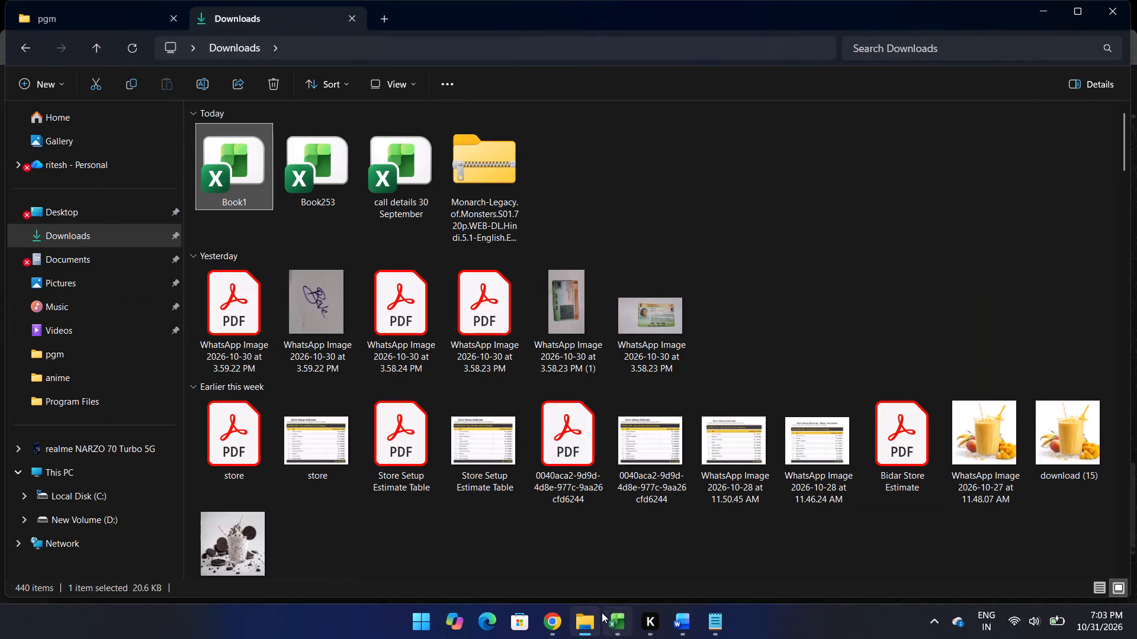
left_click(615, 612)
left_click(1115, 9)
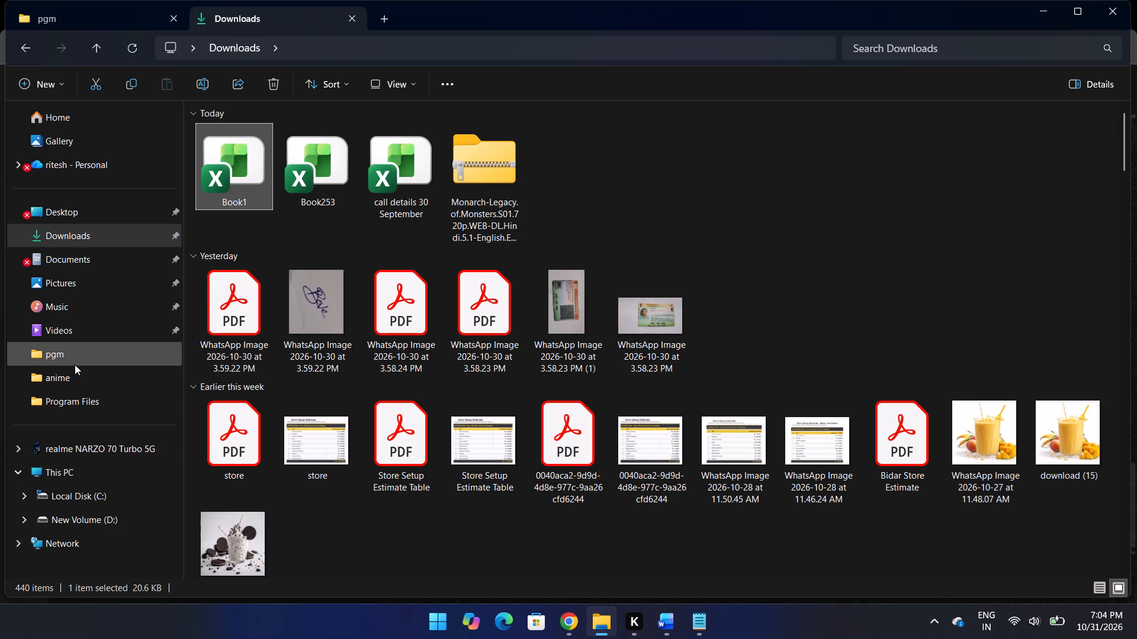
In the Downloads folder in File Explorer, add call details 30 September to the selection with Book1.
left_click(403, 171, "ctrl")
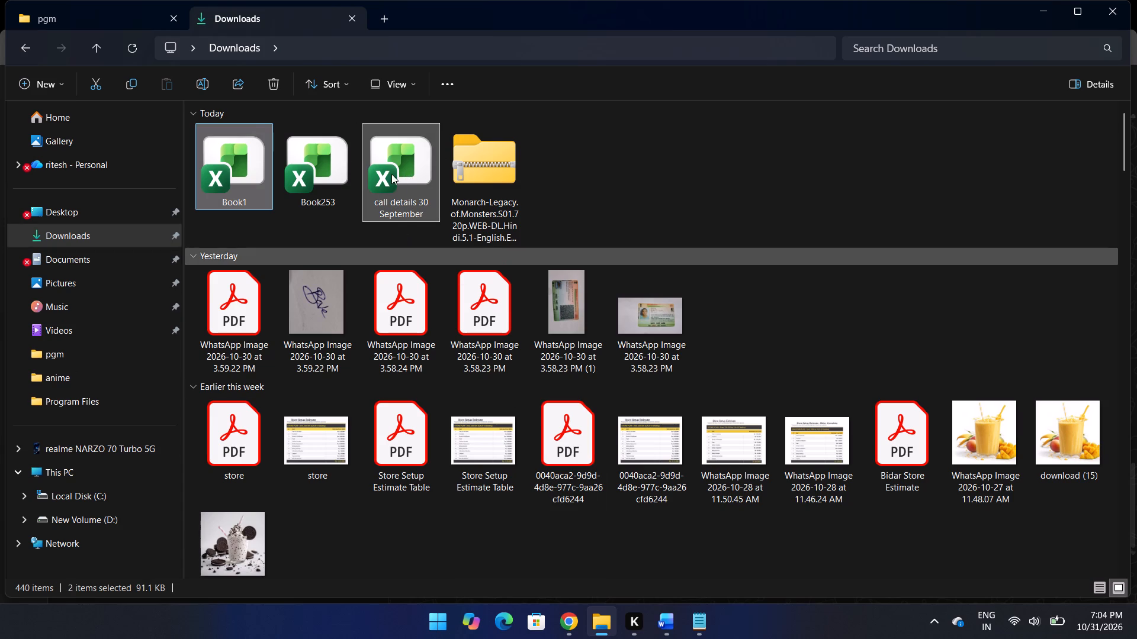
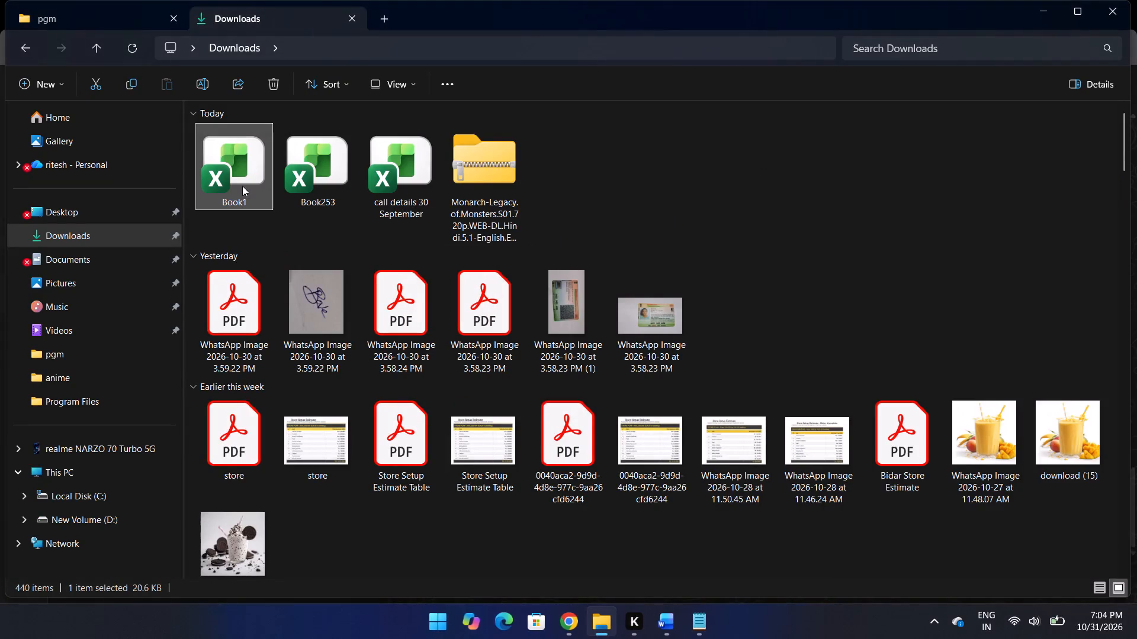
Rename the Book1 workbook in Downloads as "intrested".
left_click(205, 86)
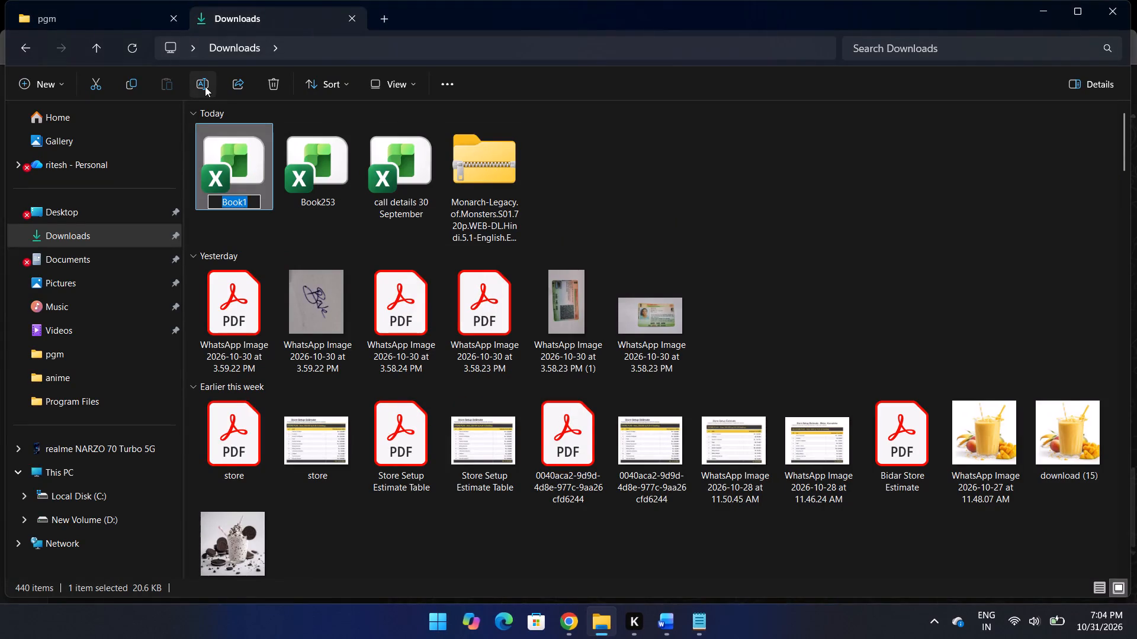
type("intrested")
left_click(788, 193)
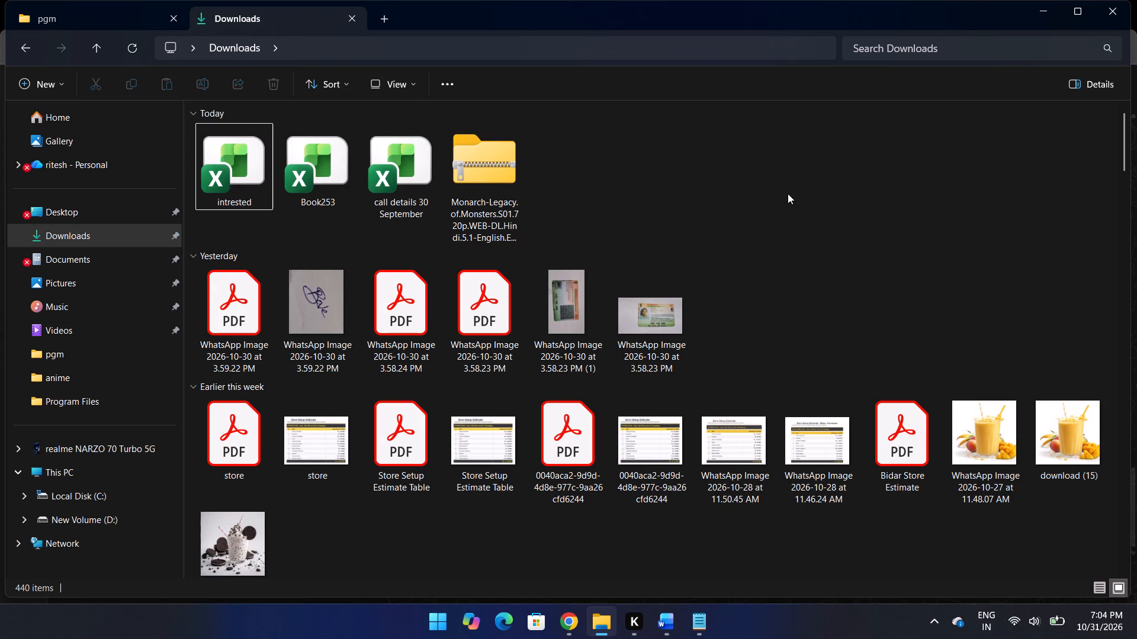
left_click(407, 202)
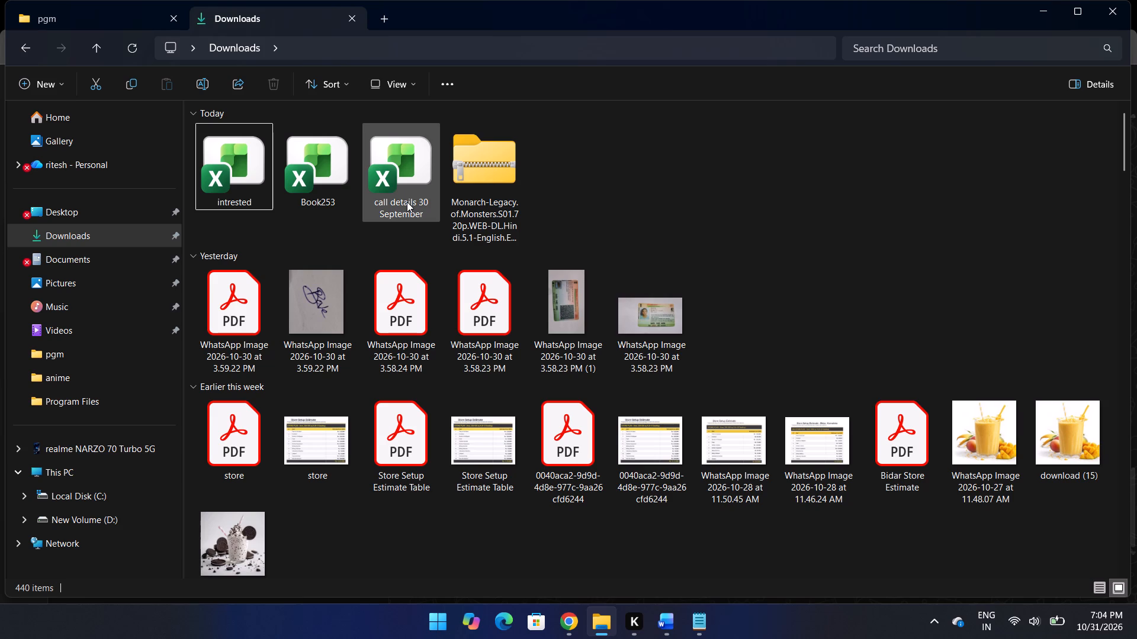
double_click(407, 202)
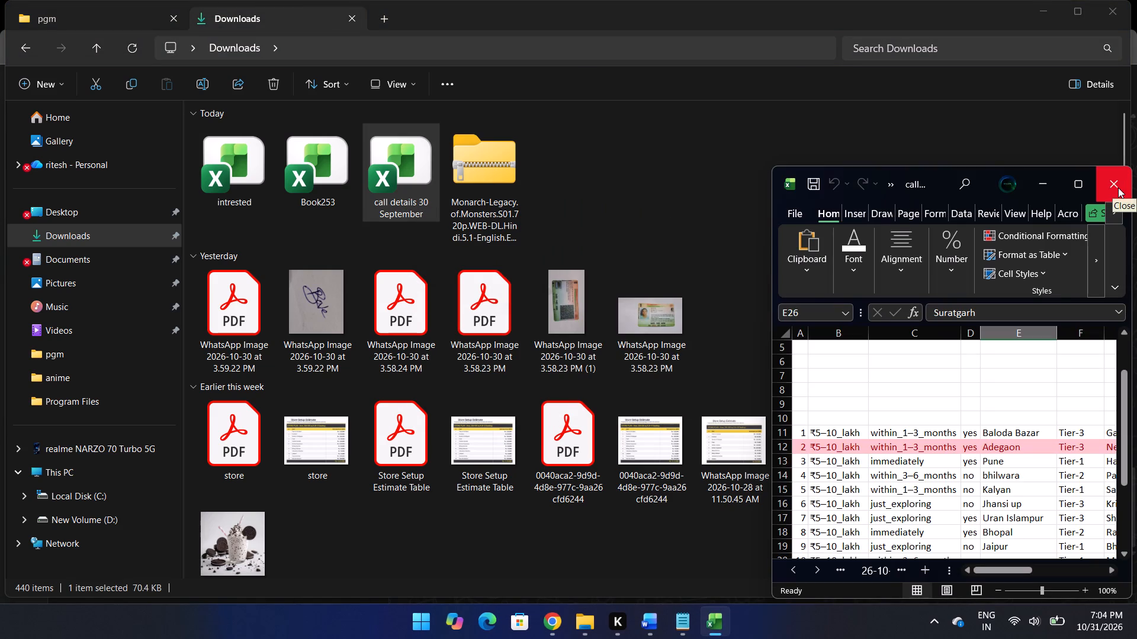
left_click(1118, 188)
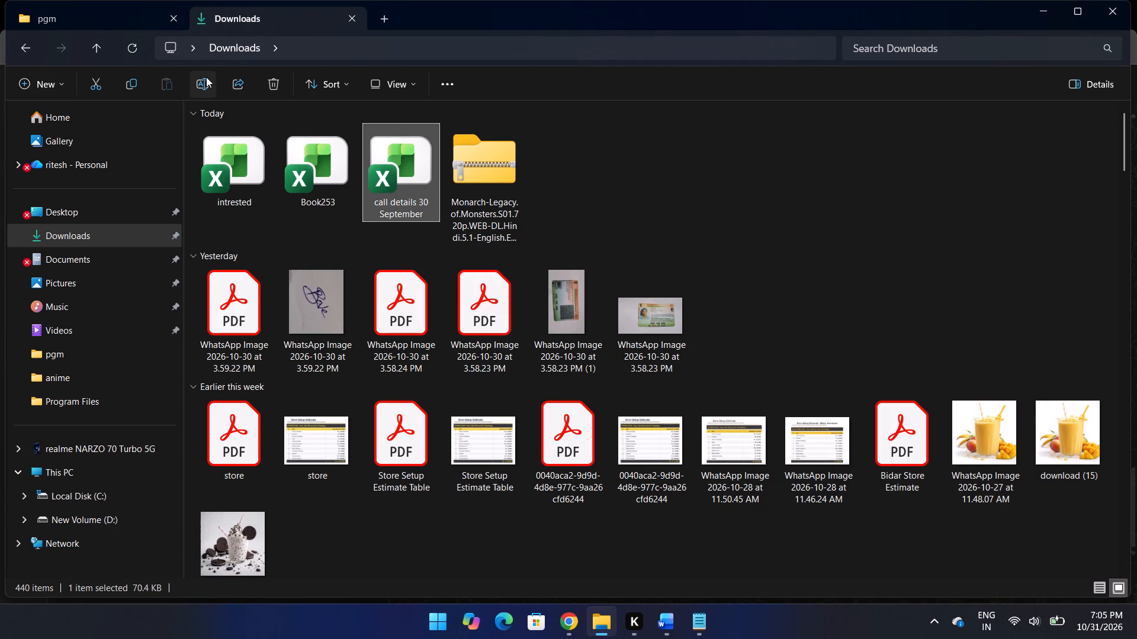
In the name of the call details 30 September file, replace "30" with "1-10-26 to 31-10-26".
left_click(206, 77)
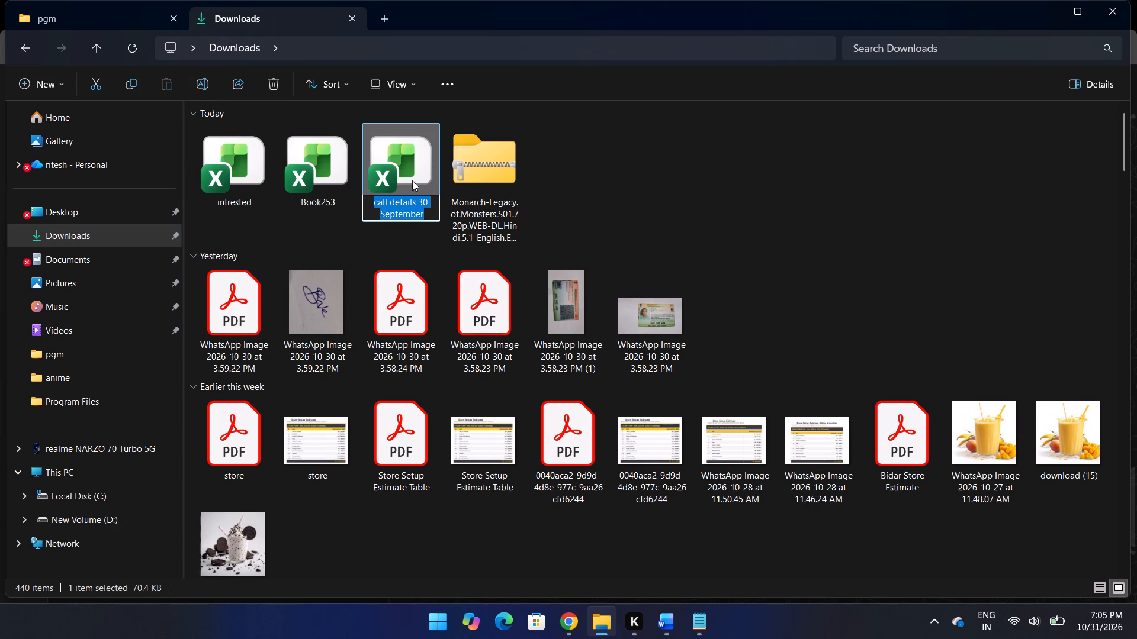
left_click(428, 204)
left_click(428, 212)
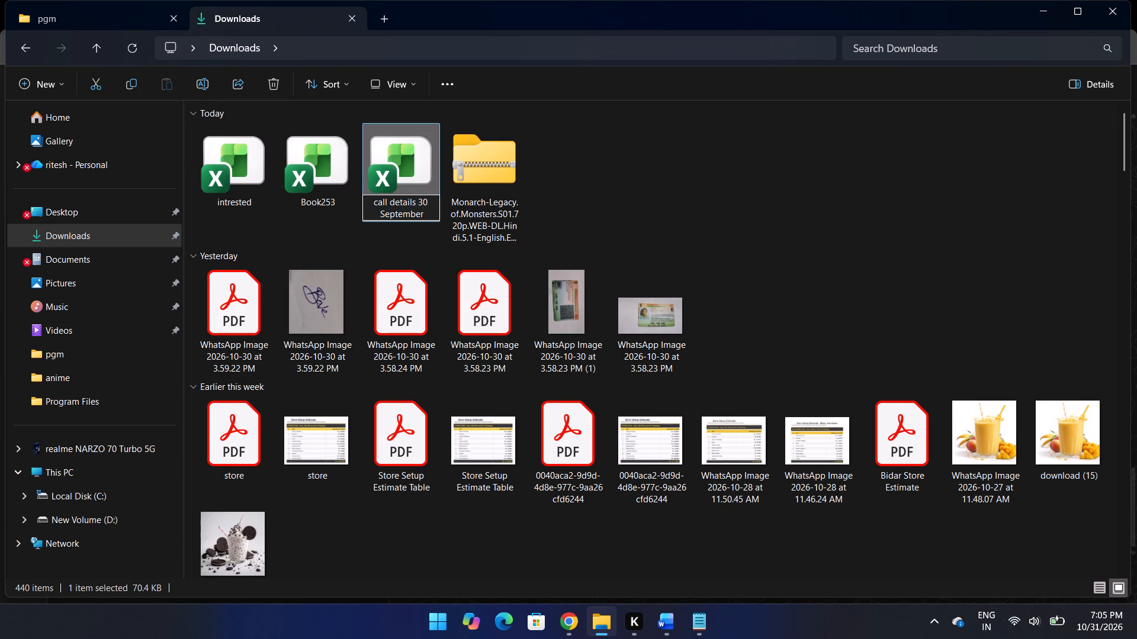
left_click(431, 204)
key("BackSpace")
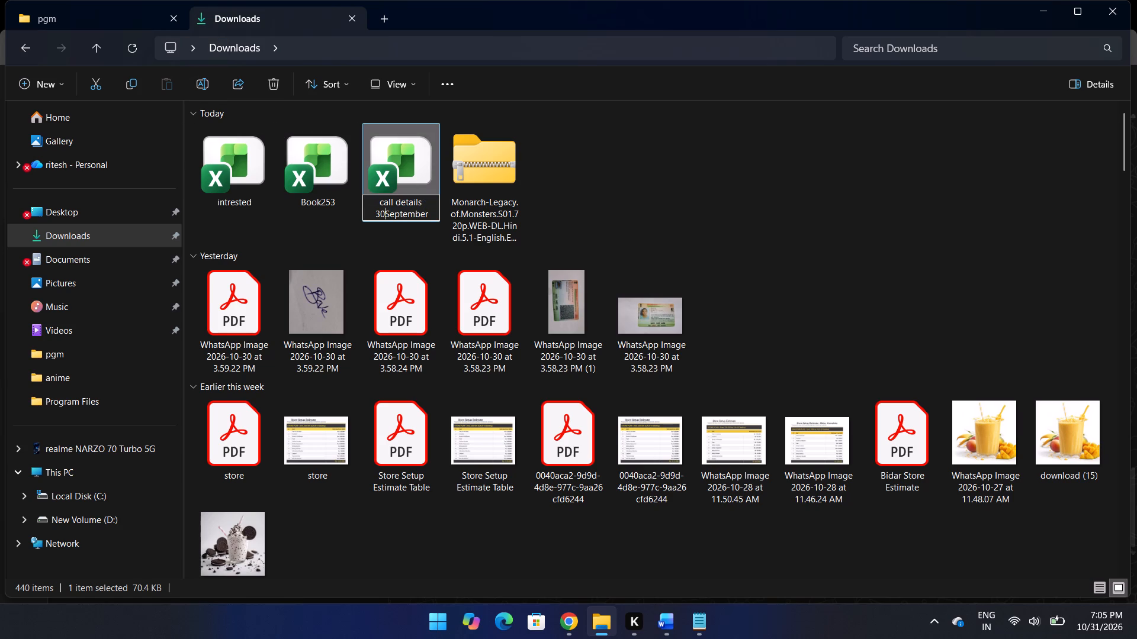
key("BackSpace")
key("BackSpace")
key("1")
type("to")
key("space")
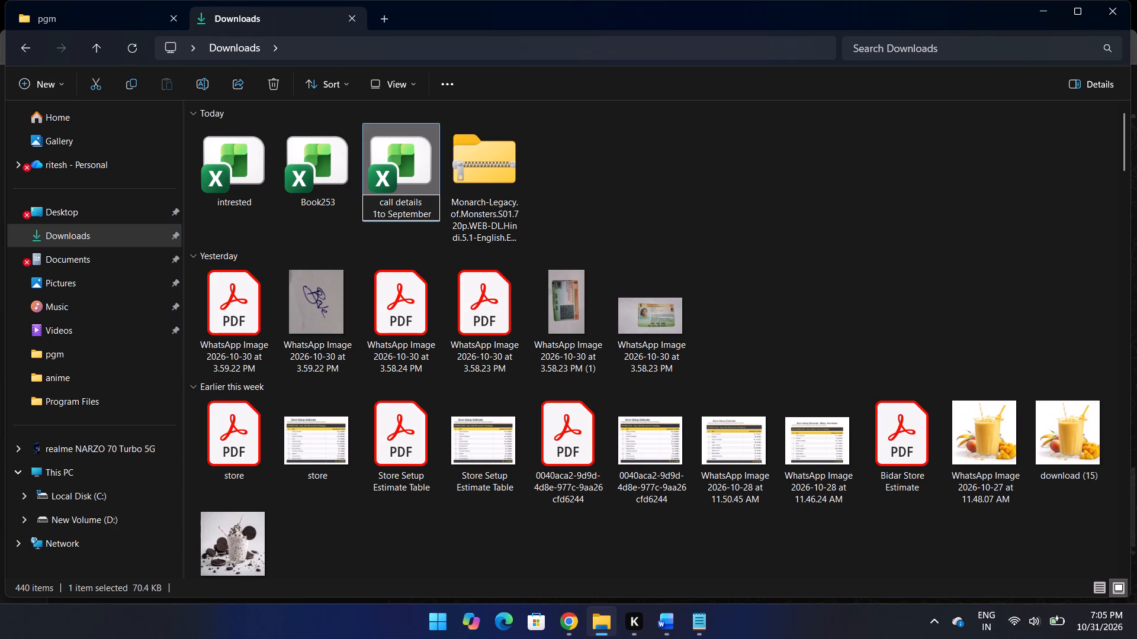
key("BackSpace")
key("BackSpace")
key("BackSpace")
key("space")
type("to")
key("space")
key("Left")
key("Left")
key("Left")
key("Left")
key("slash")
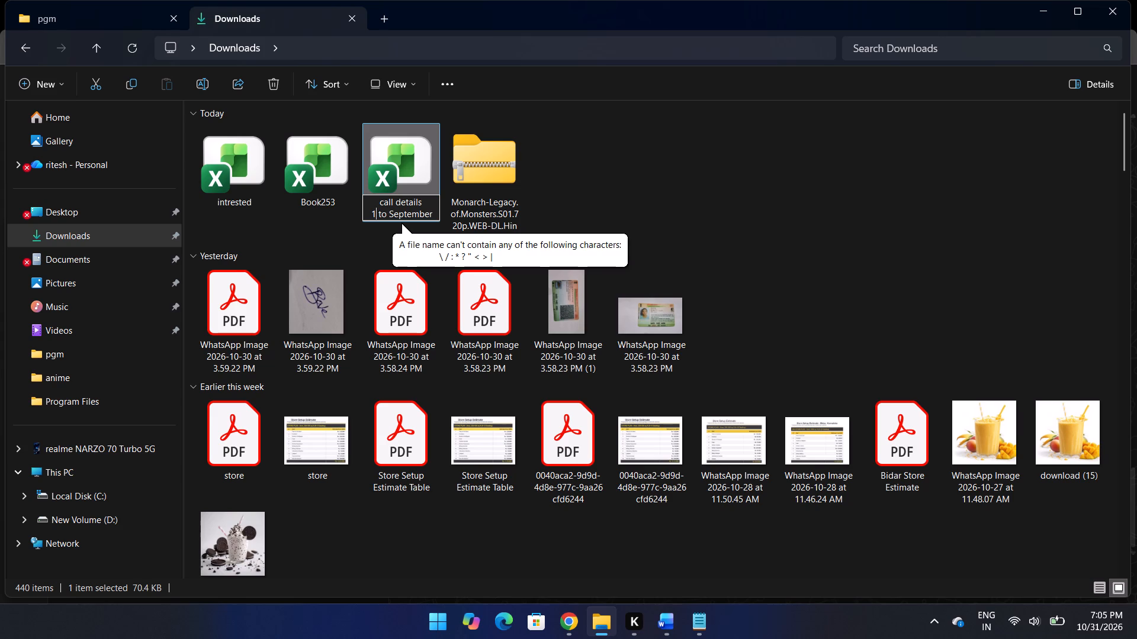
key("minus")
type("10")
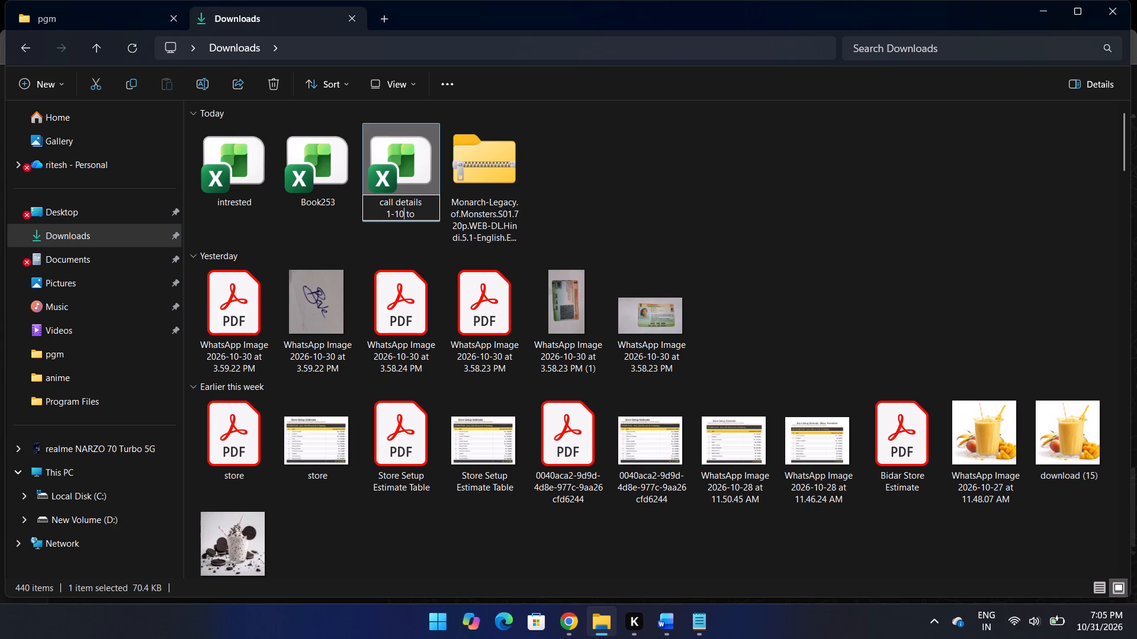
key("minus")
type("26")
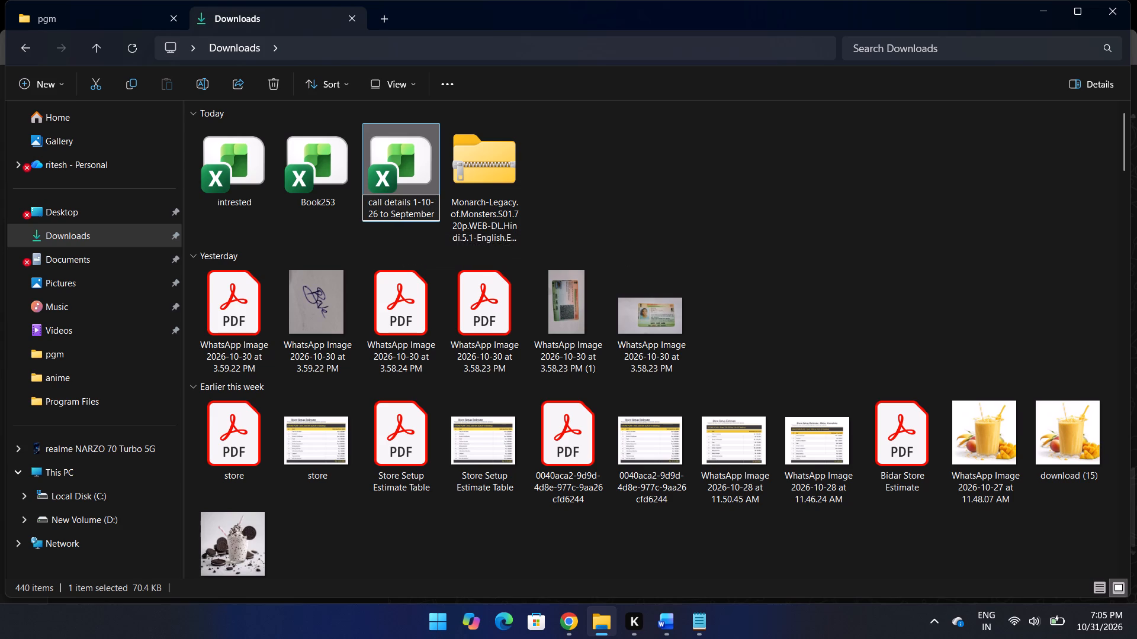
key("Right")
key("Right")
key("Right")
key("space")
type("31")
key("minus")
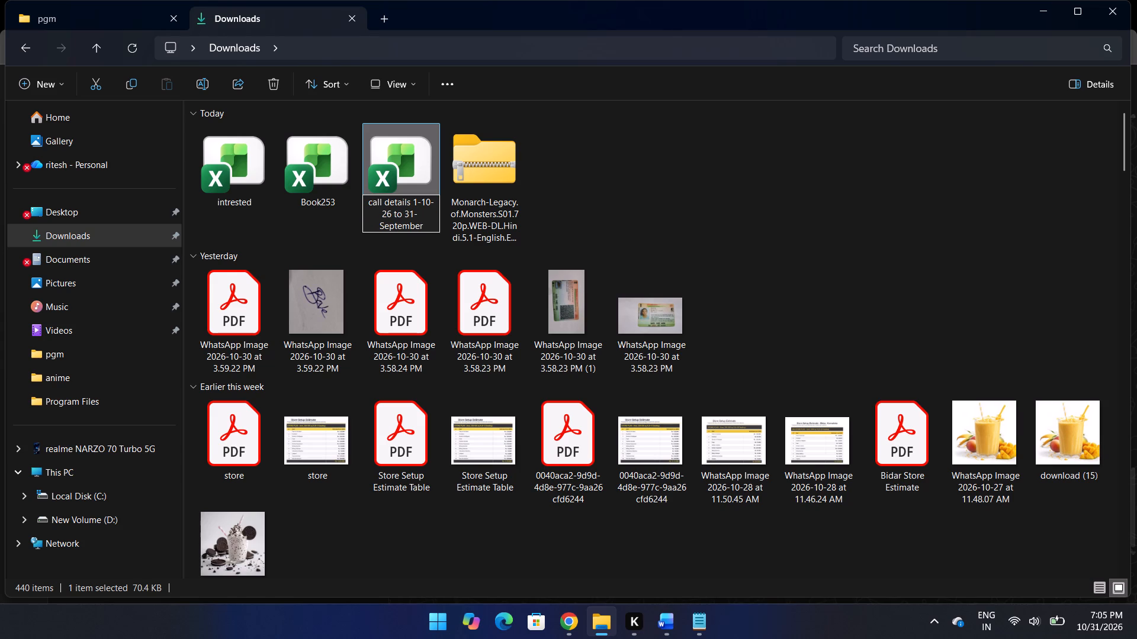
type("10")
type("-26")
Replace "September" at the end of the call details file name with "octombar" and finish the rename.
left_click(428, 227)
key("BackSpace")
key("BackSpace")
key("BackSpace")
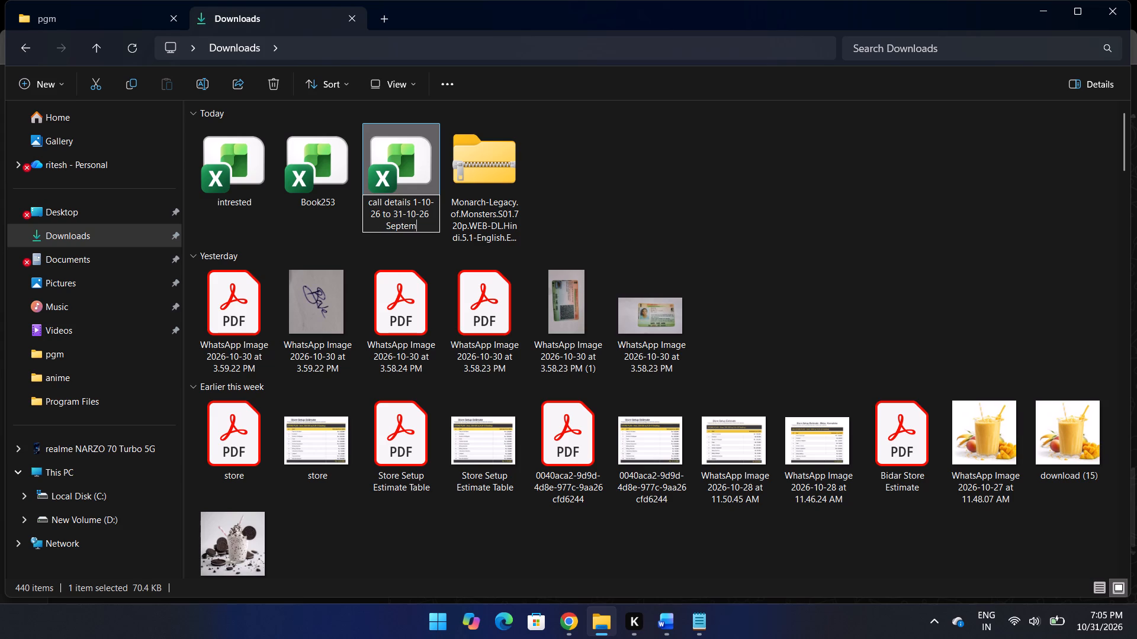
key("BackSpace")
key("BackSpace")
key("BackSpace")
key("BackSpace")
key("BackSpace")
key("BackSpace")
key("o")
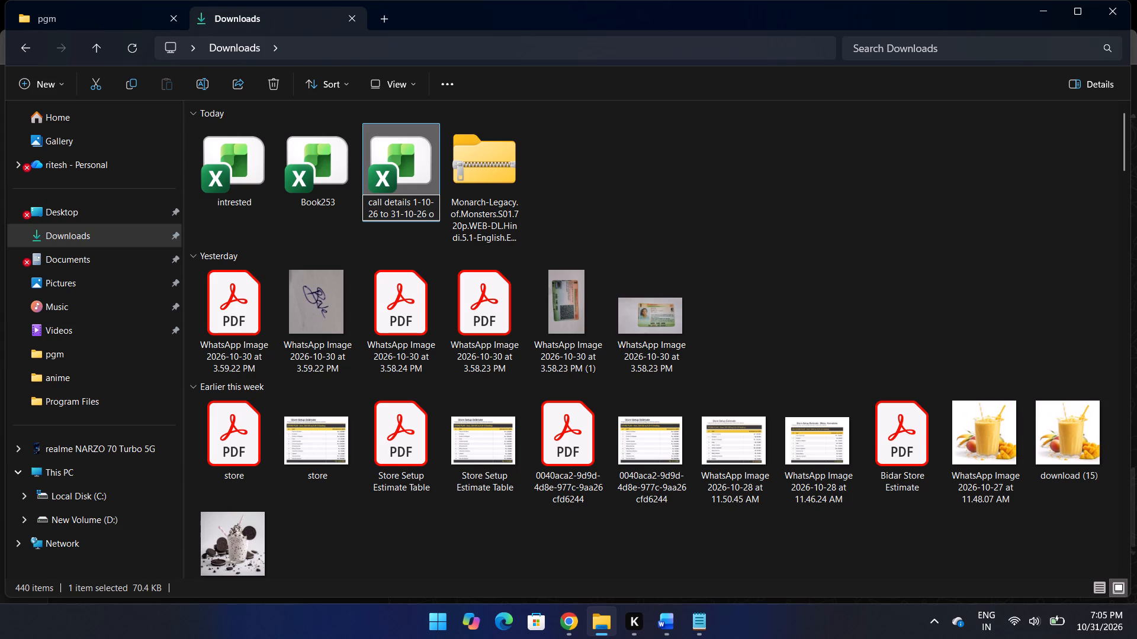
type("ctombar")
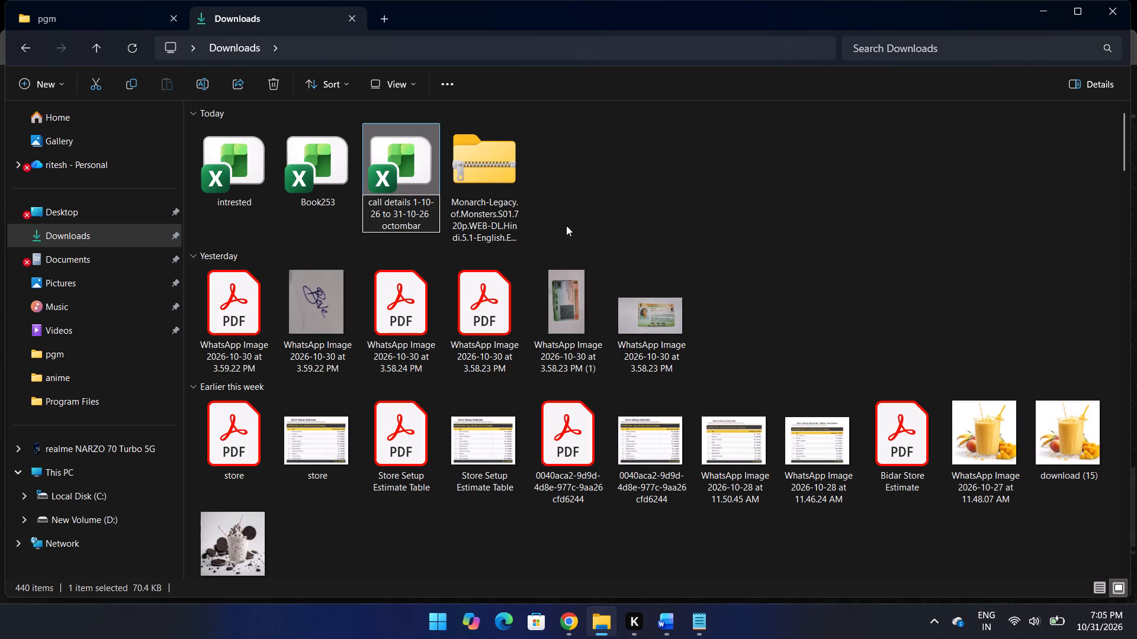
left_click(660, 215)
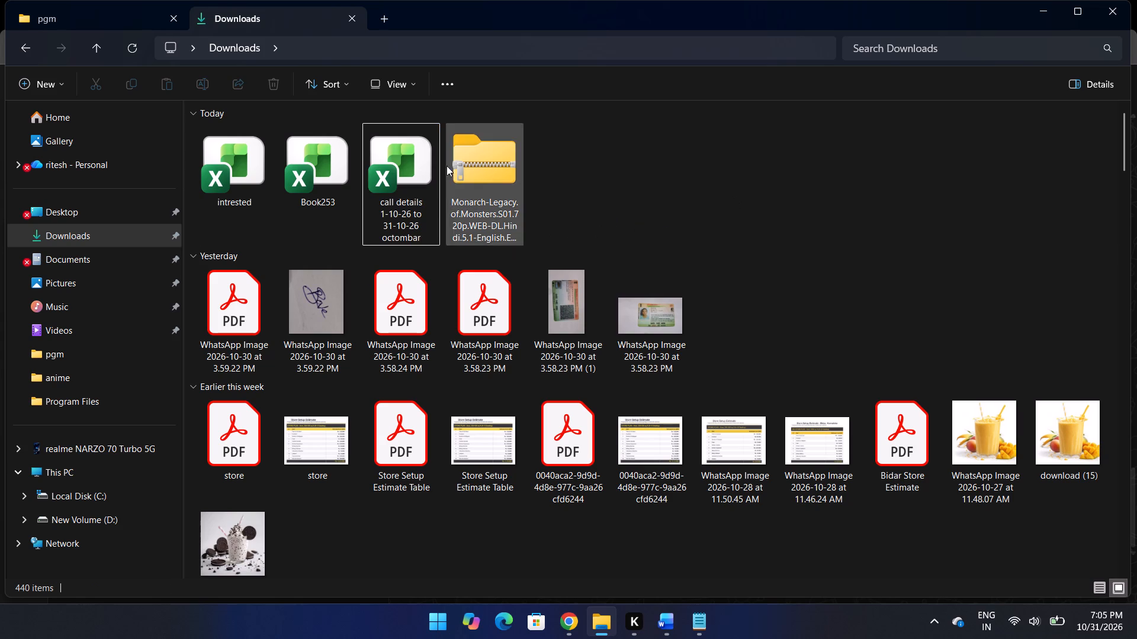
left_click(658, 213)
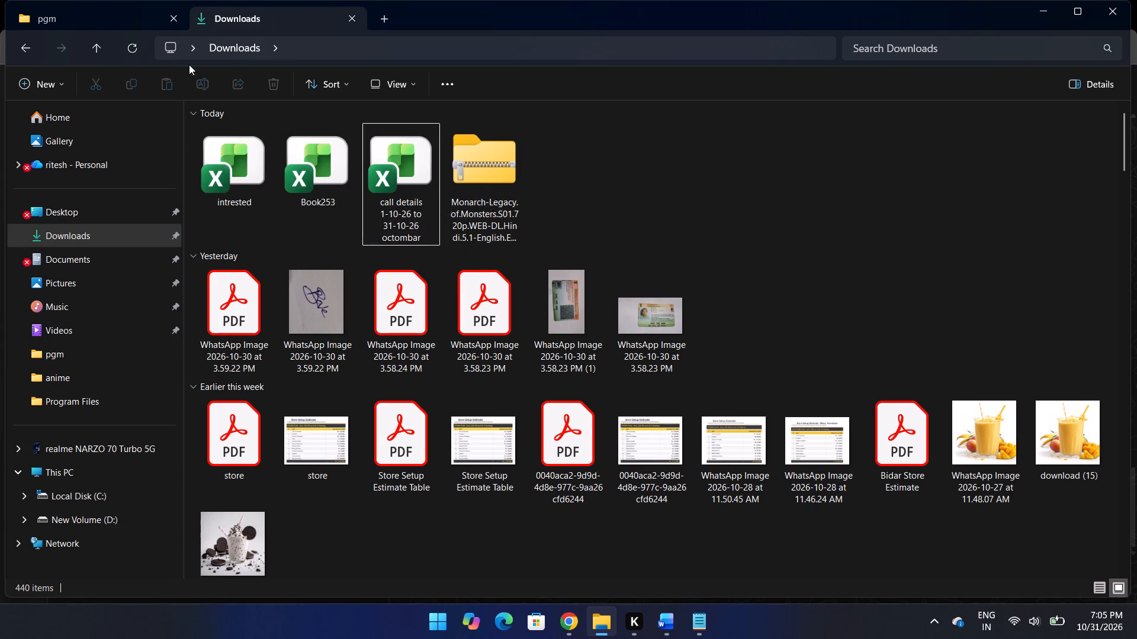
Open book2 from the pgm folder in a maximized window and review the latest dated entries on Sheet1.
left_click(115, 12)
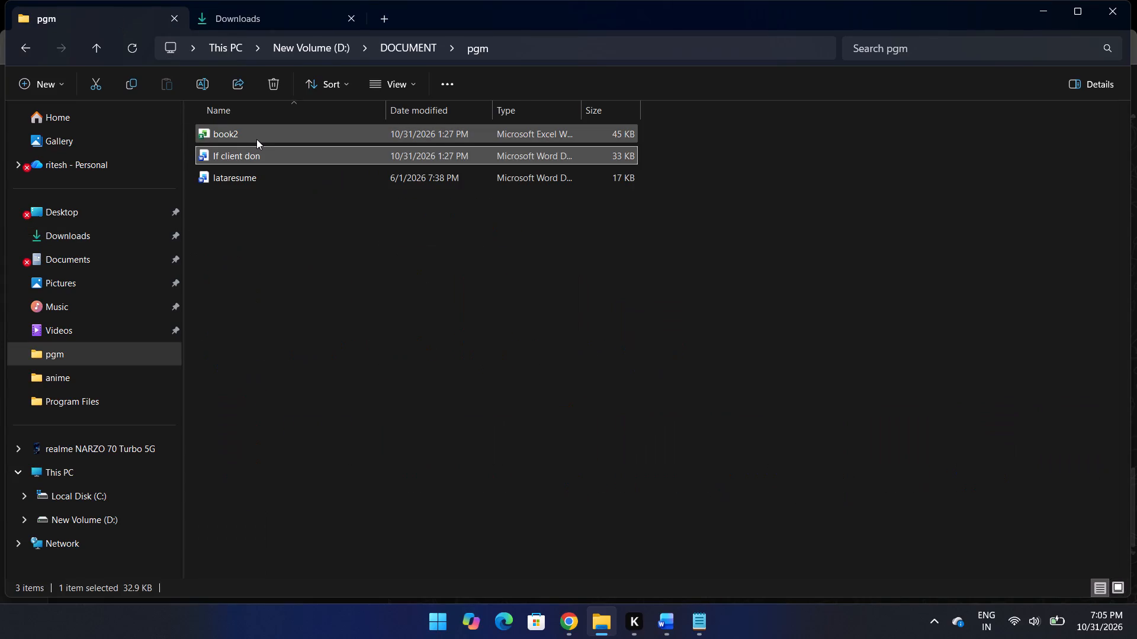
double_click(259, 135)
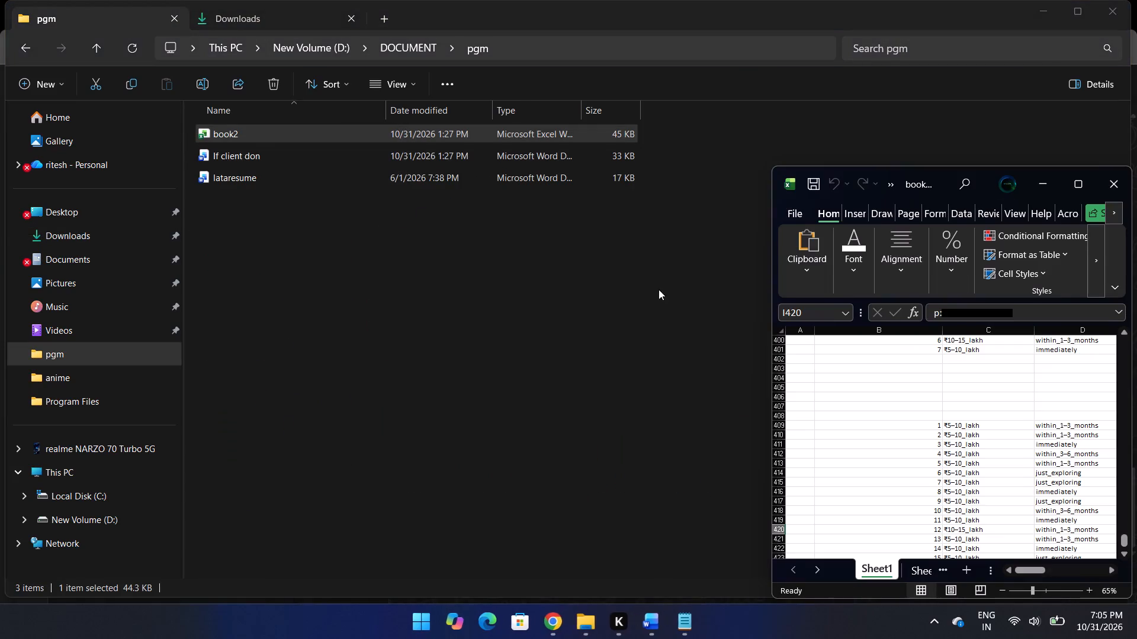
left_click_drag(936, 174, 772, 137)
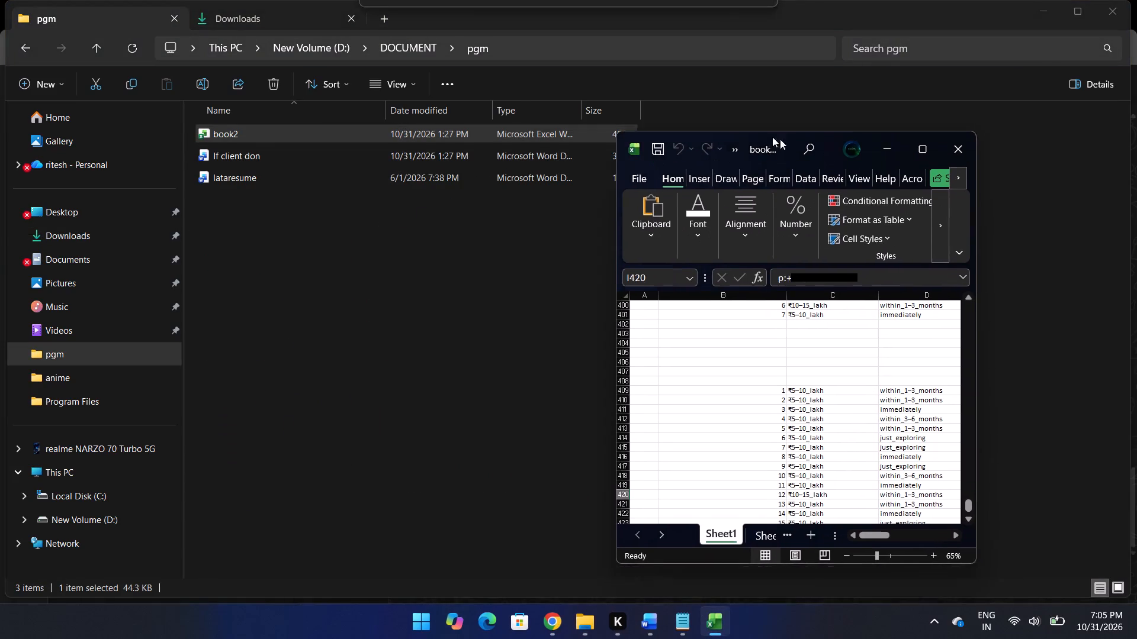
left_click_drag(772, 137, 675, 98)
left_click(816, 105)
scroll(749, 403, "up", 1)
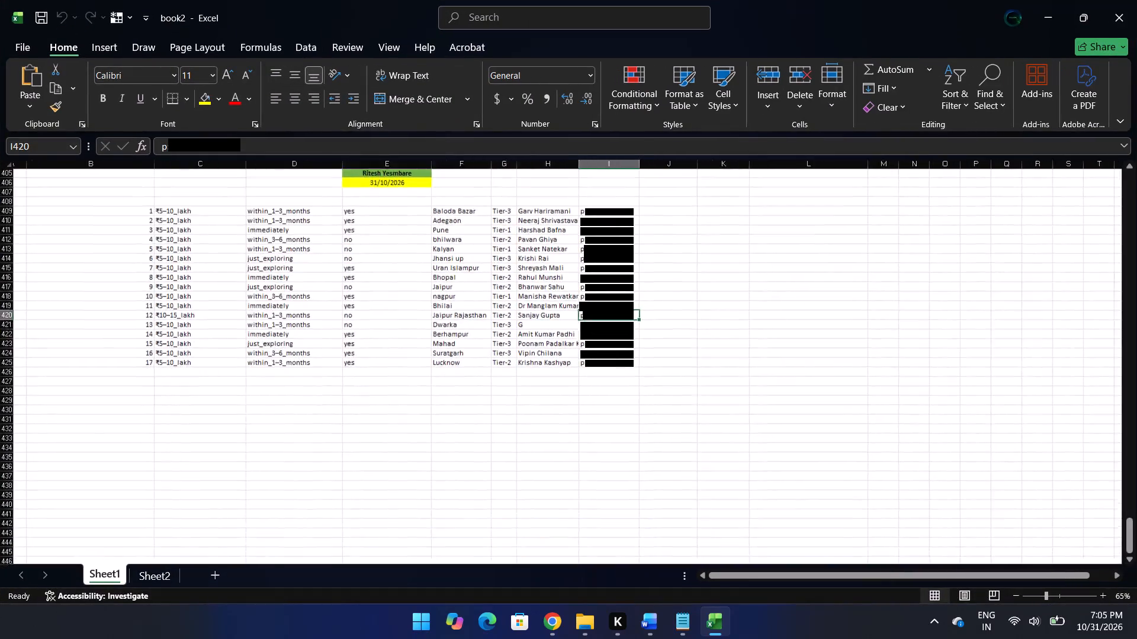
scroll(749, 403, "up", 1)
scroll(749, 403, "down", 1)
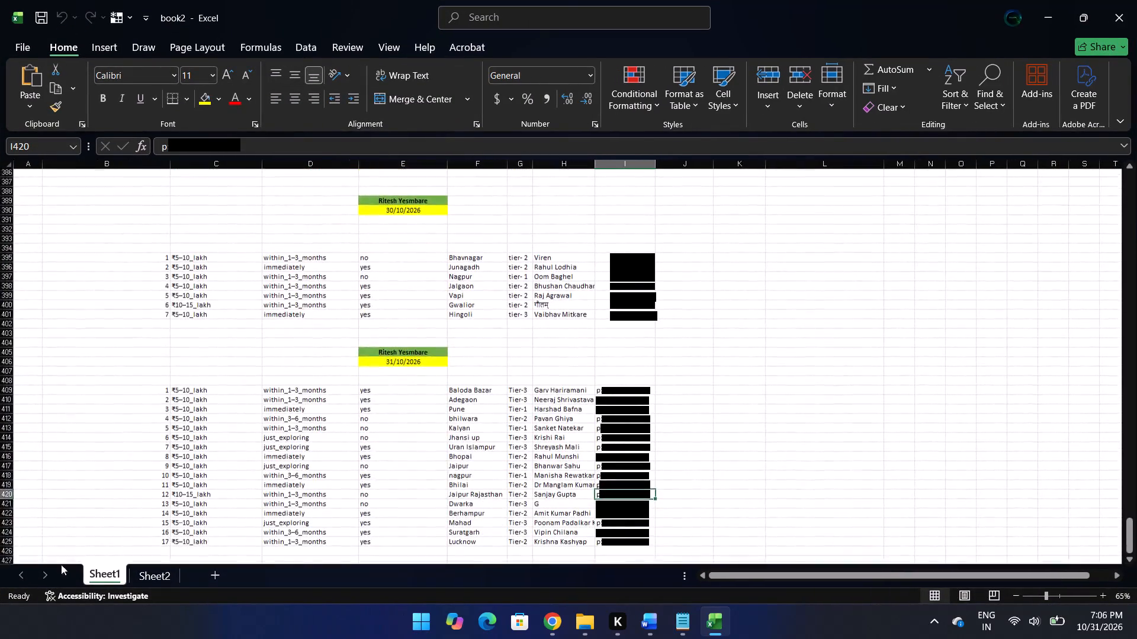
scroll(156, 565, "down", 1)
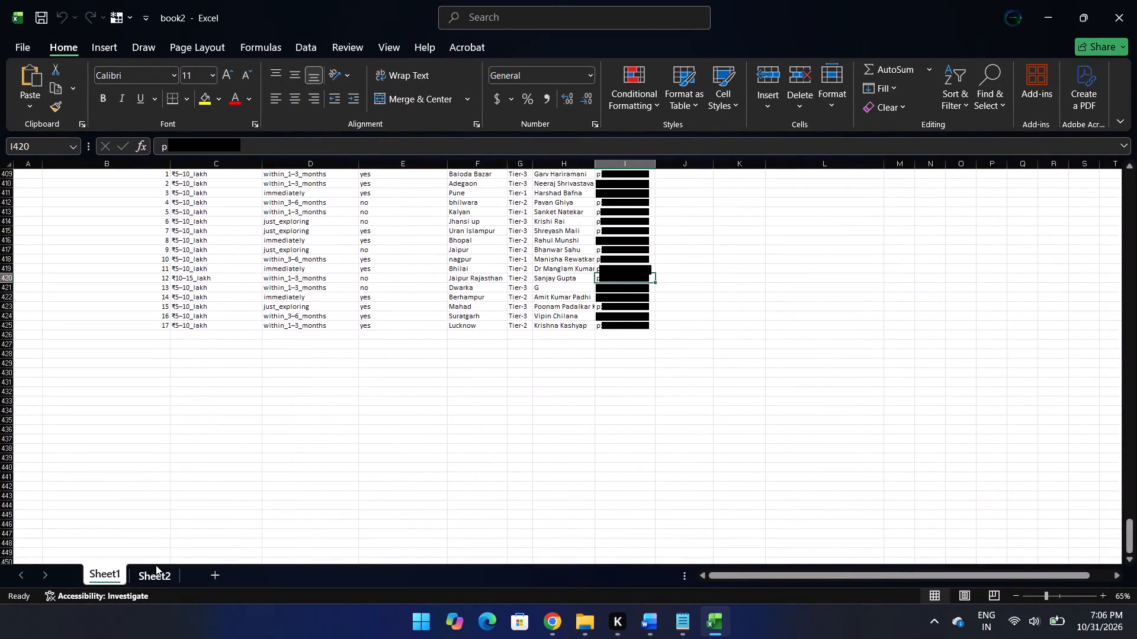
scroll(156, 566, "up", 2)
Look through the lead entries on Sheet2 of book2, including the start of the list, and minimize the workbook.
left_click(147, 578)
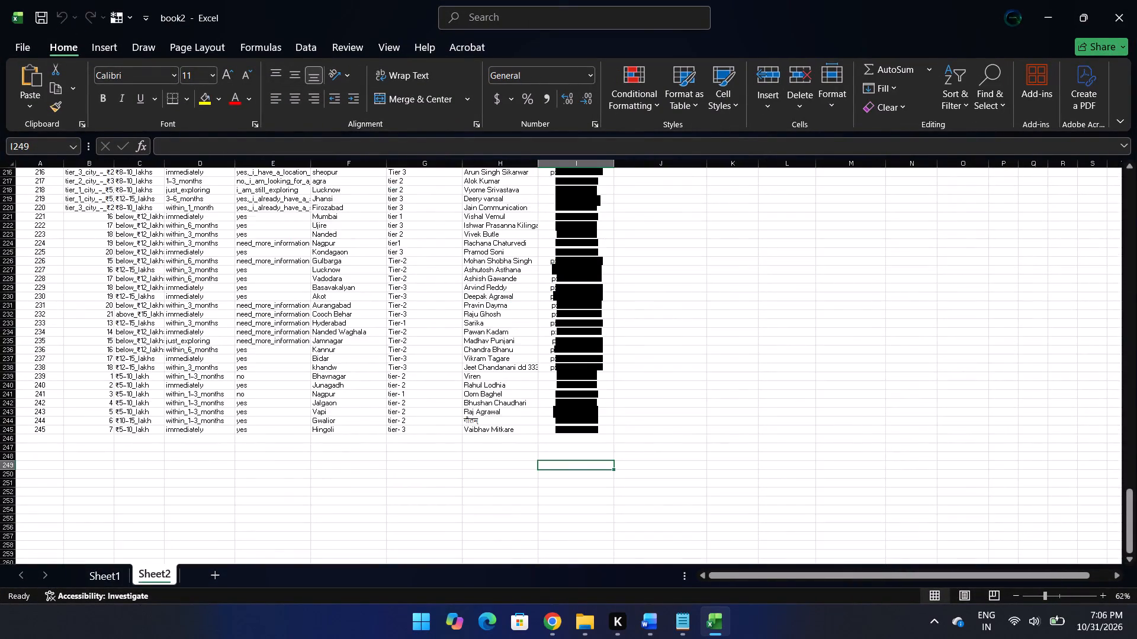
scroll(467, 333, "up", 3)
scroll(467, 333, "down", 3)
scroll(467, 333, "up", 5)
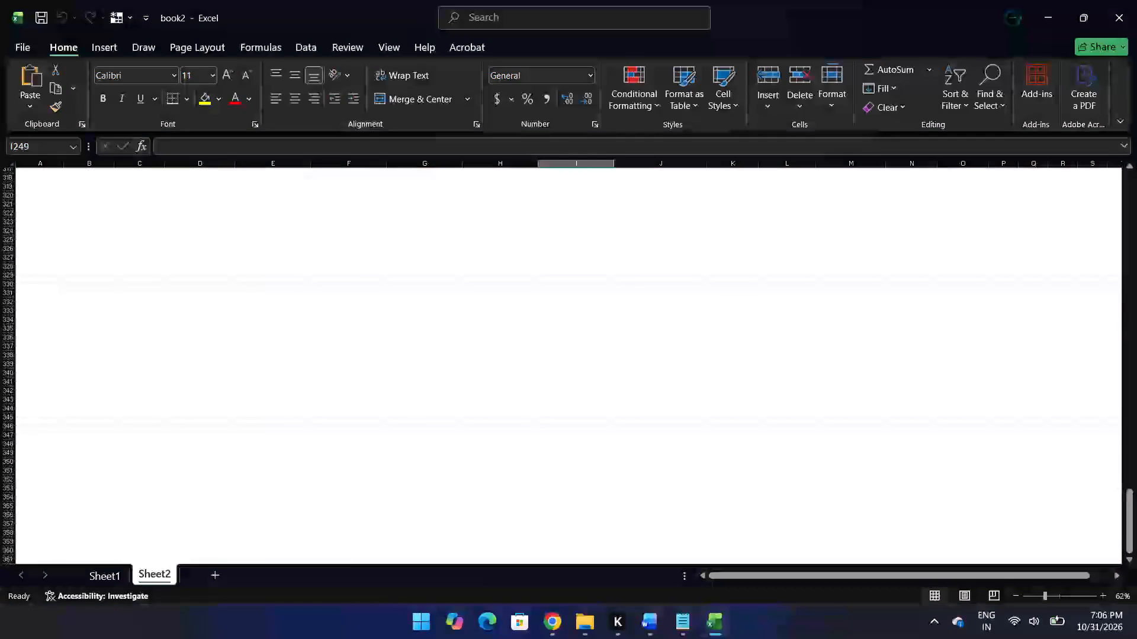
scroll(467, 333, "up", 11)
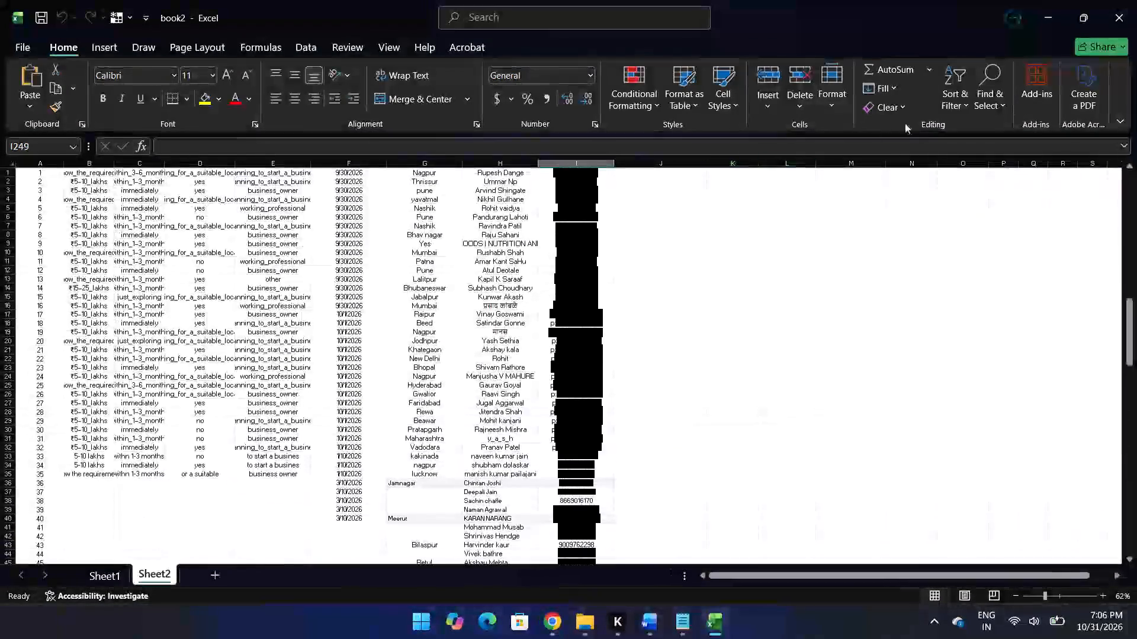
left_click(1048, 15)
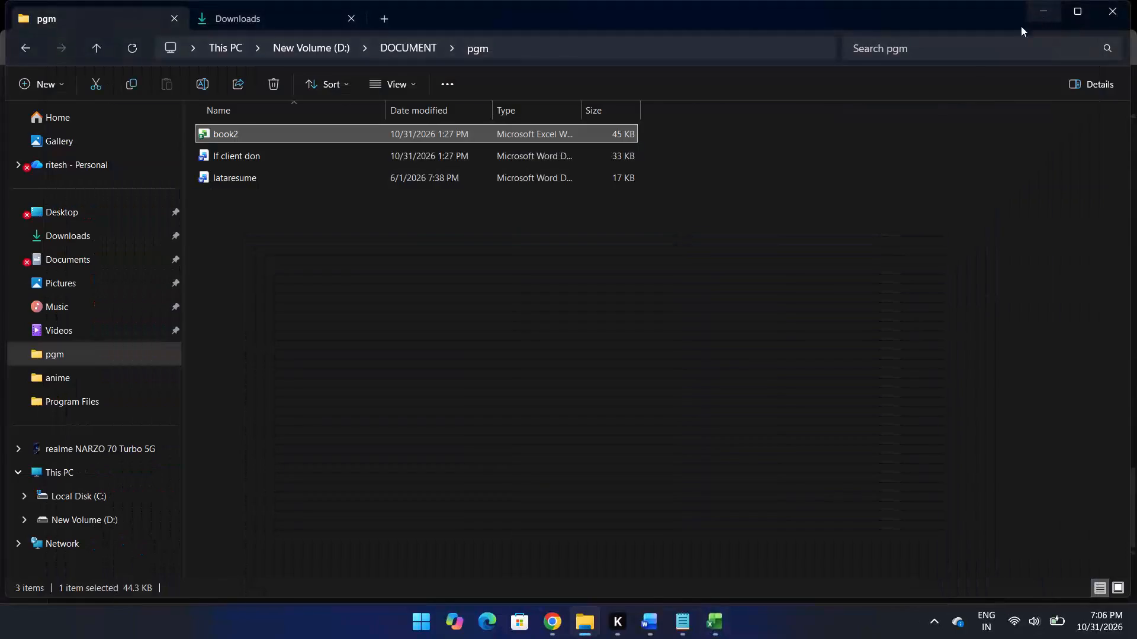
Enter "totals leads" as the new name for the book2 workbook in the pgm folder.
left_click(204, 87)
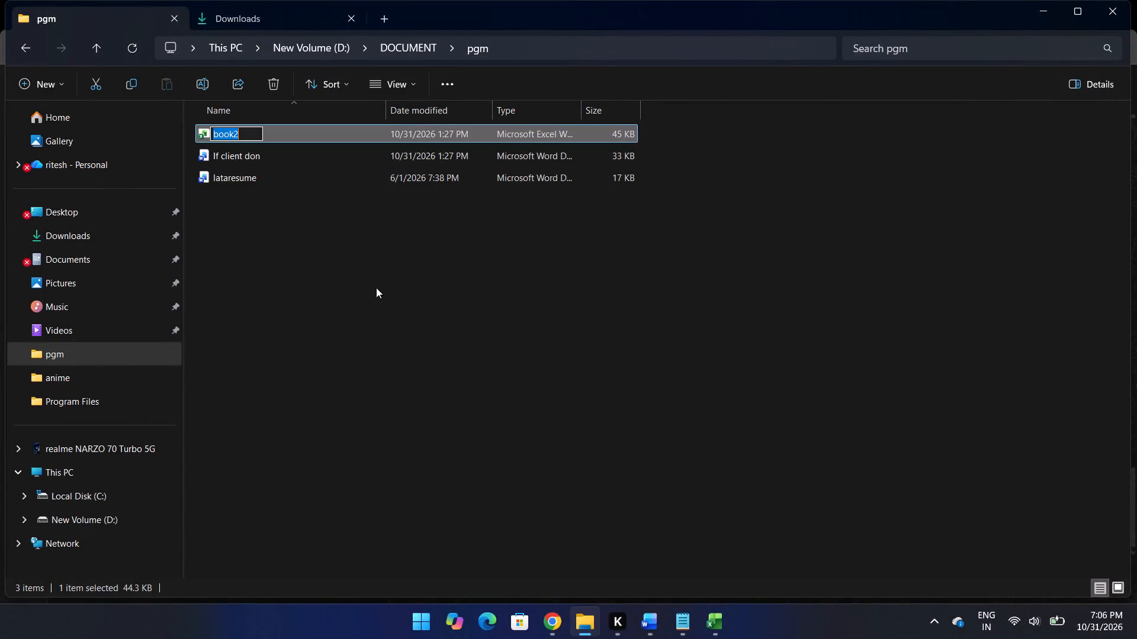
key("BackSpace")
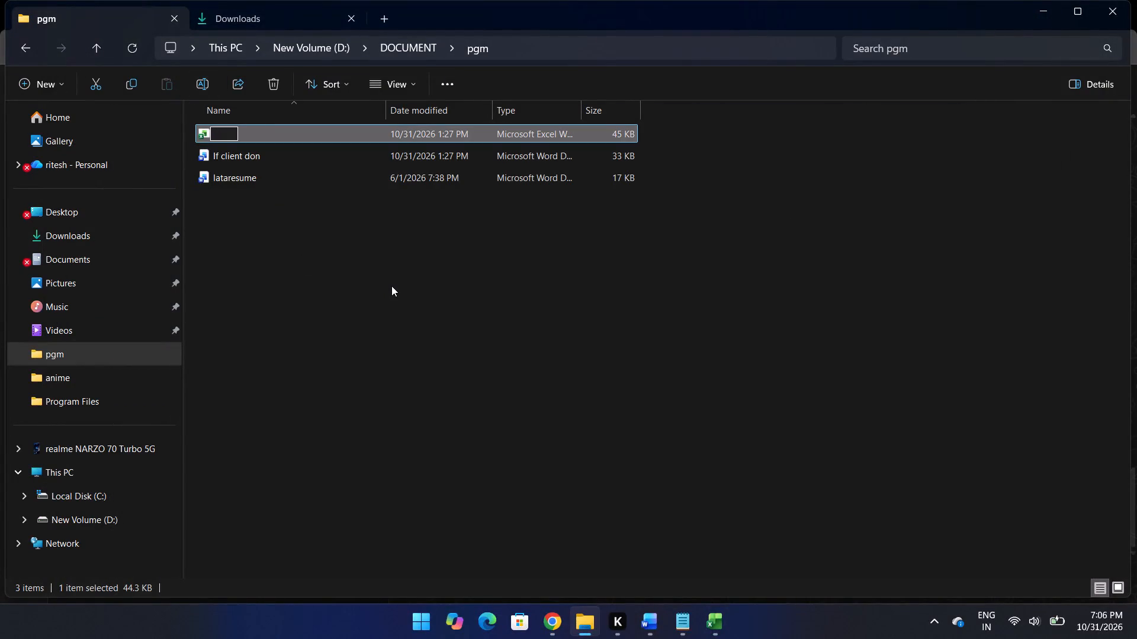
type("to")
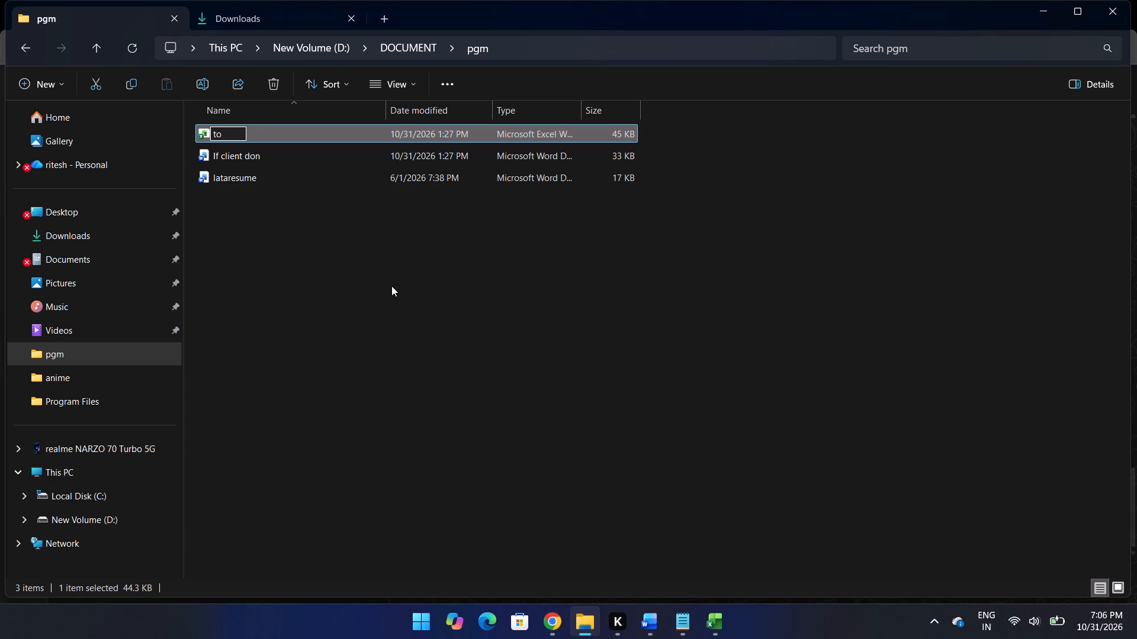
type("tal")
type("s")
key("space")
type("leads")
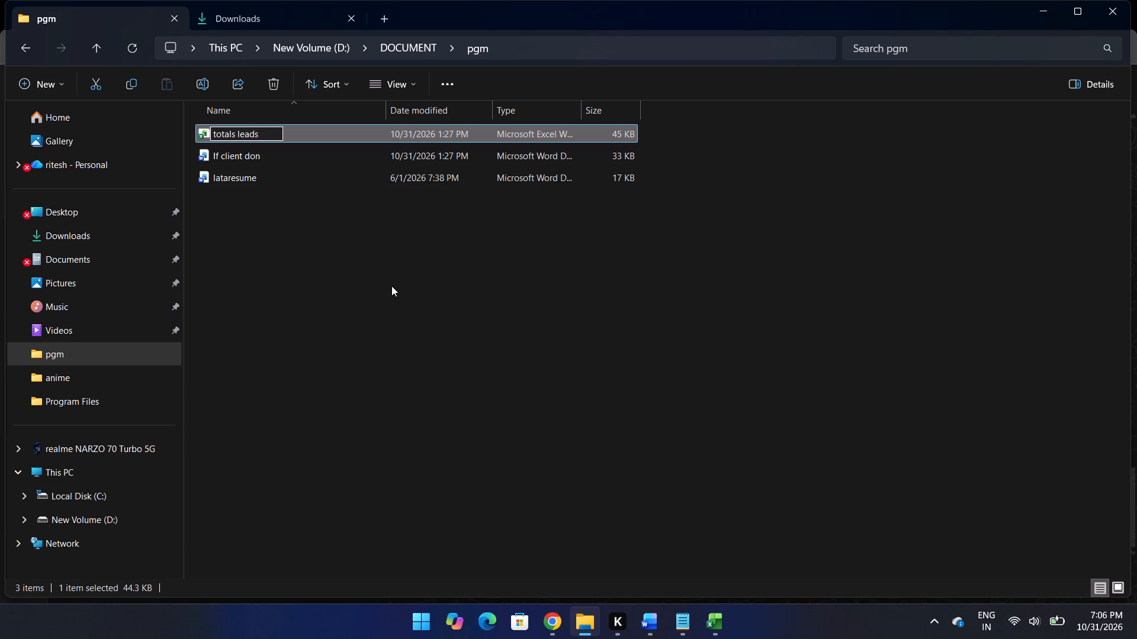
left_click(391, 293)
double_click(352, 370)
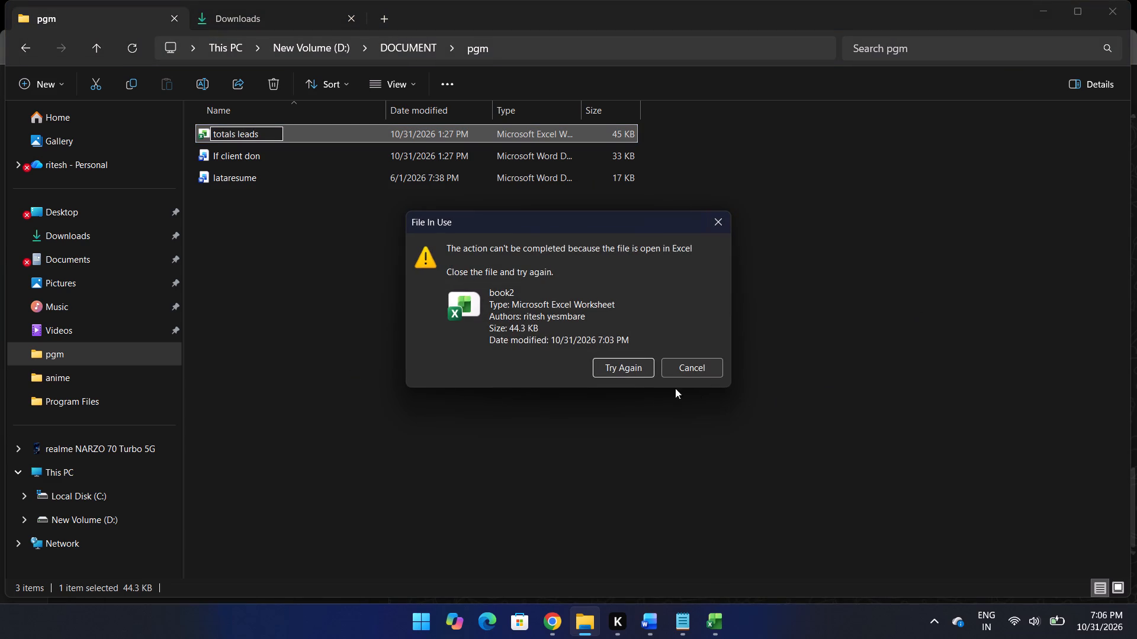
Close the open book2 workbook in Excel, retry the pending rename in the pgm folder and clear the file selection.
left_click(715, 618)
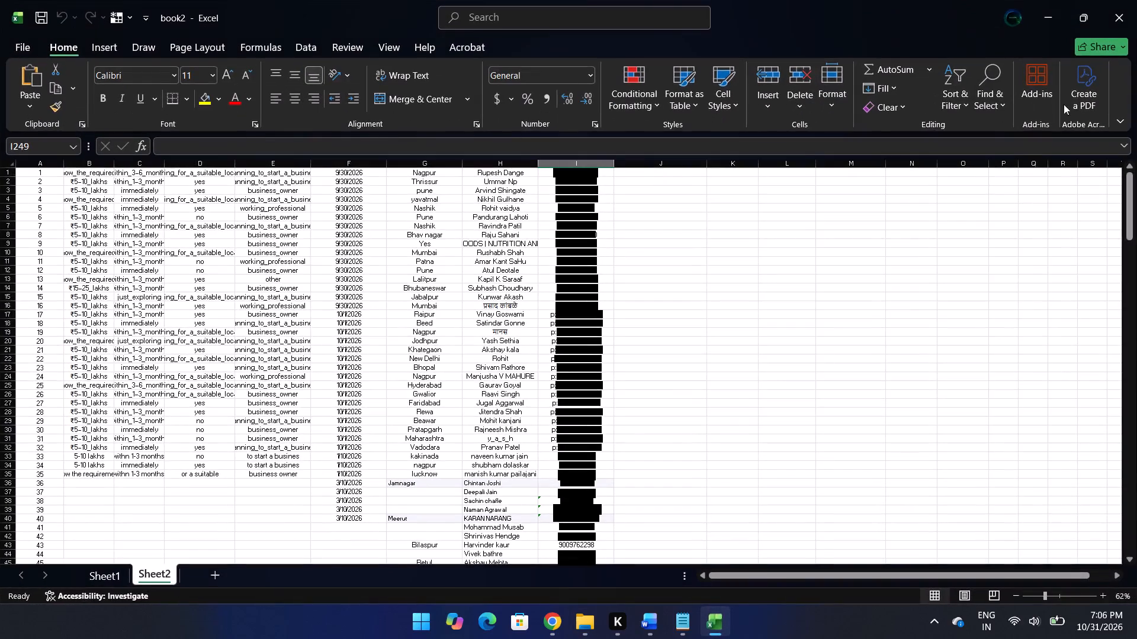
left_click(1114, 28)
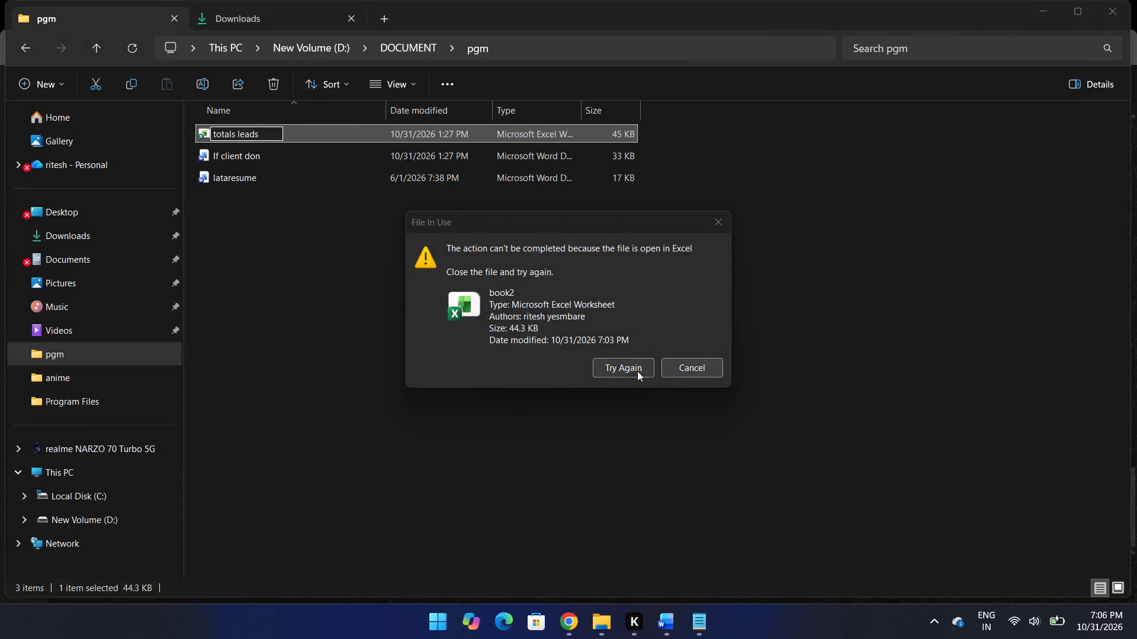
left_click(628, 369)
left_click(327, 202)
left_click(322, 127)
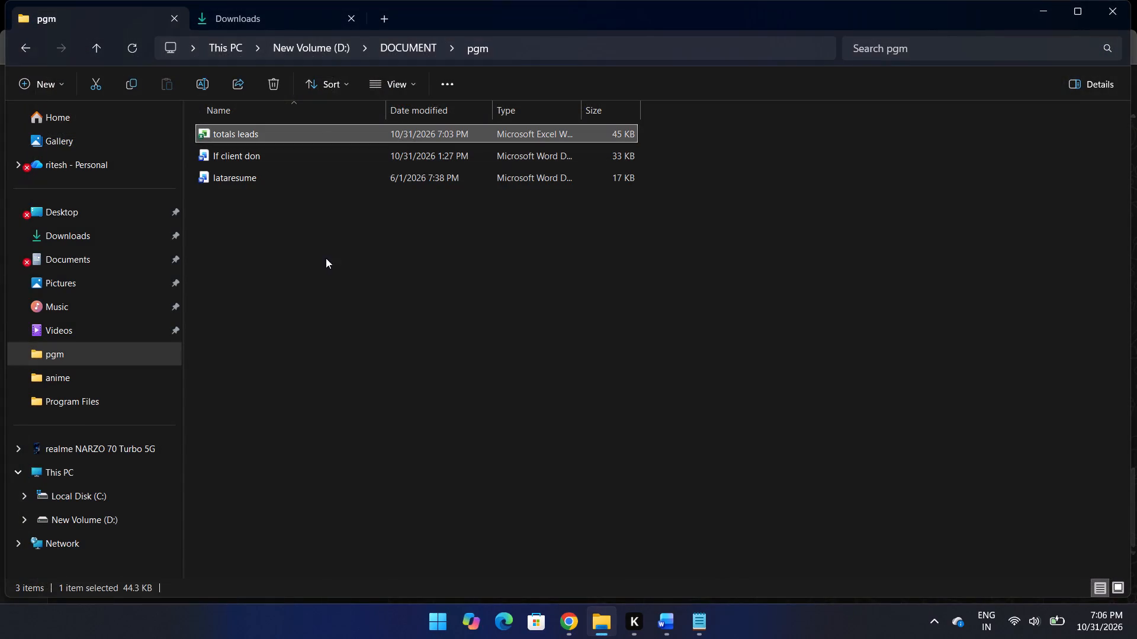
double_click(326, 263)
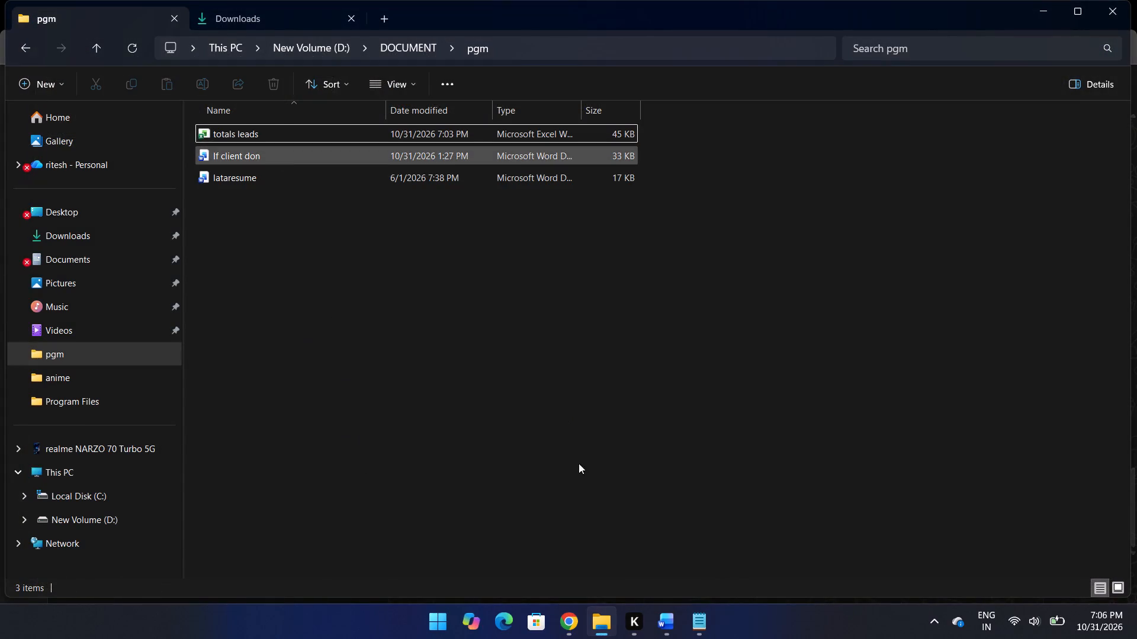
Return to the Downloads folder containing the renamed call details workbook.
left_click(220, 12)
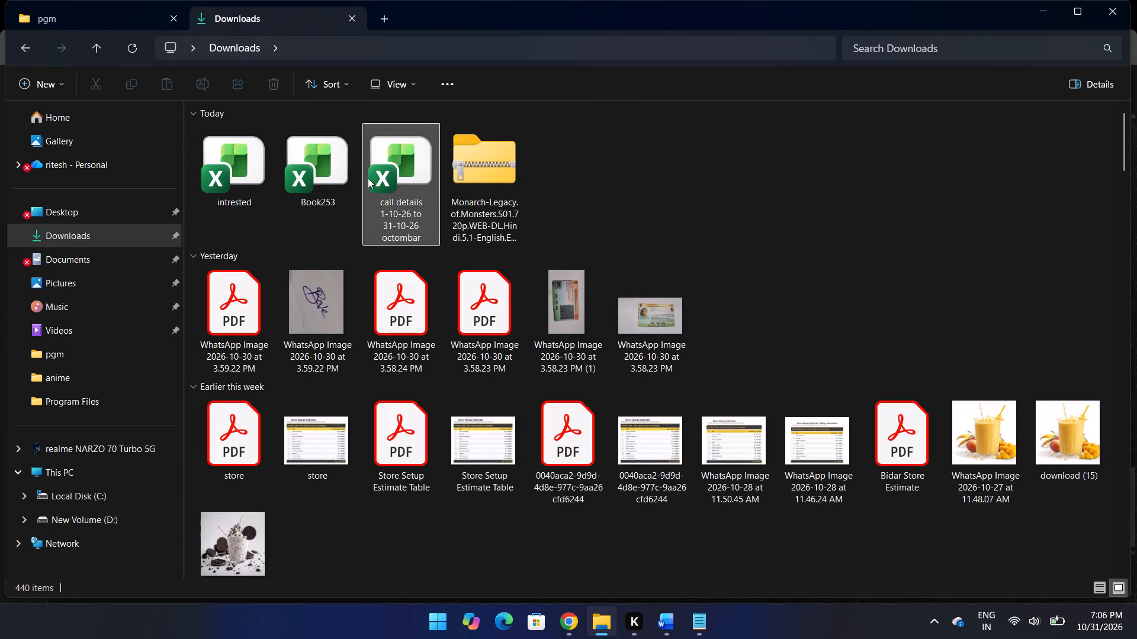
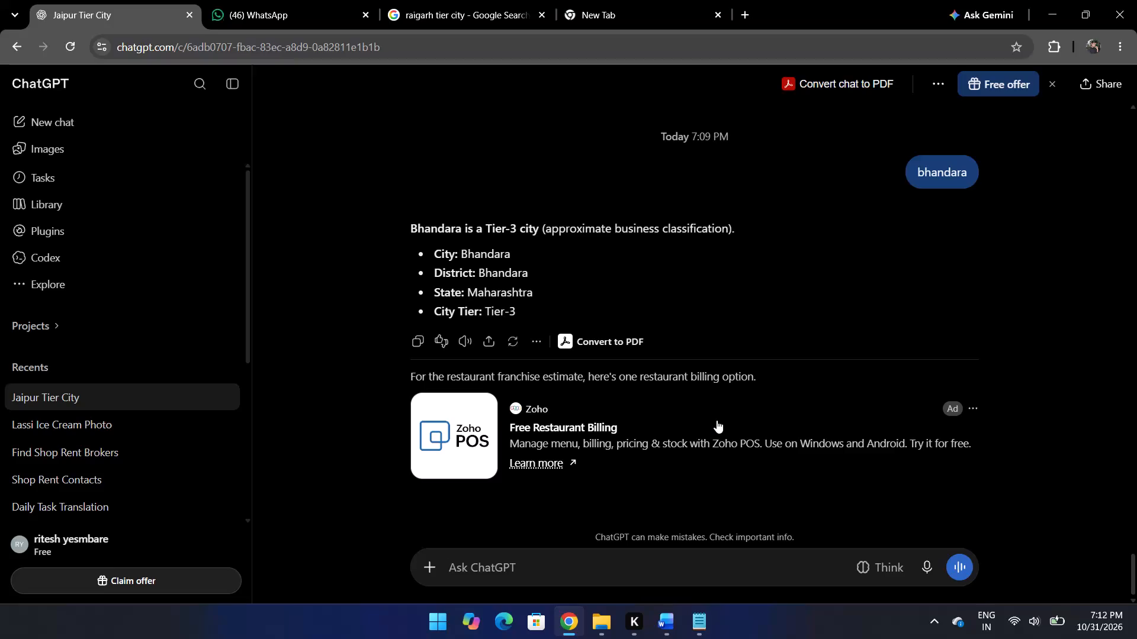
Close the browser window containing the Jaipur Tier City chat and the other open tabs.
key("alt+F4")
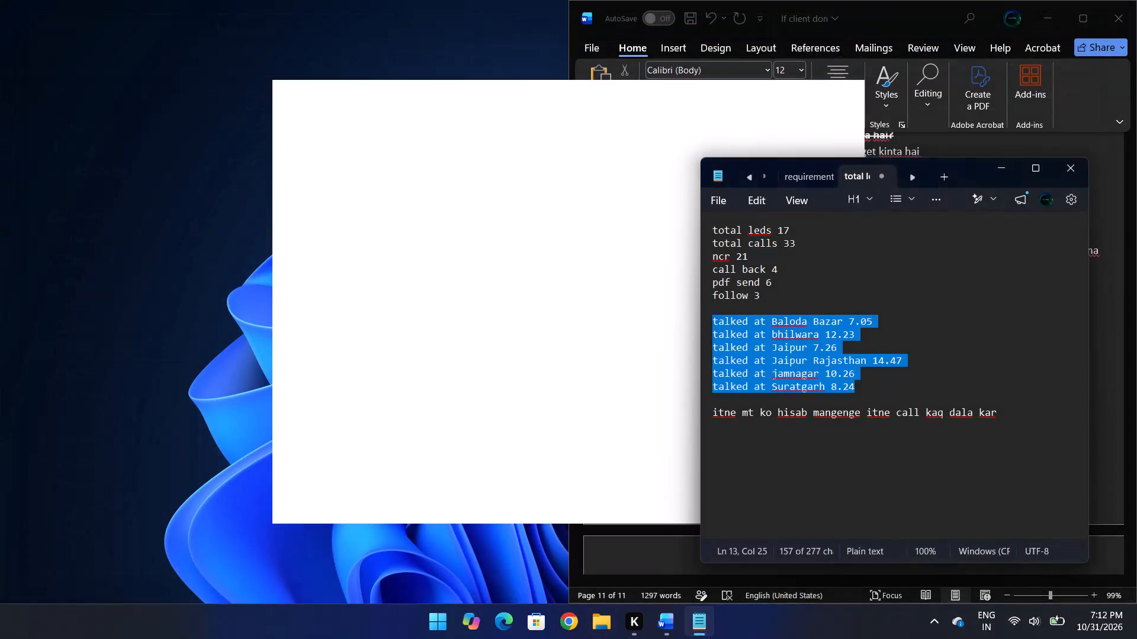
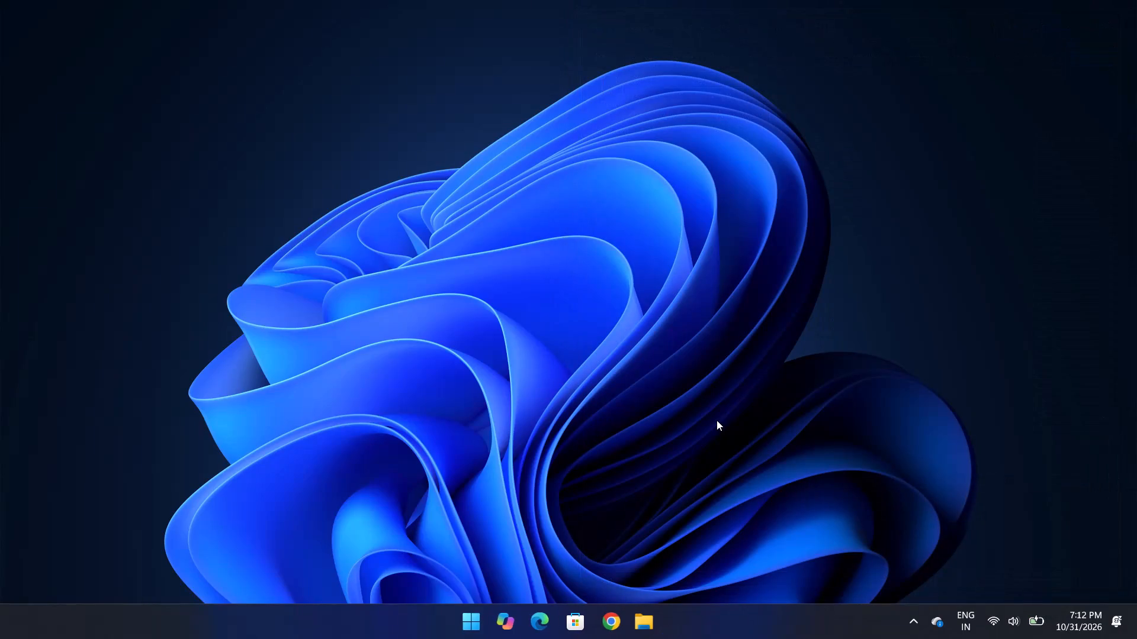
Bring up the Shut Down Windows dialog from the empty desktop.
key("alt+F4")
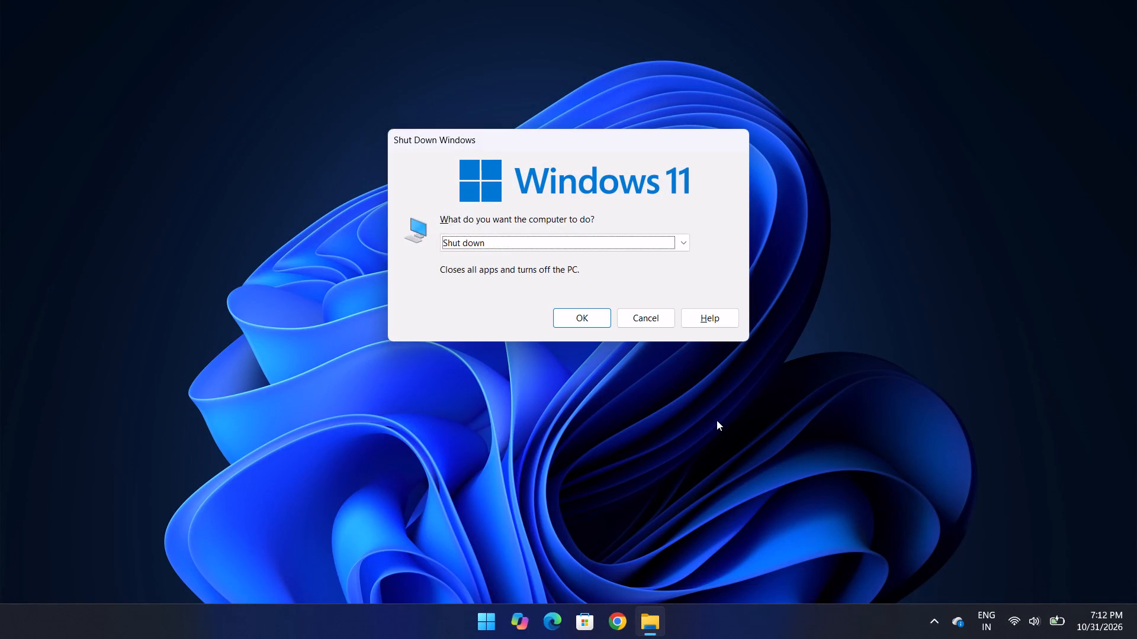